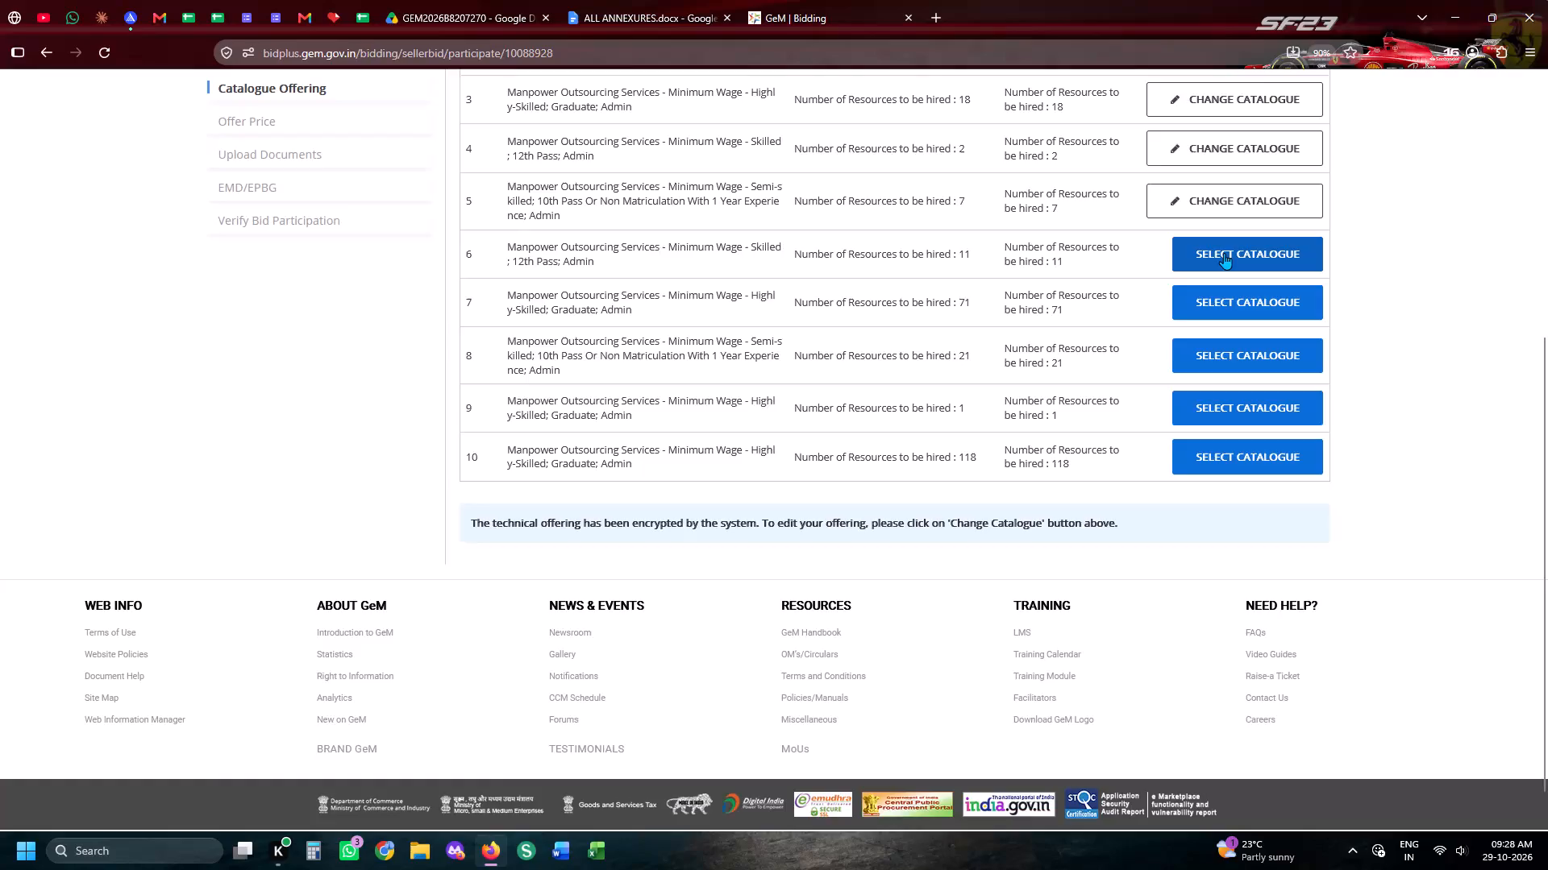
Open the catalogue selection for item 6 and set its offered Skill Category to Skilled.
left_click(1224, 253)
scroll(1378, 589, "down", 4)
scroll(1376, 520, "up", 2)
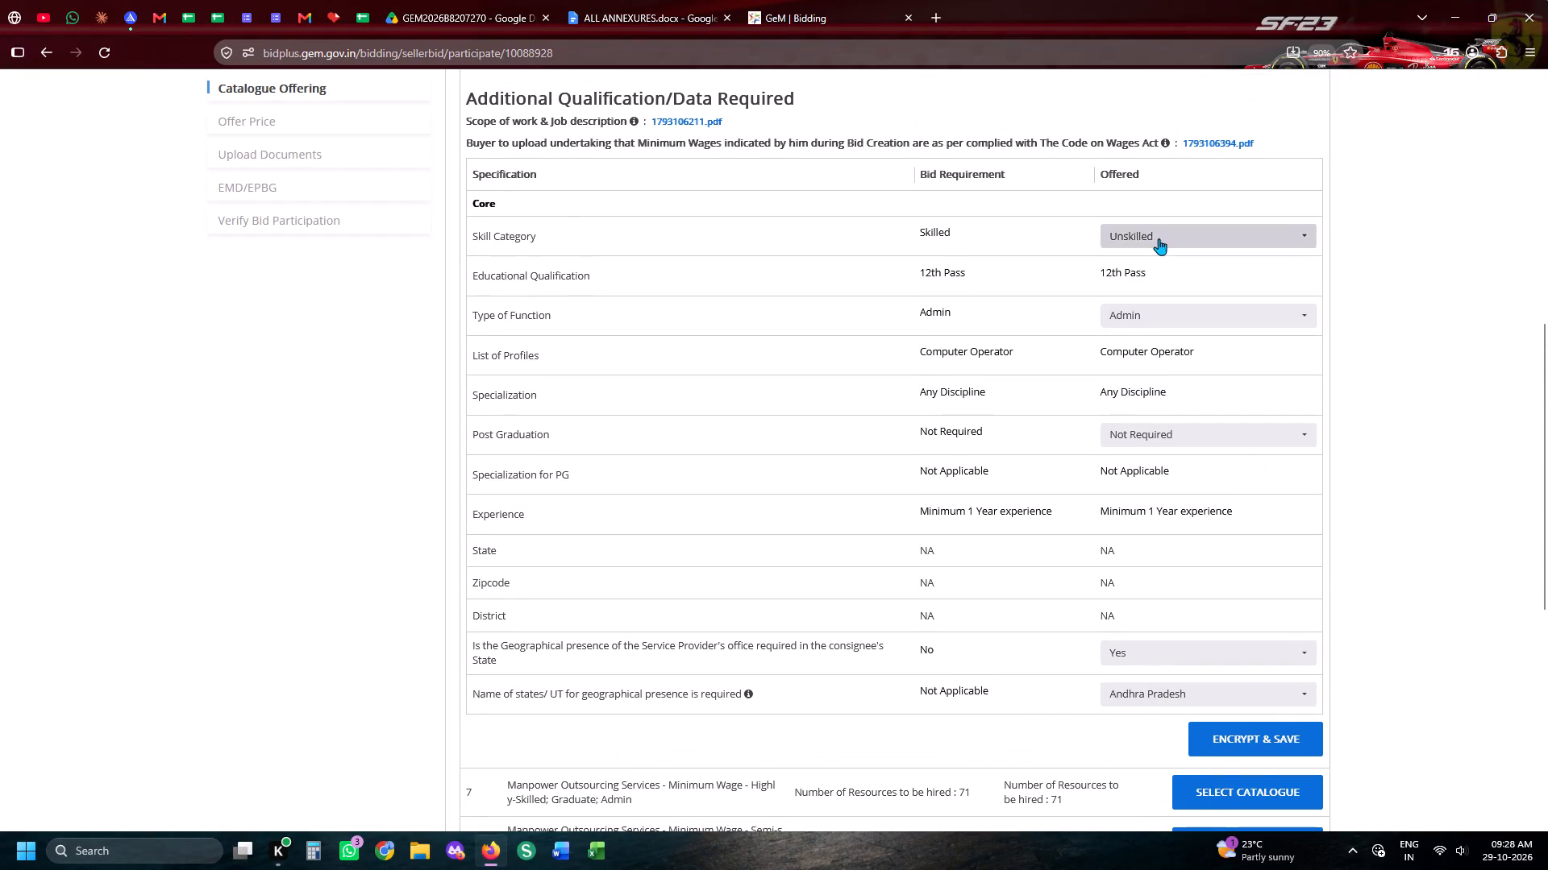
left_click(1156, 238)
double_click(1129, 313)
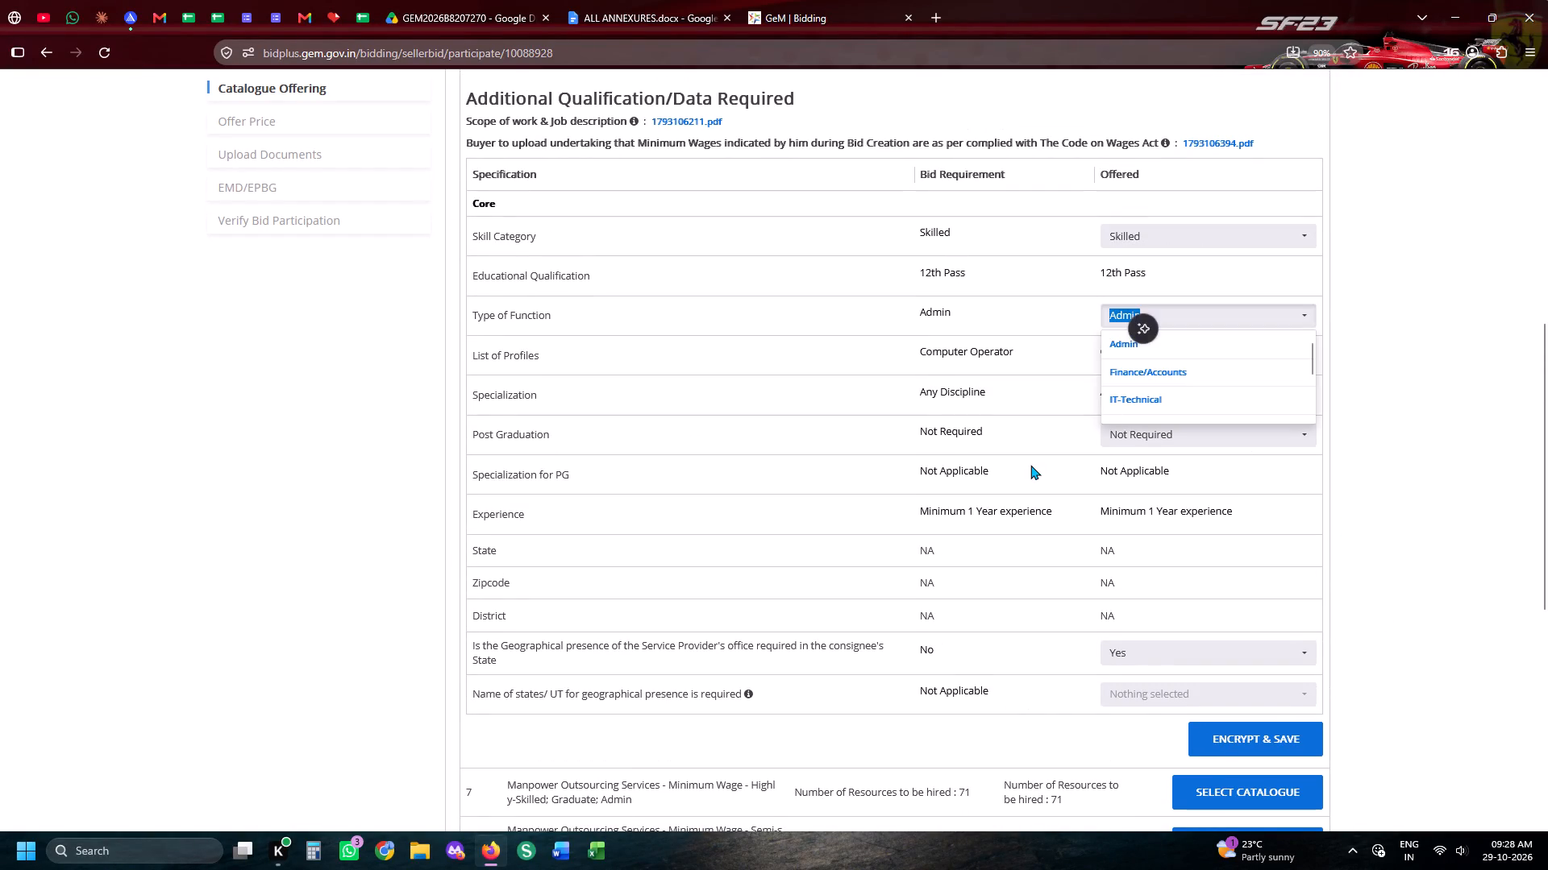
left_click(1030, 465)
For item 6, offer No for office geographical presence and Not Applicable for the state name, and encrypt and save the offering.
scroll(1057, 478, "down", 2)
left_click(1124, 450)
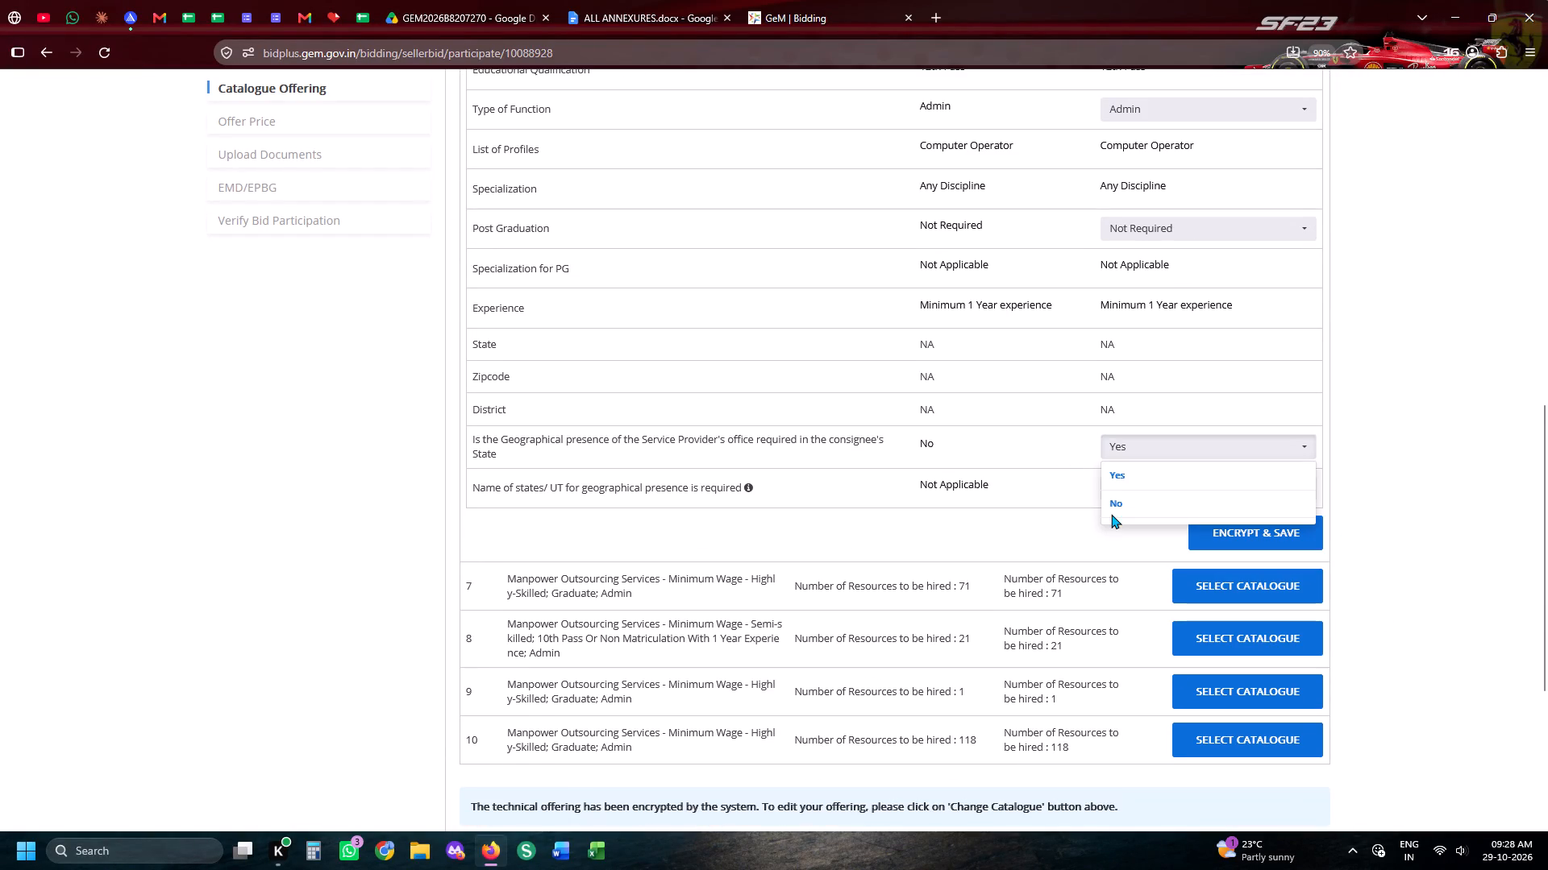
left_click(1119, 510)
left_click(1119, 490)
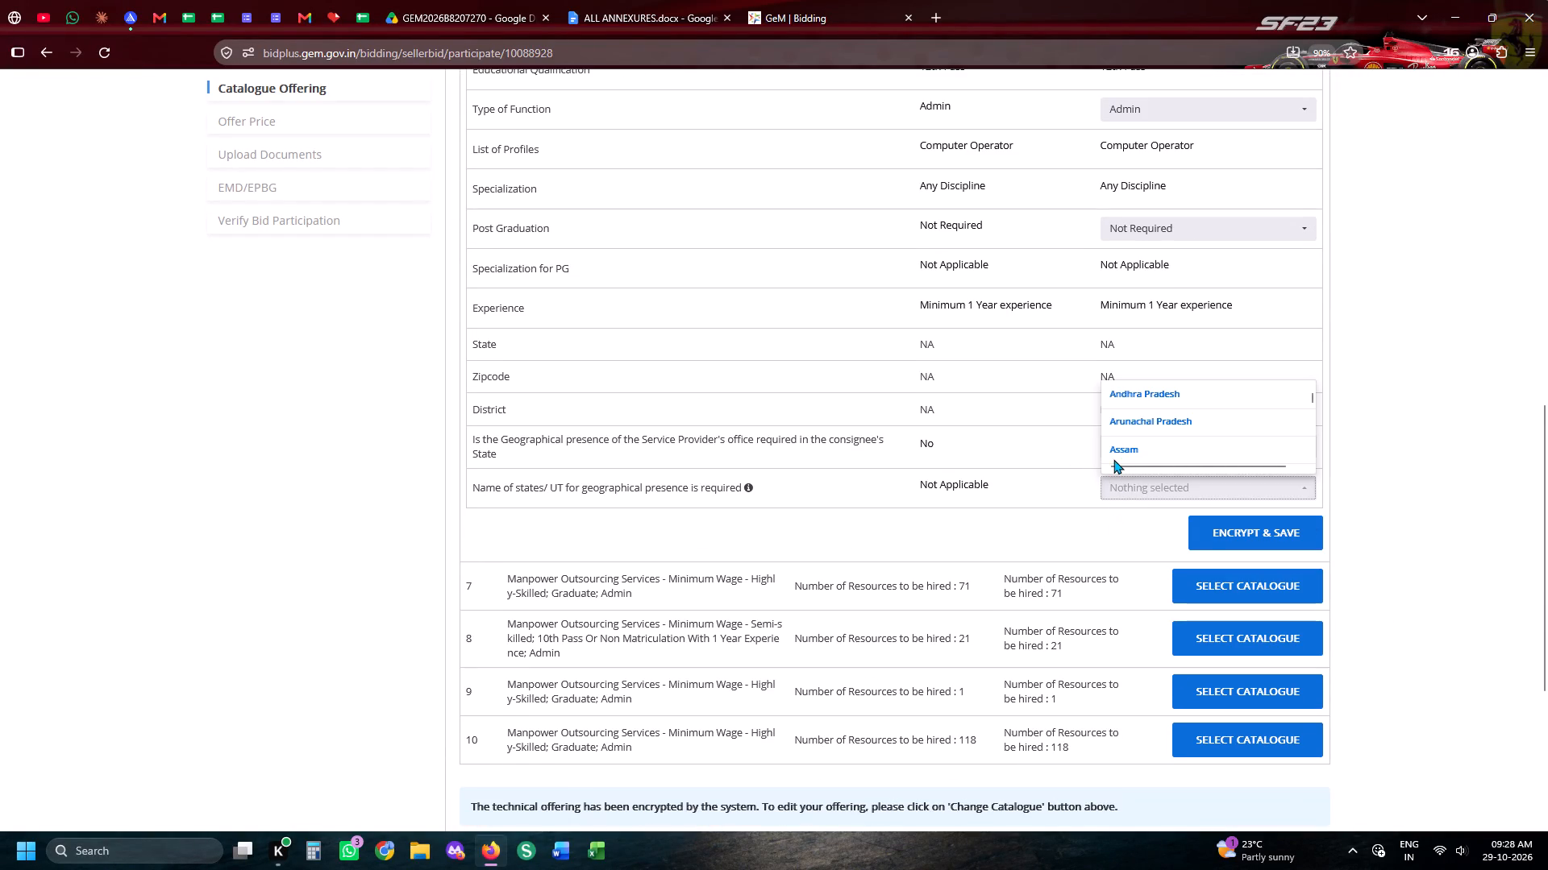
type("nn")
left_click(1117, 458)
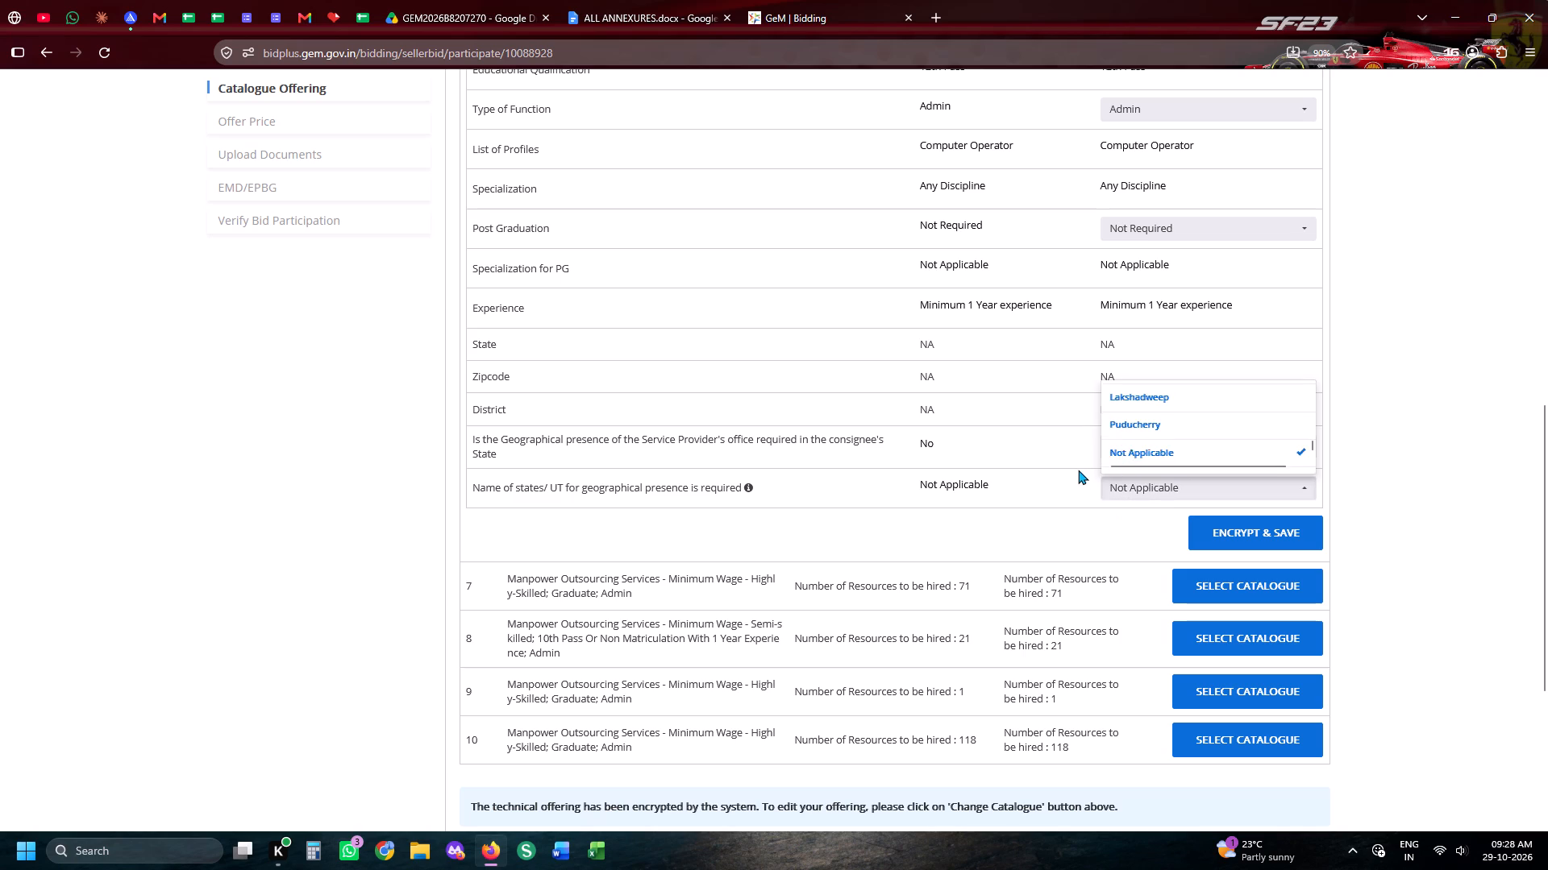
left_click(1069, 470)
left_click(1218, 527)
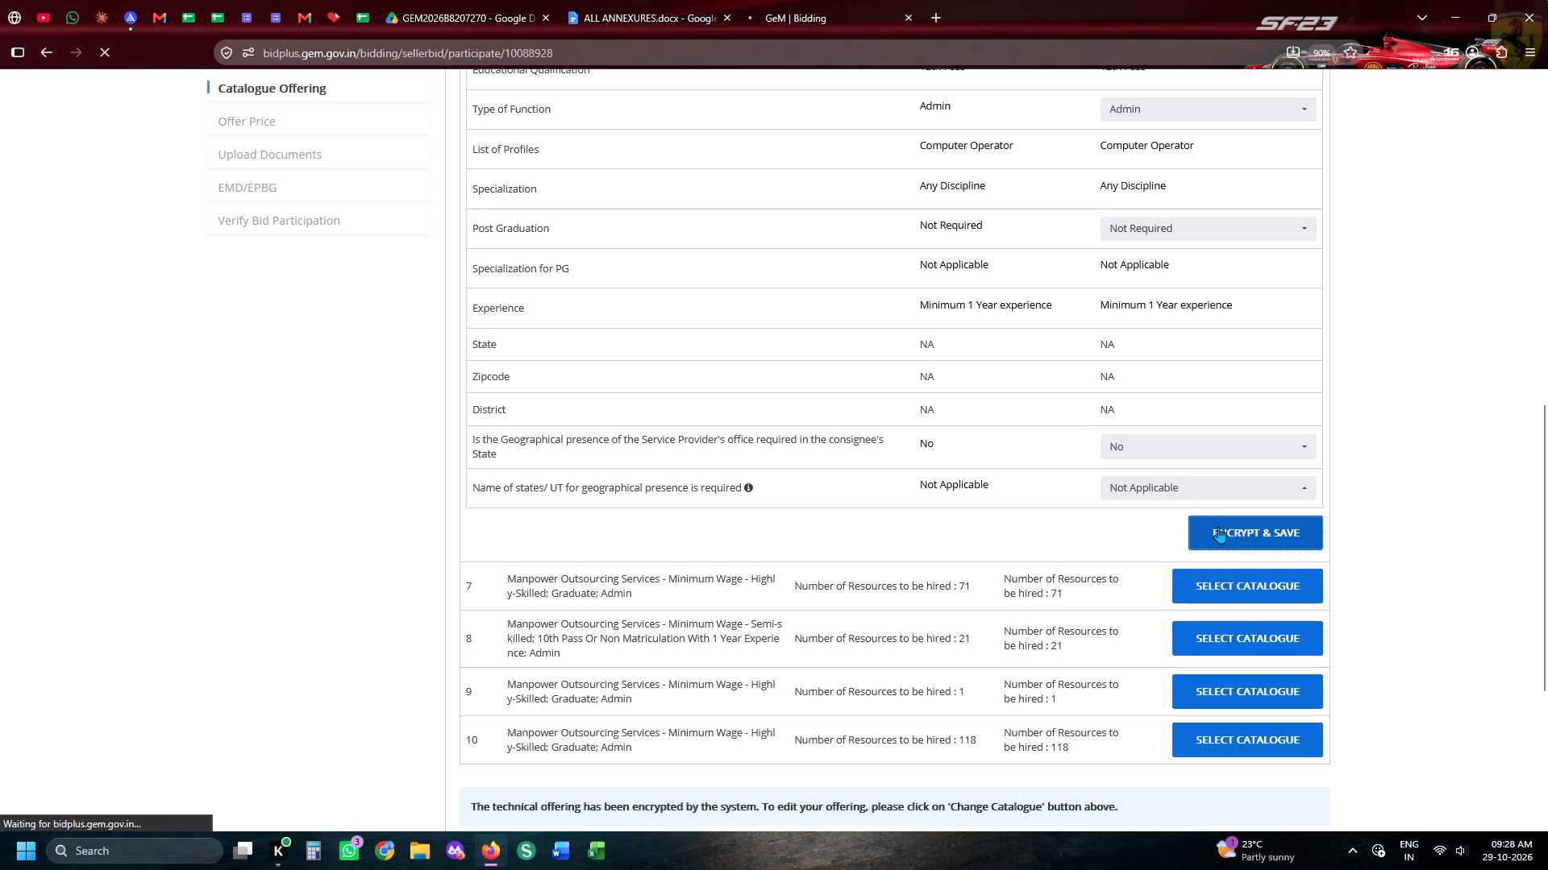
Open the catalogue selection for item 7 and set its offered Skill Category to Highly-Skilled.
scroll(1218, 527, "down", 5)
left_click(1241, 254)
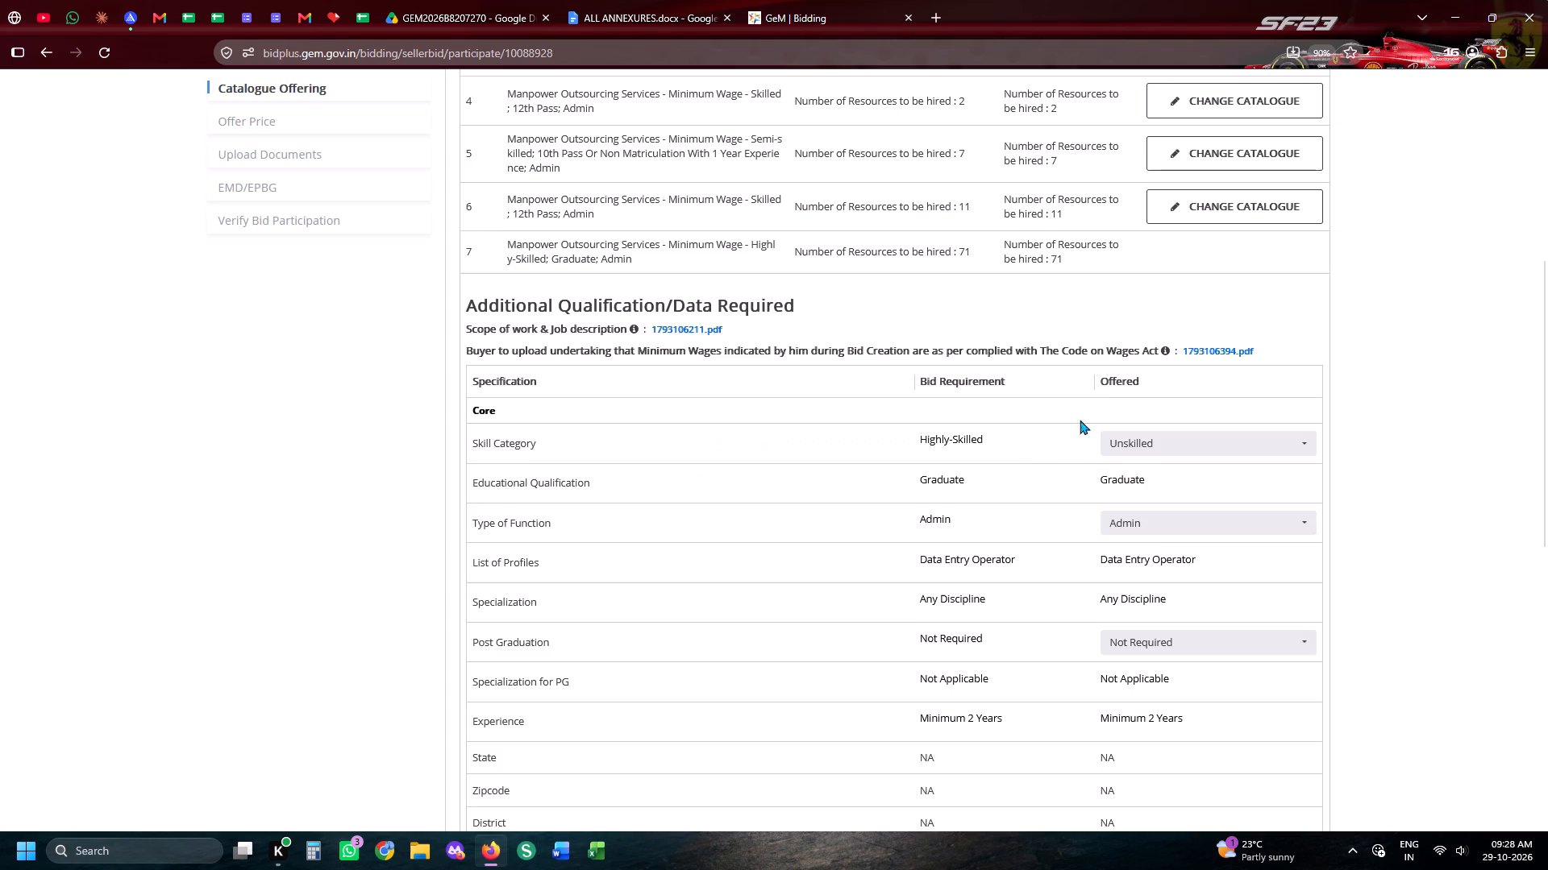
scroll(1065, 427, "down", 1)
left_click(1129, 352)
left_click(1134, 346)
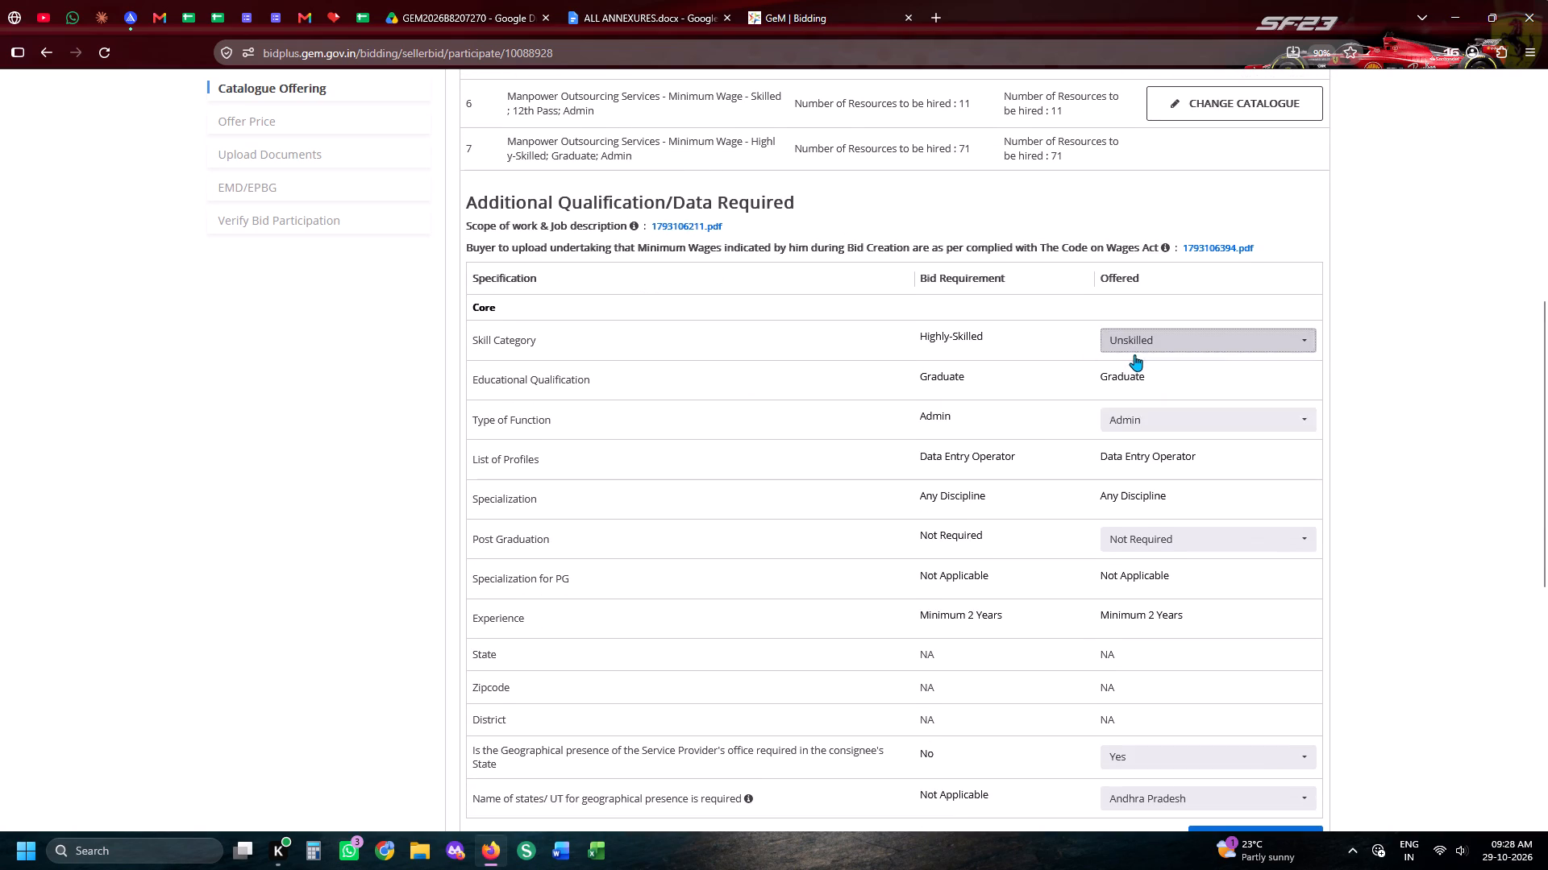
left_click(1130, 339)
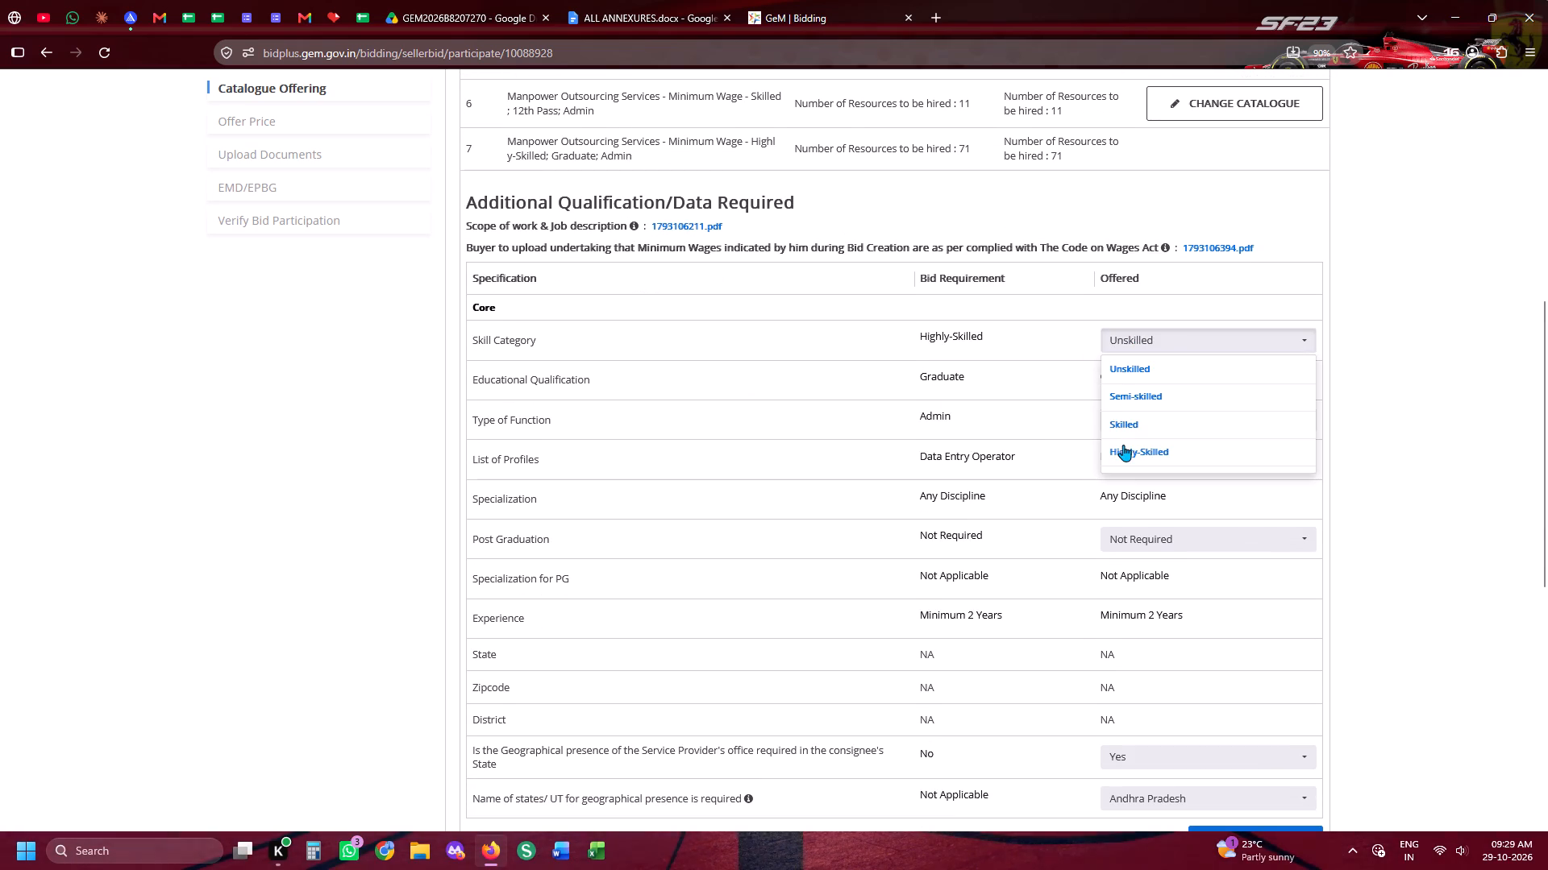
left_click(1124, 448)
left_click(1027, 427)
For item 7, offer No for office geographical presence and Not Applicable for the state name, and encrypt and save the offering.
scroll(1120, 388, "down", 4)
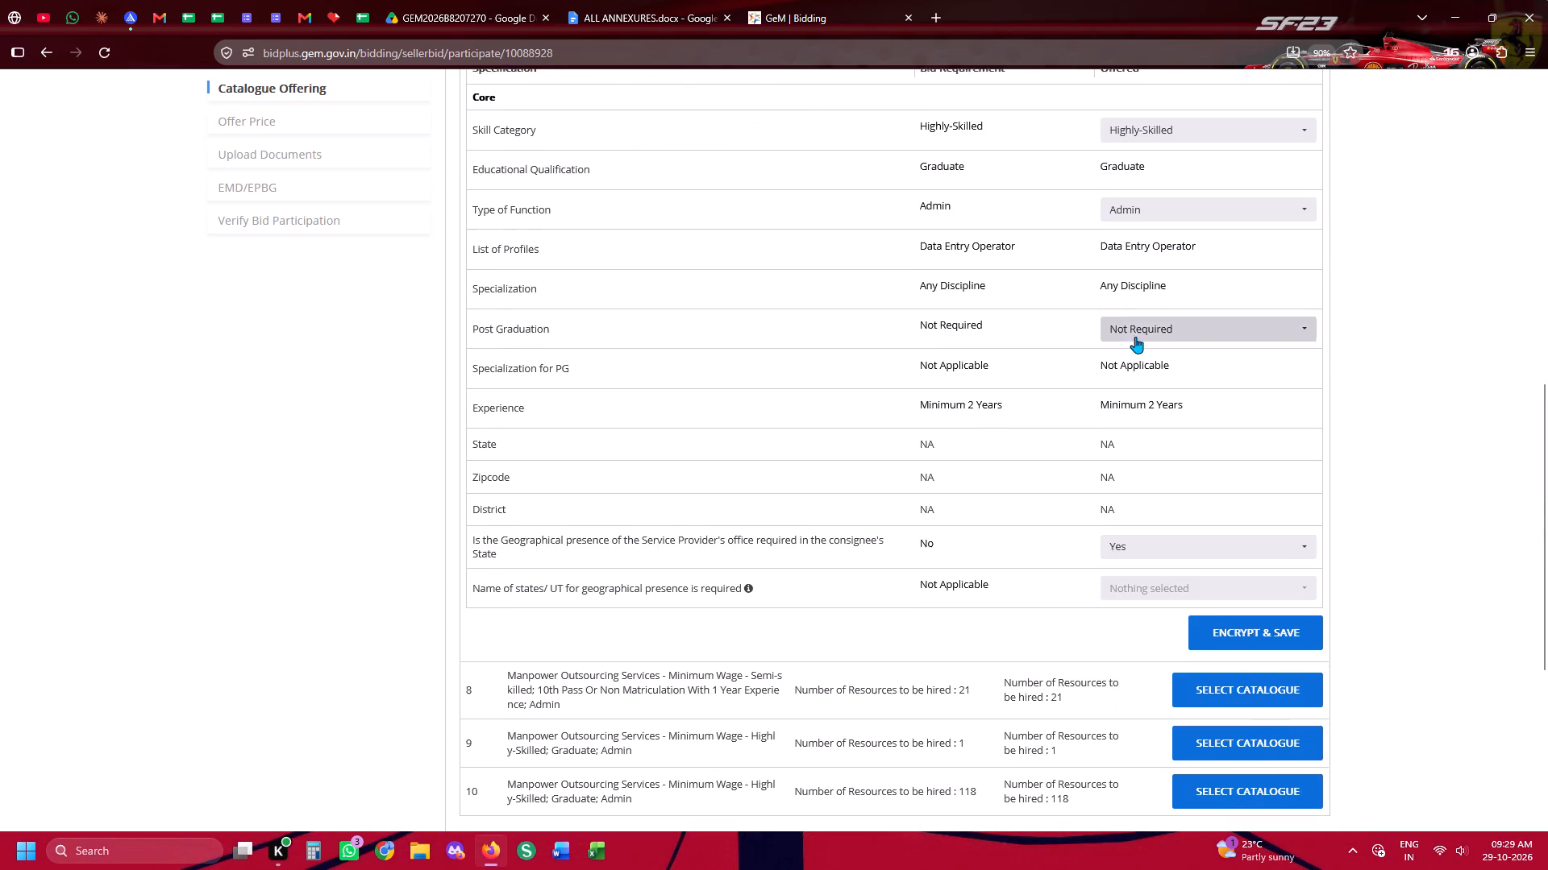
scroll(1135, 337, "down", 1)
scroll(1136, 182, "up", 2)
scroll(1092, 400, "down", 1)
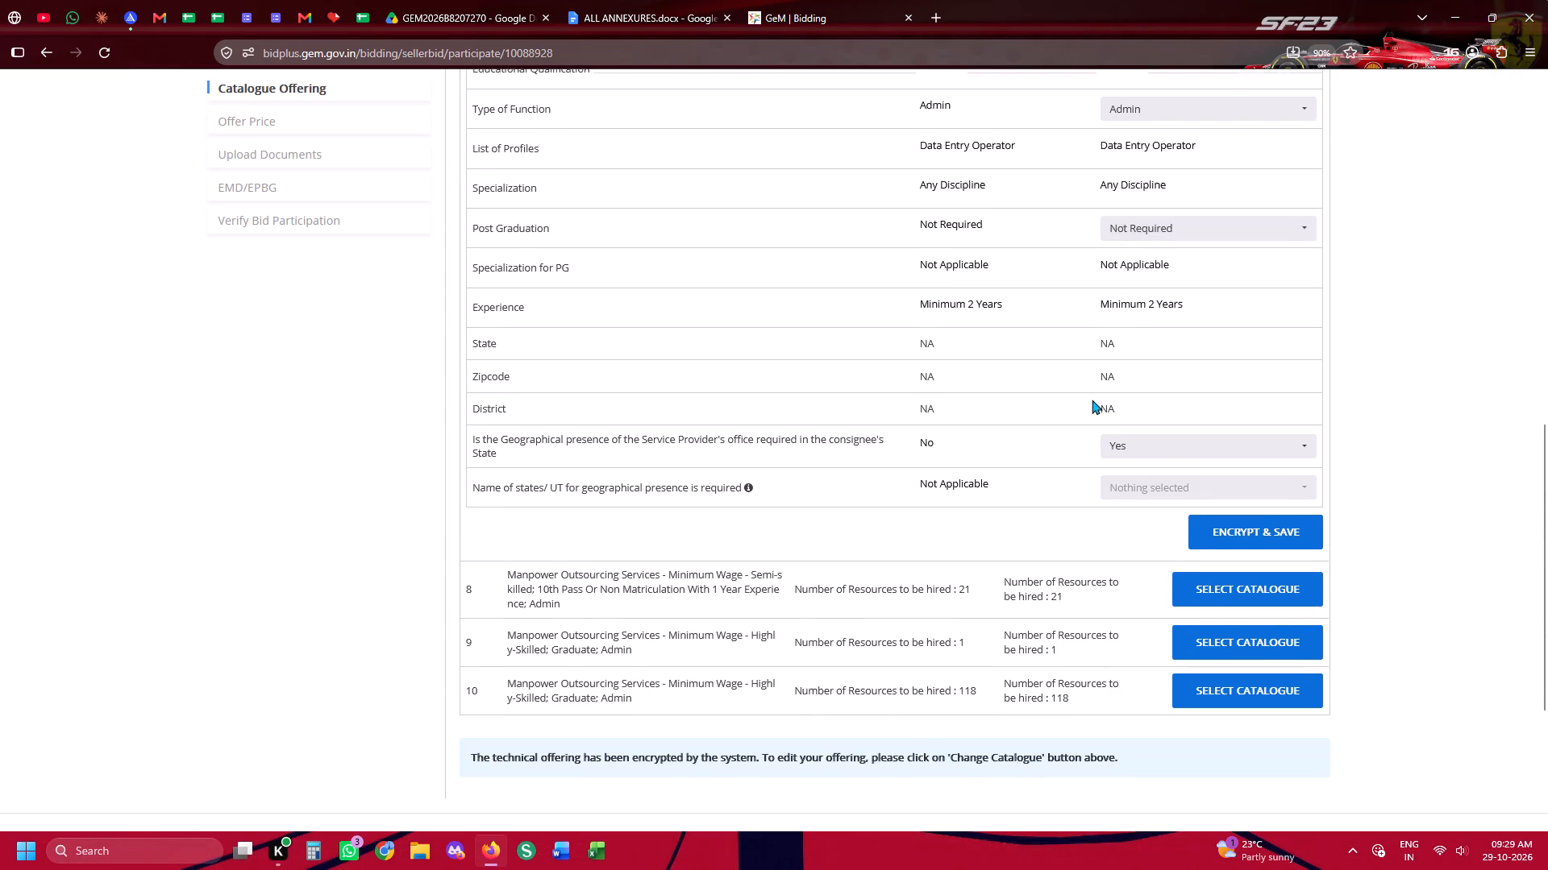
scroll(1092, 400, "down", 1)
left_click(1113, 245)
left_click(1114, 293)
left_click(1123, 271)
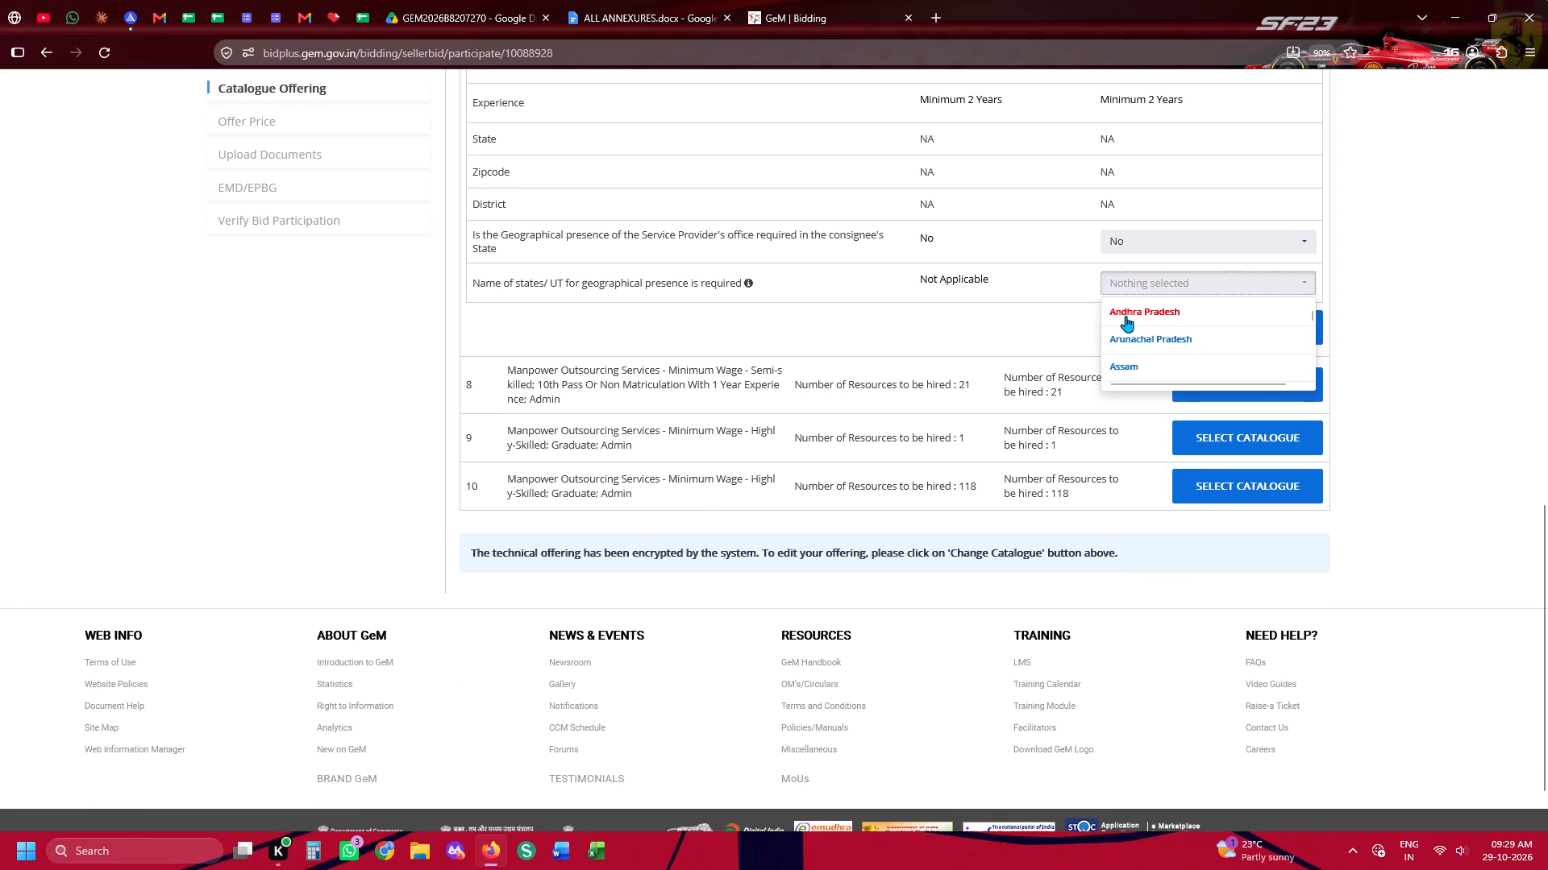
key("n")
key("n")
left_click(1117, 373)
left_click(1001, 349)
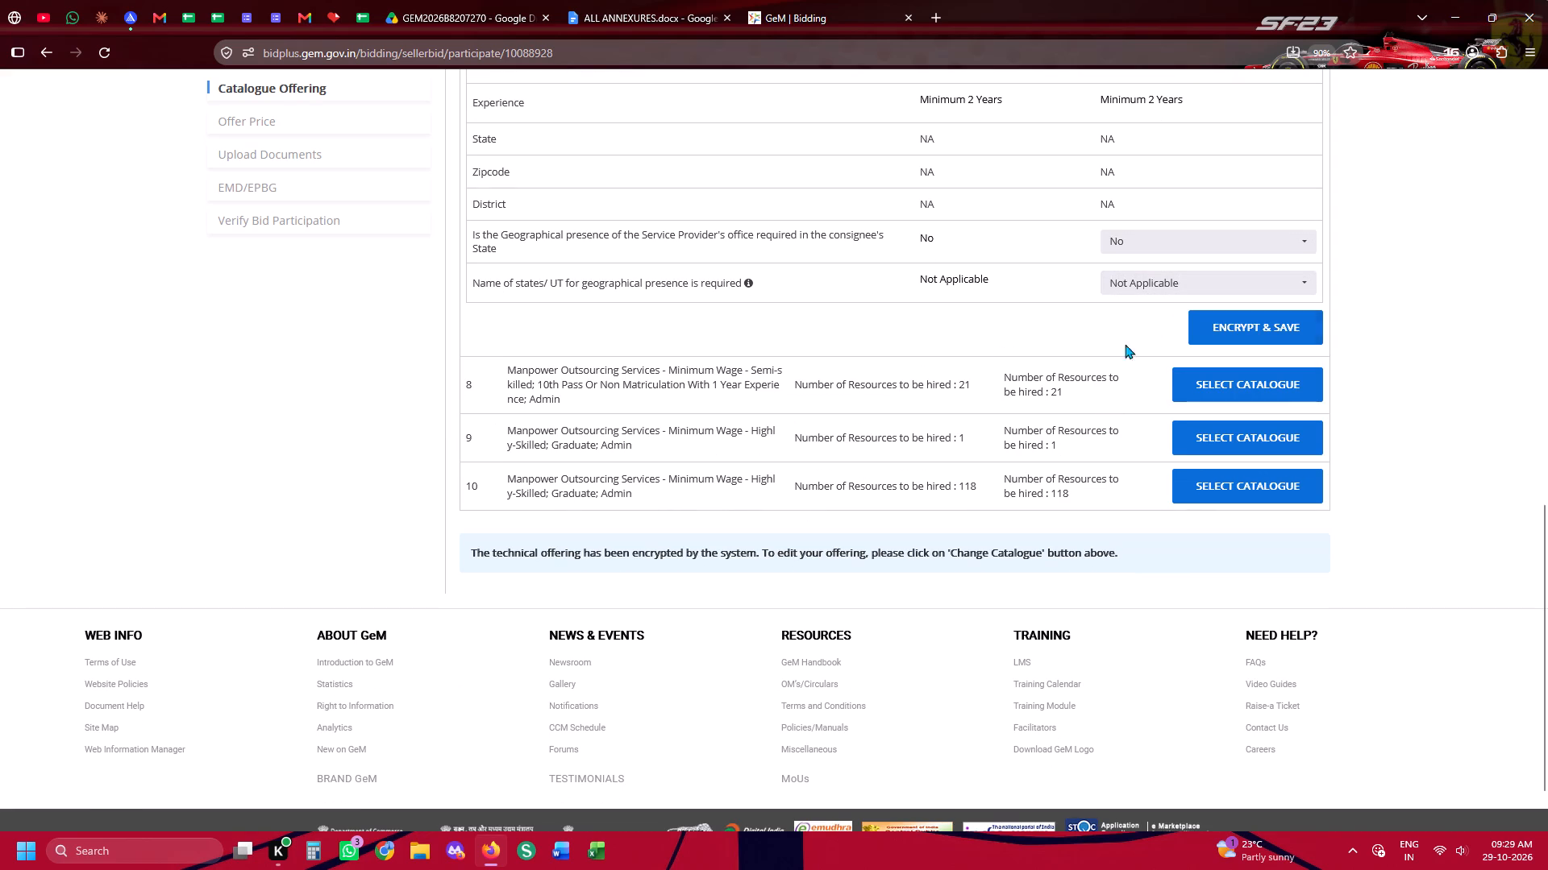
left_click(1290, 325)
Open the catalogue selection for item 8 and set its offered Skill Category to Semi-skilled.
scroll(1290, 325, "down", 5)
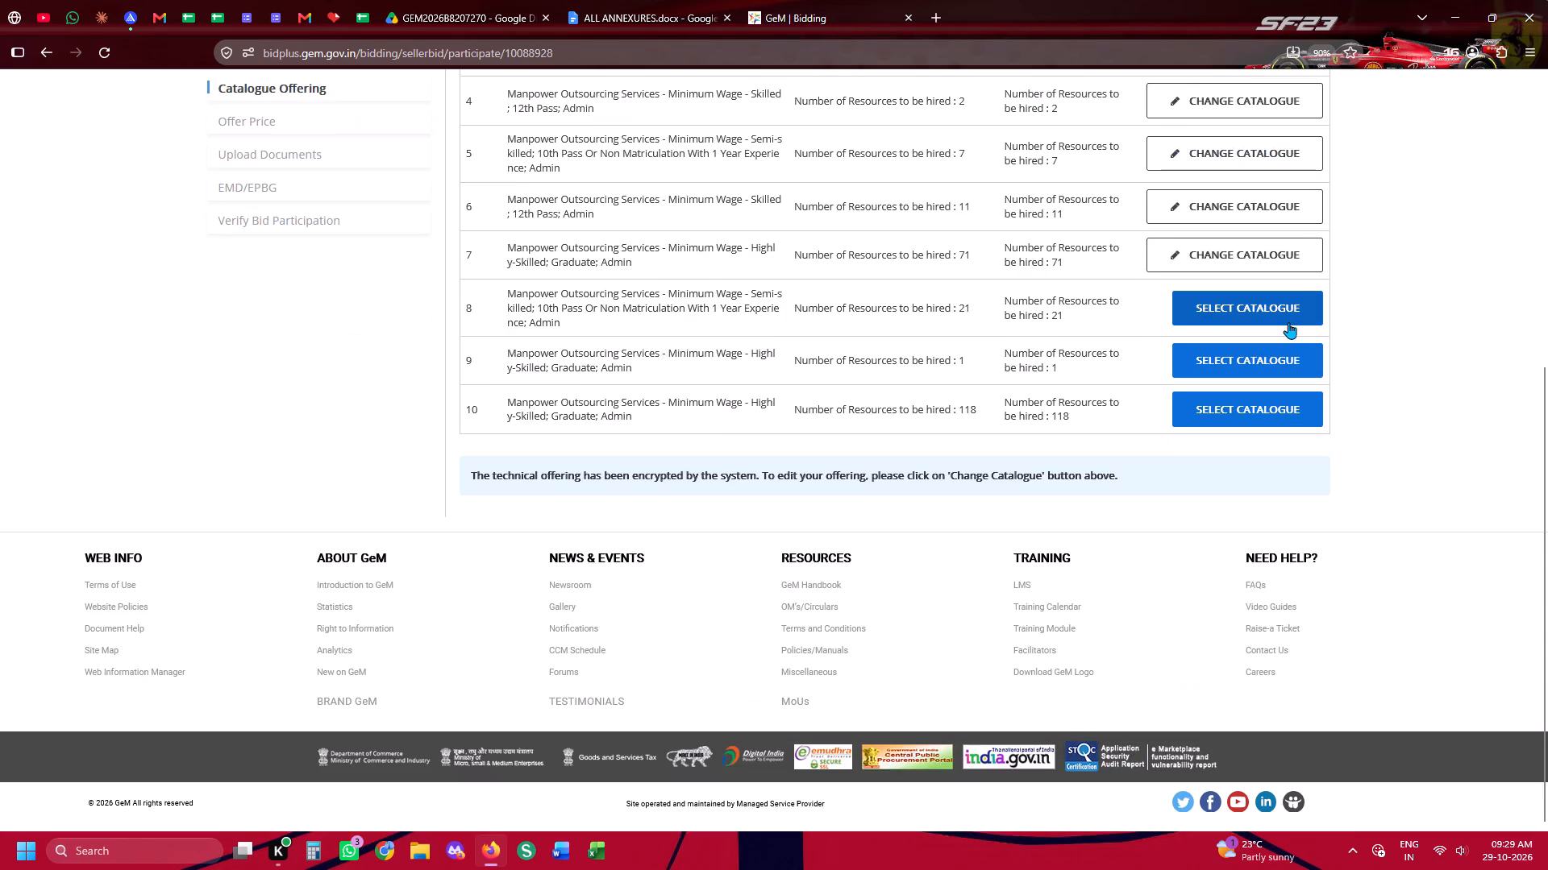
left_click(1288, 322)
scroll(1288, 322, "down", 3)
left_click(1121, 195)
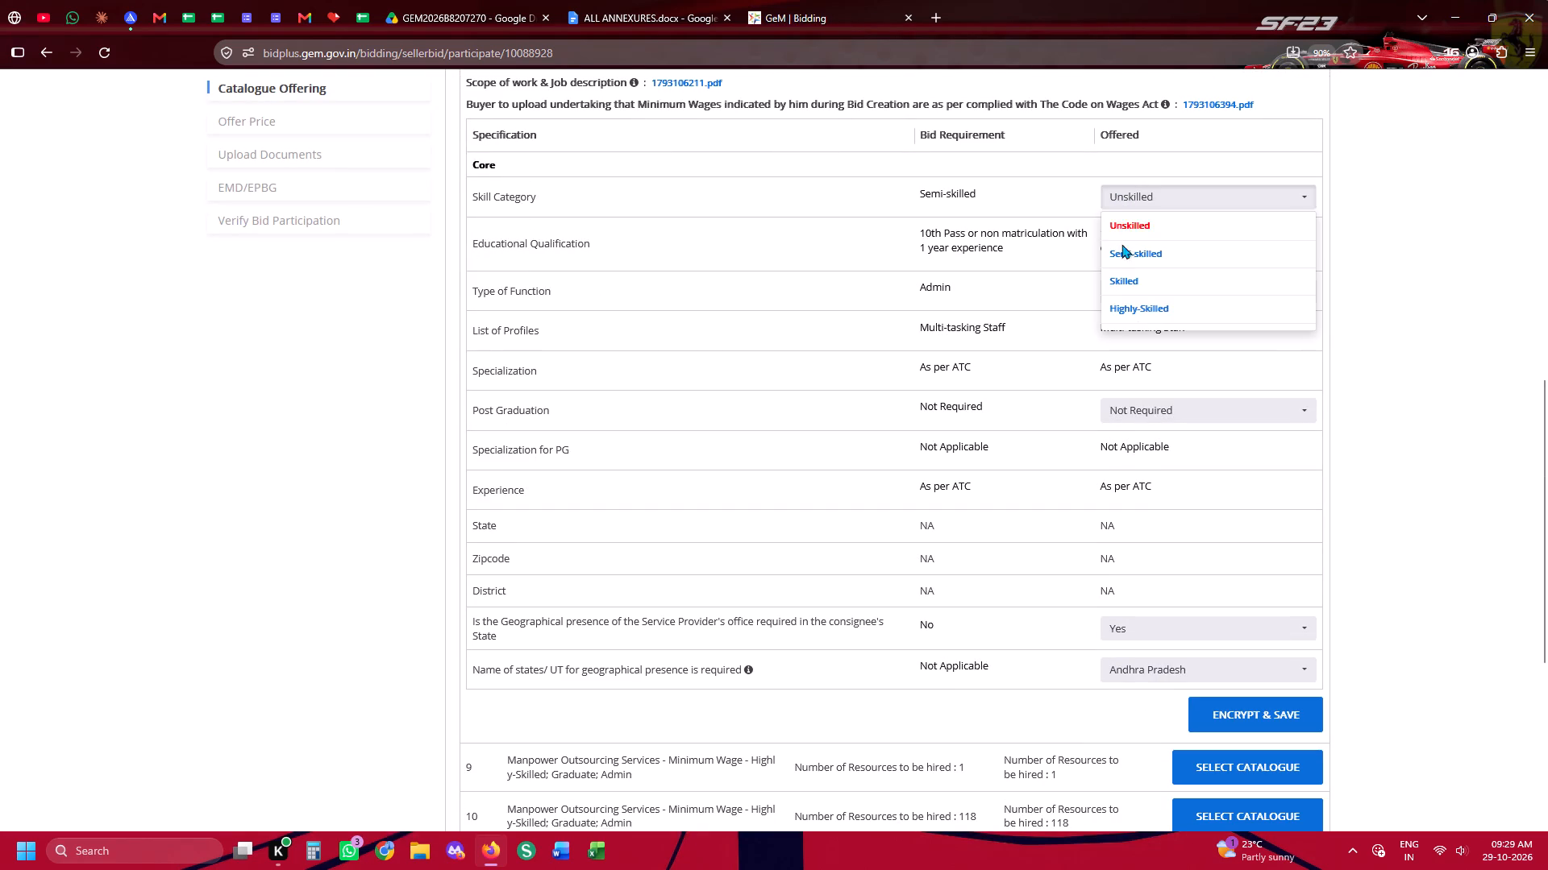
left_click(1127, 258)
left_click(1127, 286)
left_click(955, 413)
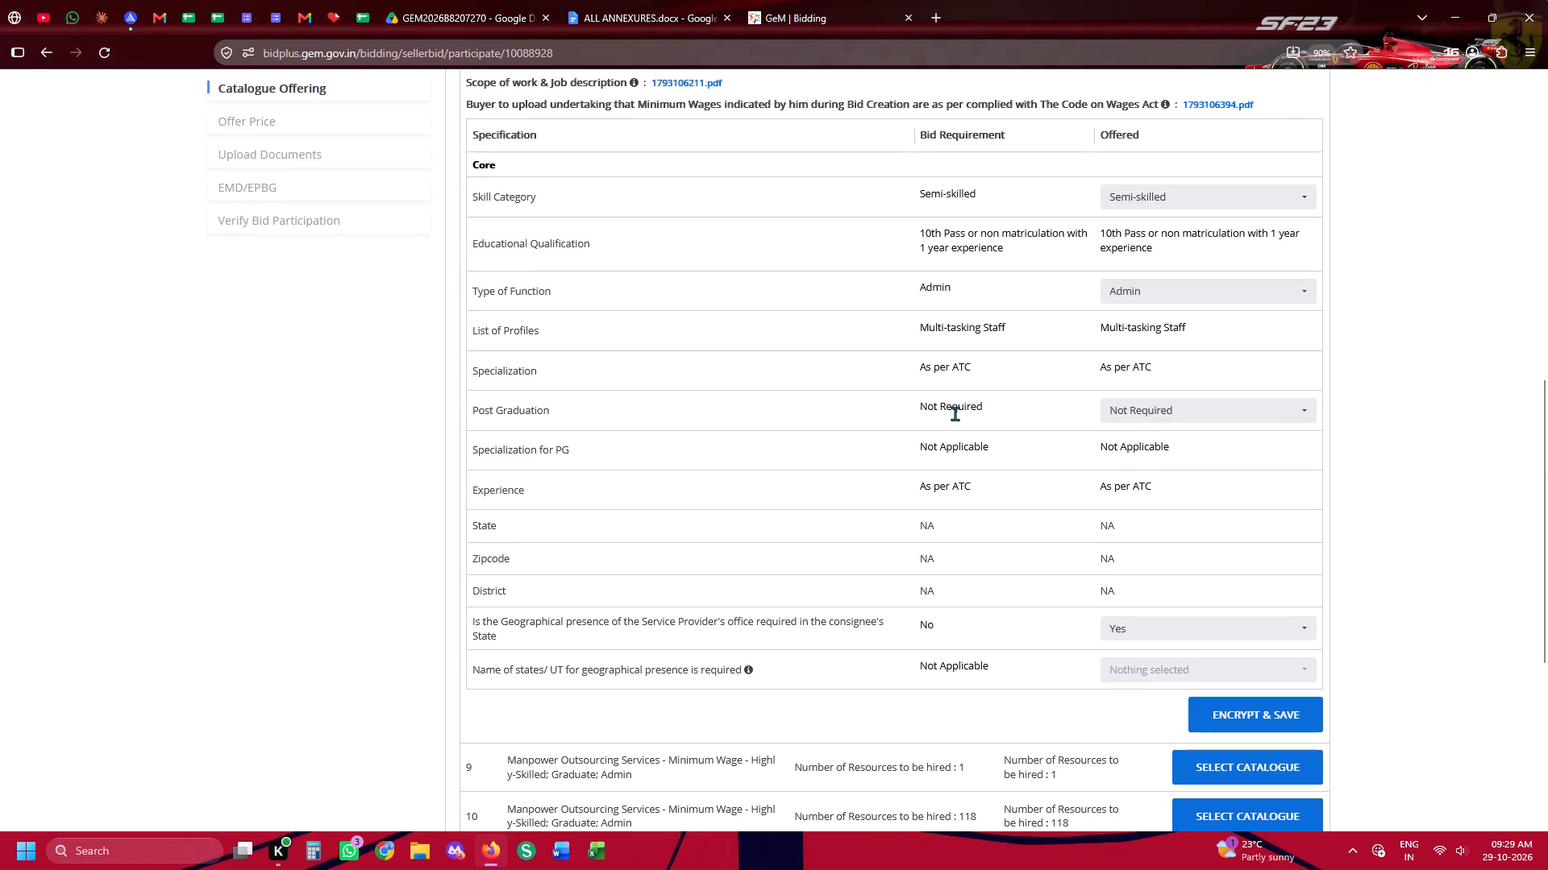
For item 8, offer No for office geographical presence and Not Applicable for the state name, and encrypt and save the offering.
scroll(1200, 412, "down", 3)
left_click(1107, 312)
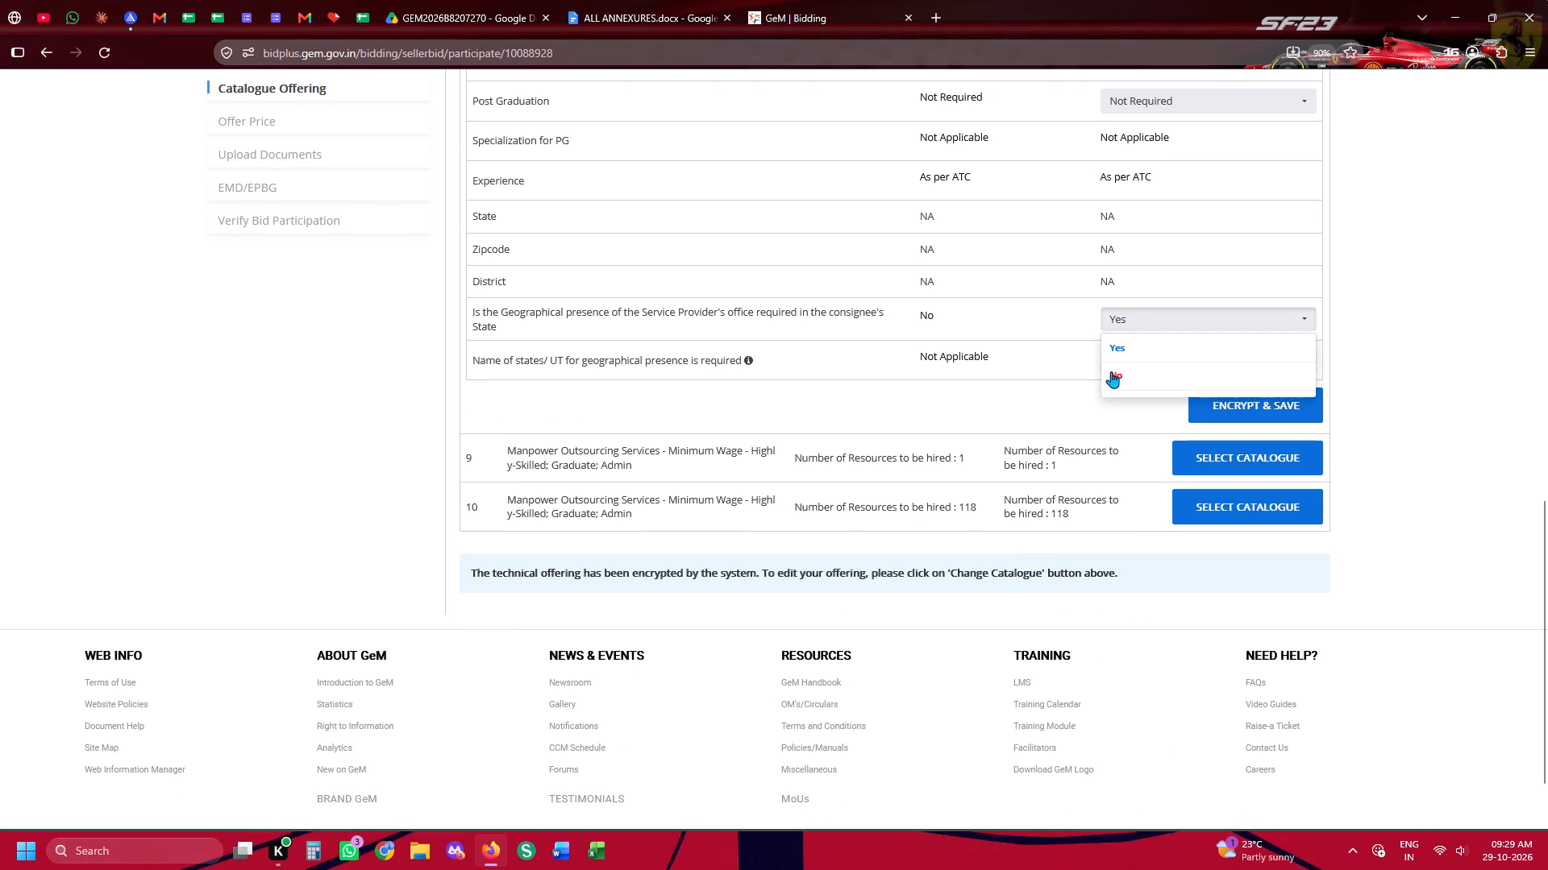
left_click(1111, 371)
left_click(1115, 362)
key("n")
key("n")
left_click(1126, 461)
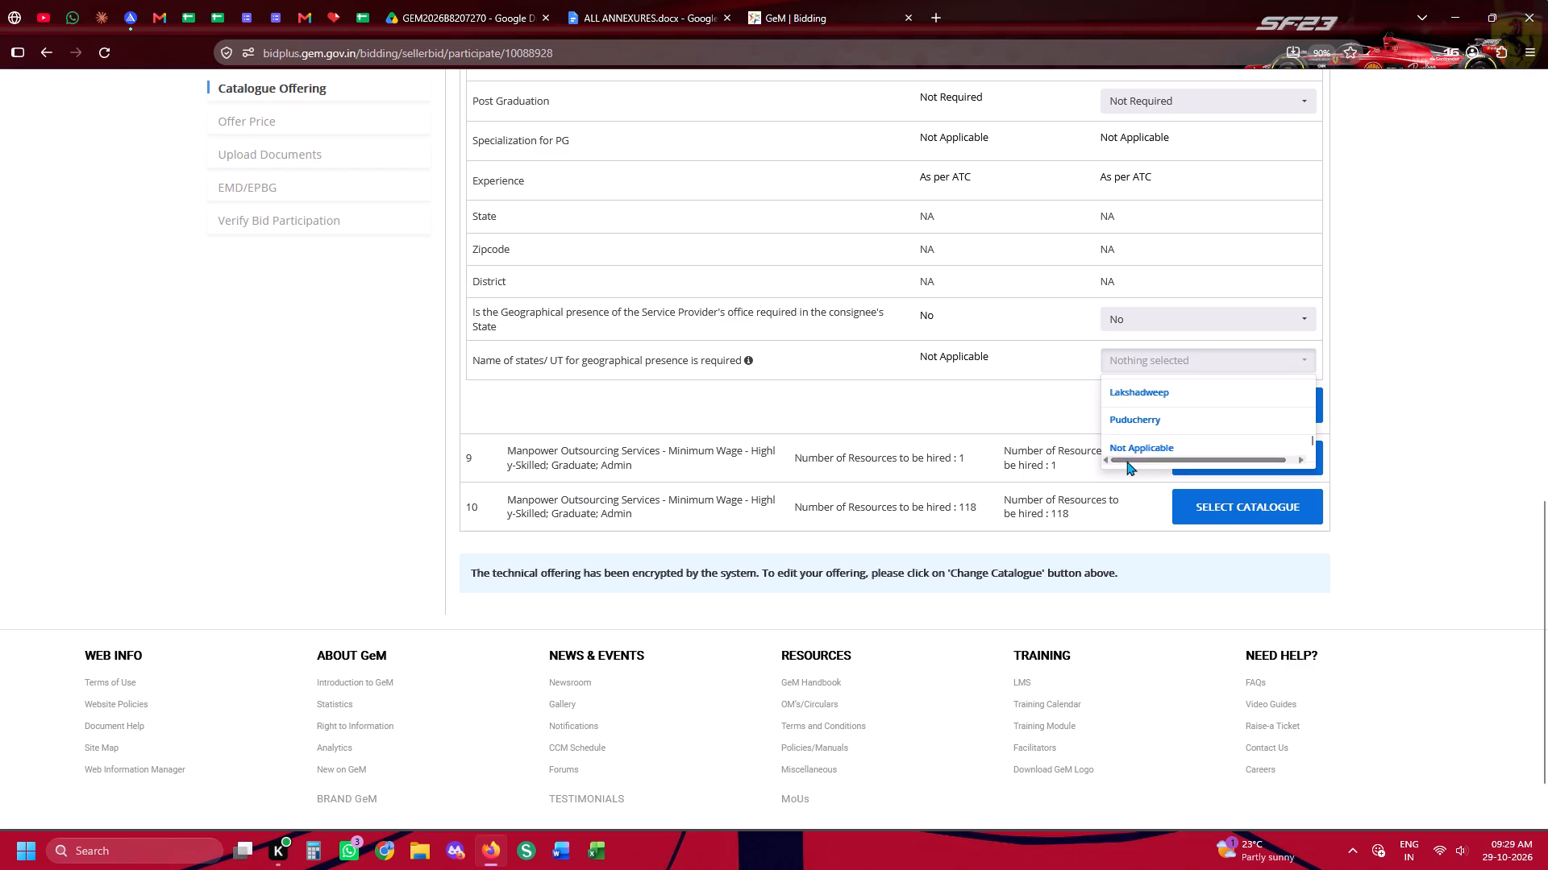
left_click(1126, 453)
left_click(1047, 416)
left_click(1260, 404)
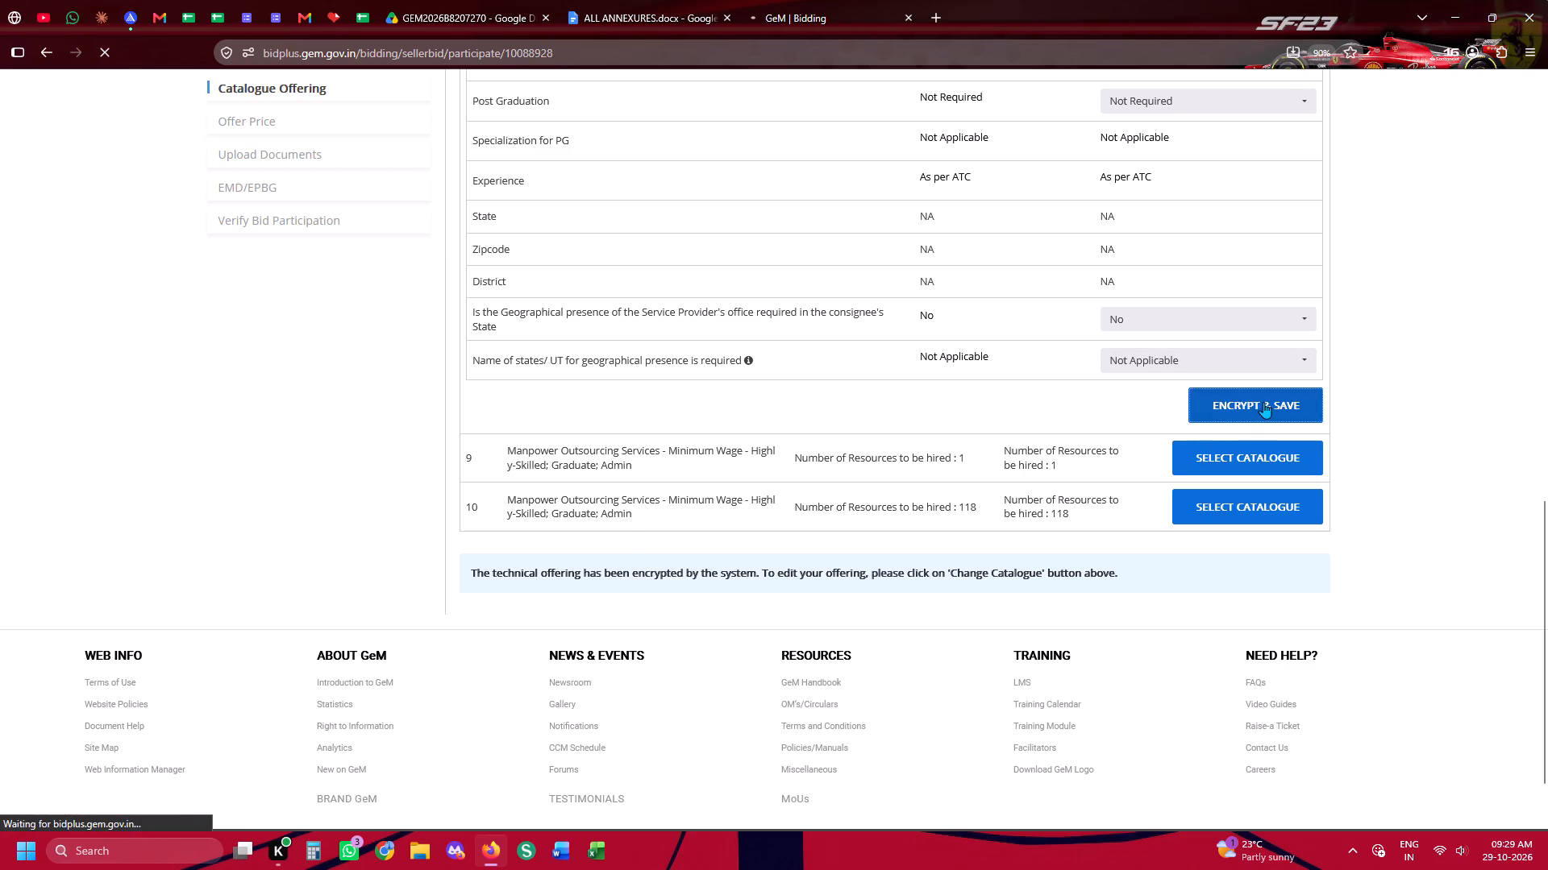
Open the catalogue selection for item 9 and set its offered Skill Category to Highly-Skilled.
scroll(1263, 402, "down", 6)
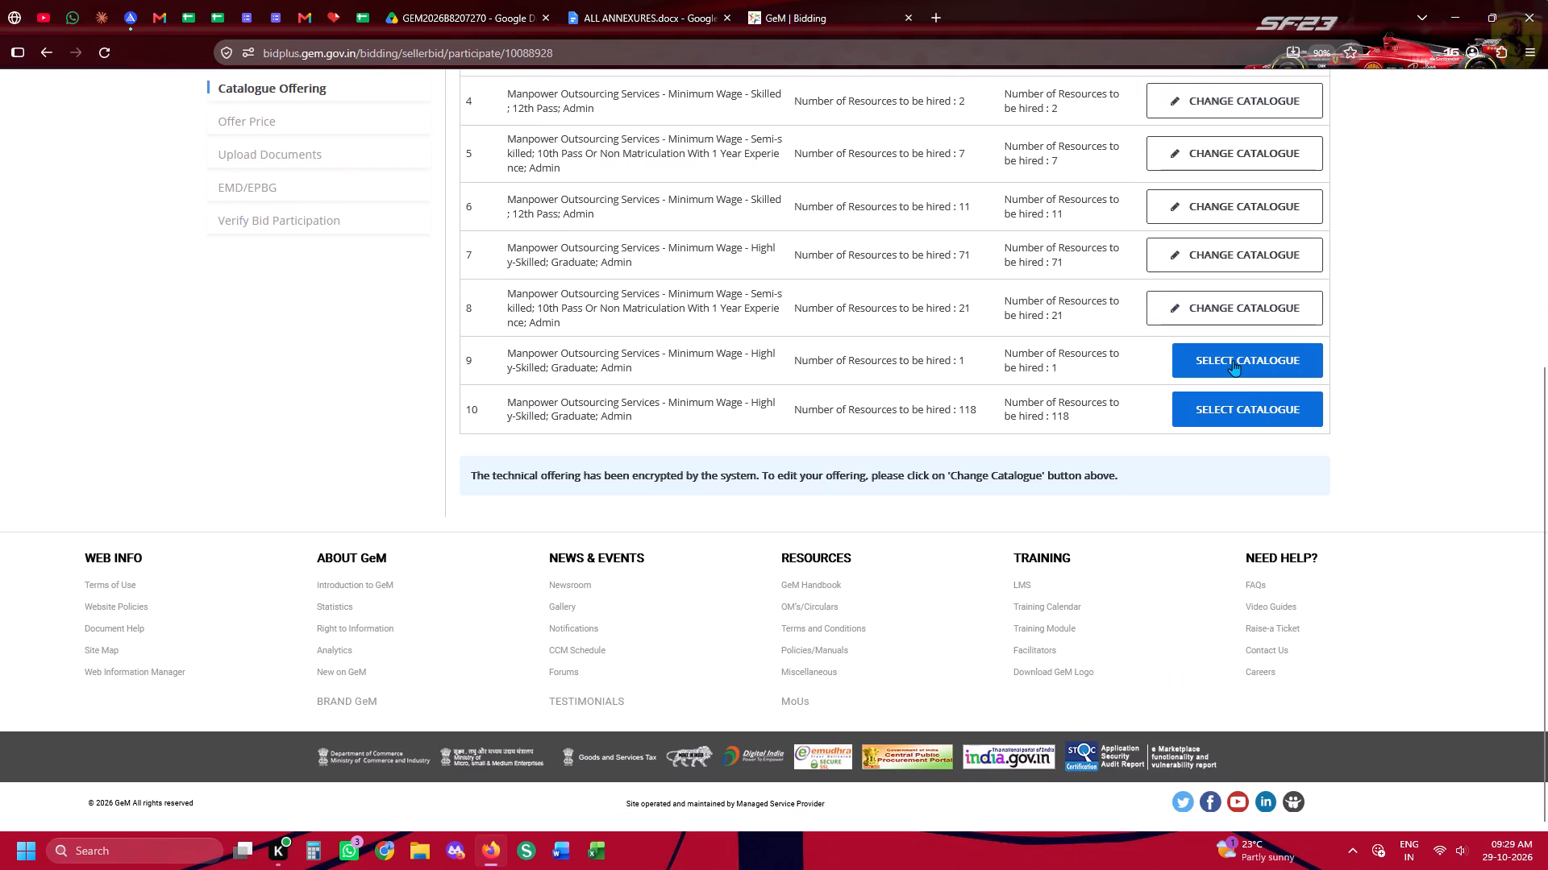
left_click(1233, 360)
scroll(1233, 360, "down", 3)
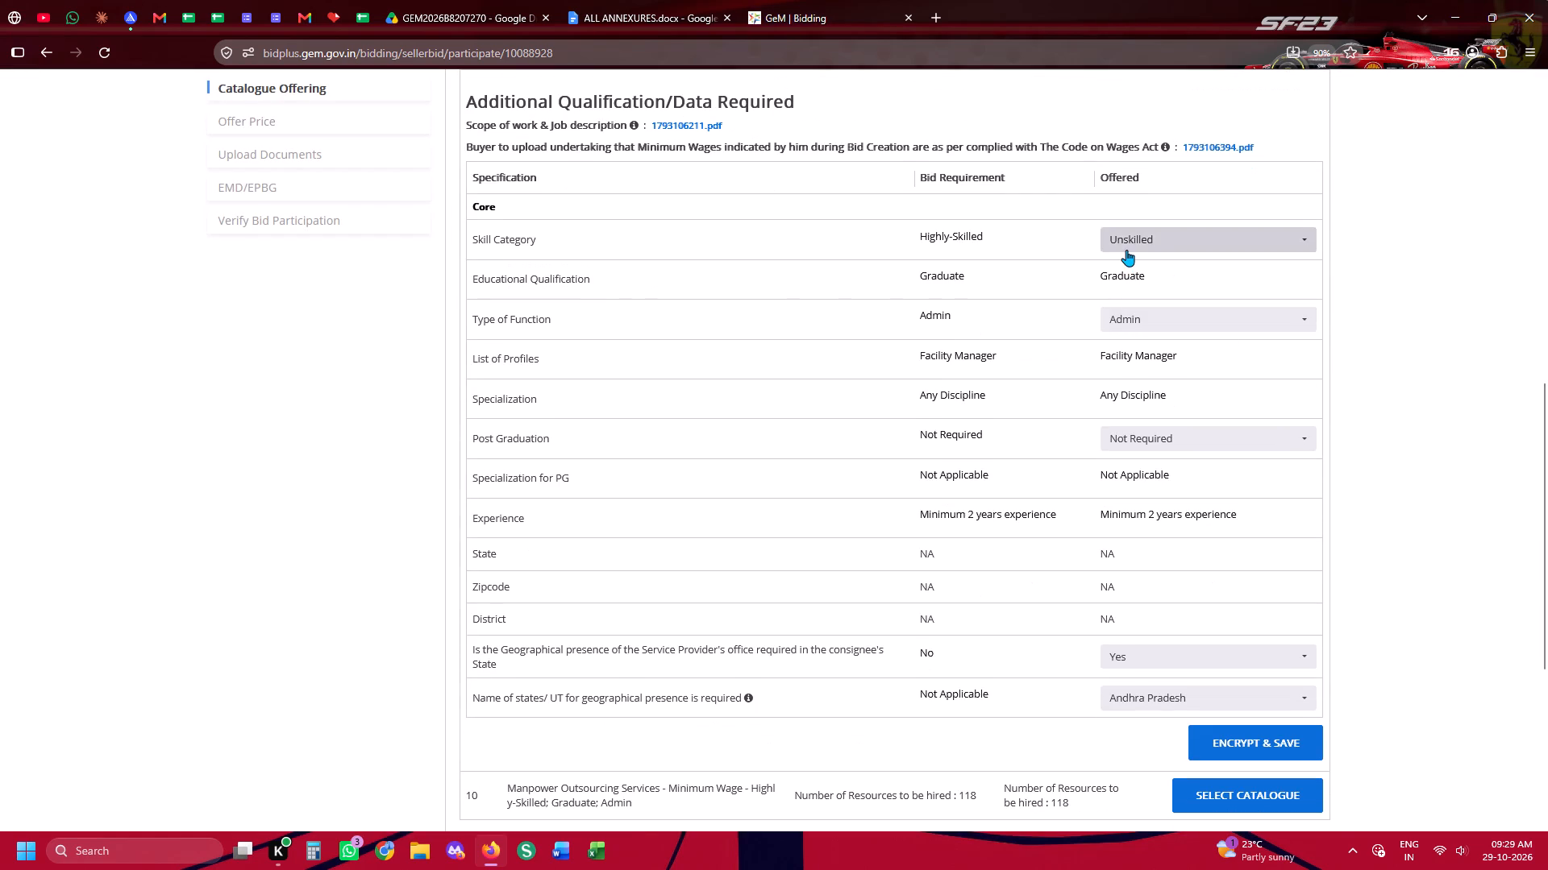
left_click(1127, 249)
left_click(1135, 352)
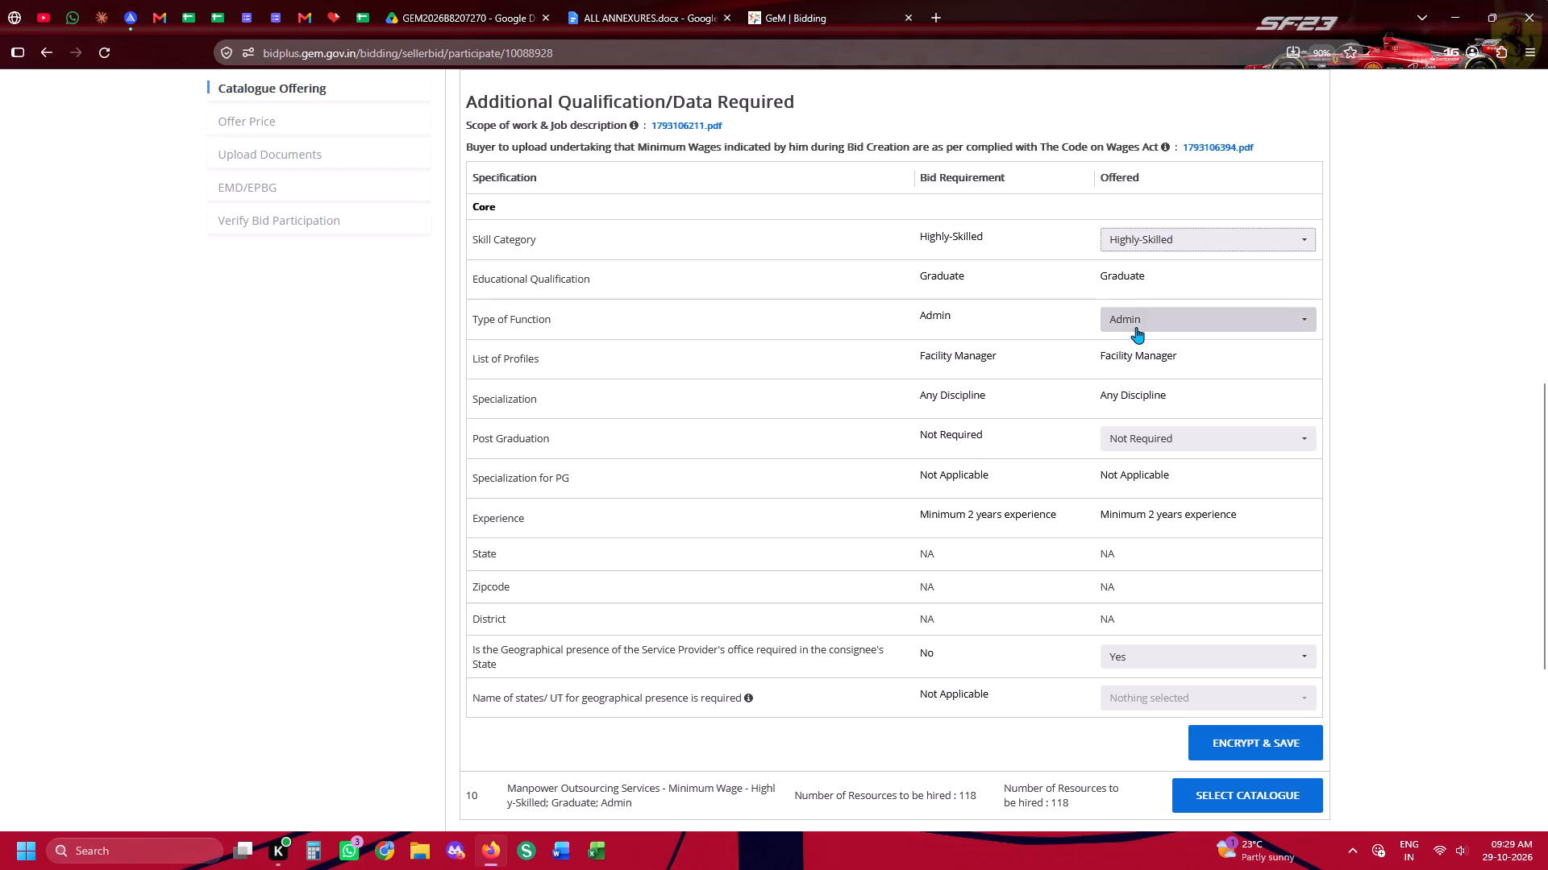
left_click(1136, 327)
left_click(980, 474)
For item 9, offer No for office geographical presence and Not Applicable for the state name, and encrypt and save the offering.
scroll(1109, 497, "down", 3)
scroll(1143, 315, "down", 1)
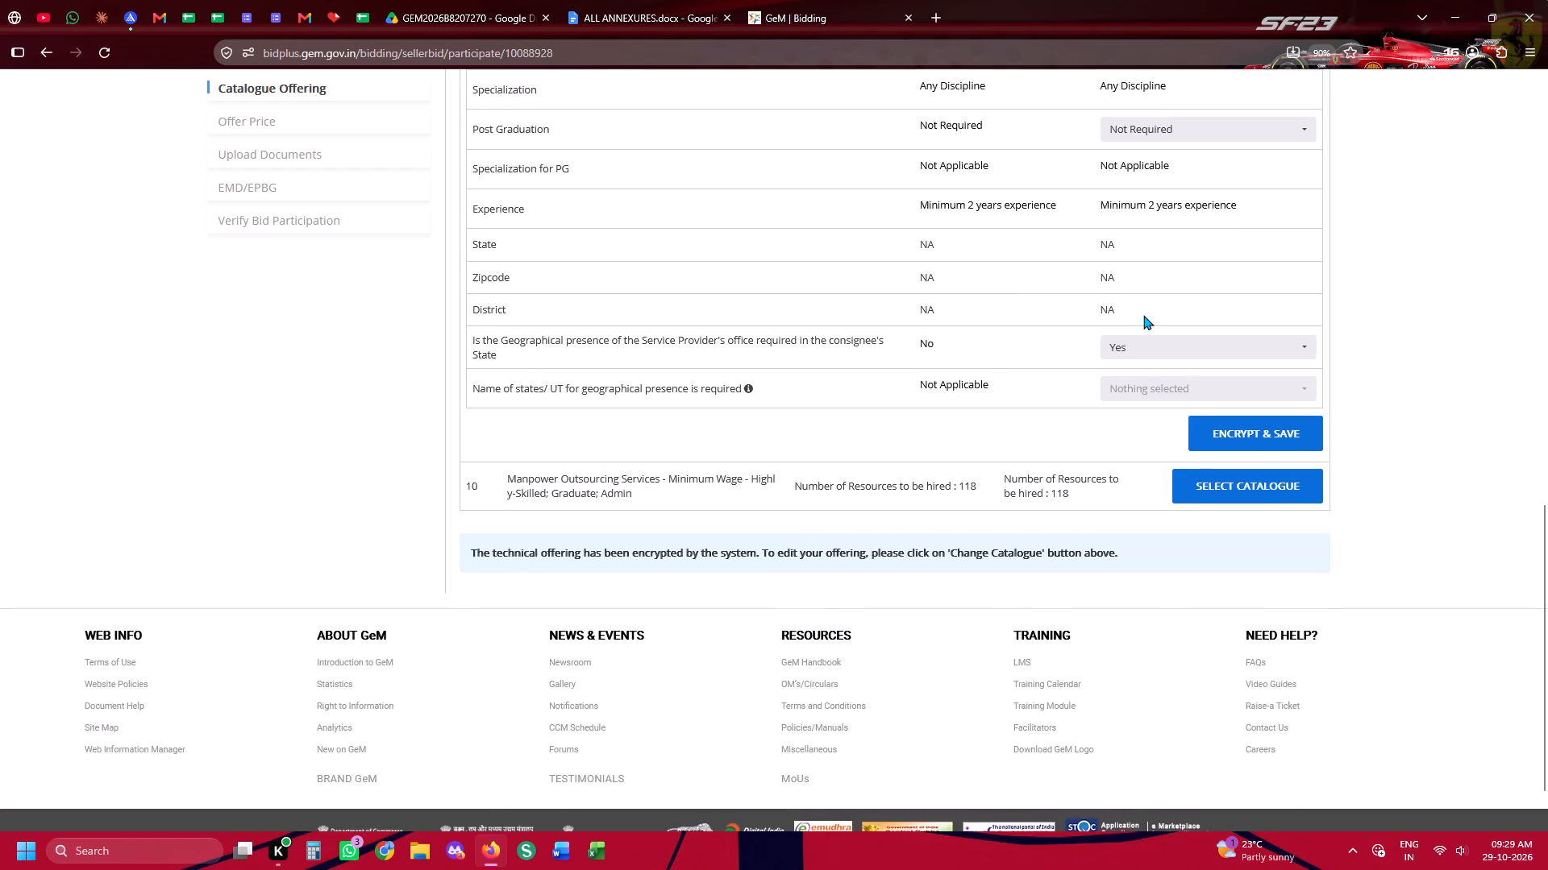
scroll(1143, 315, "down", 2)
left_click(1125, 280)
double_click(1125, 328)
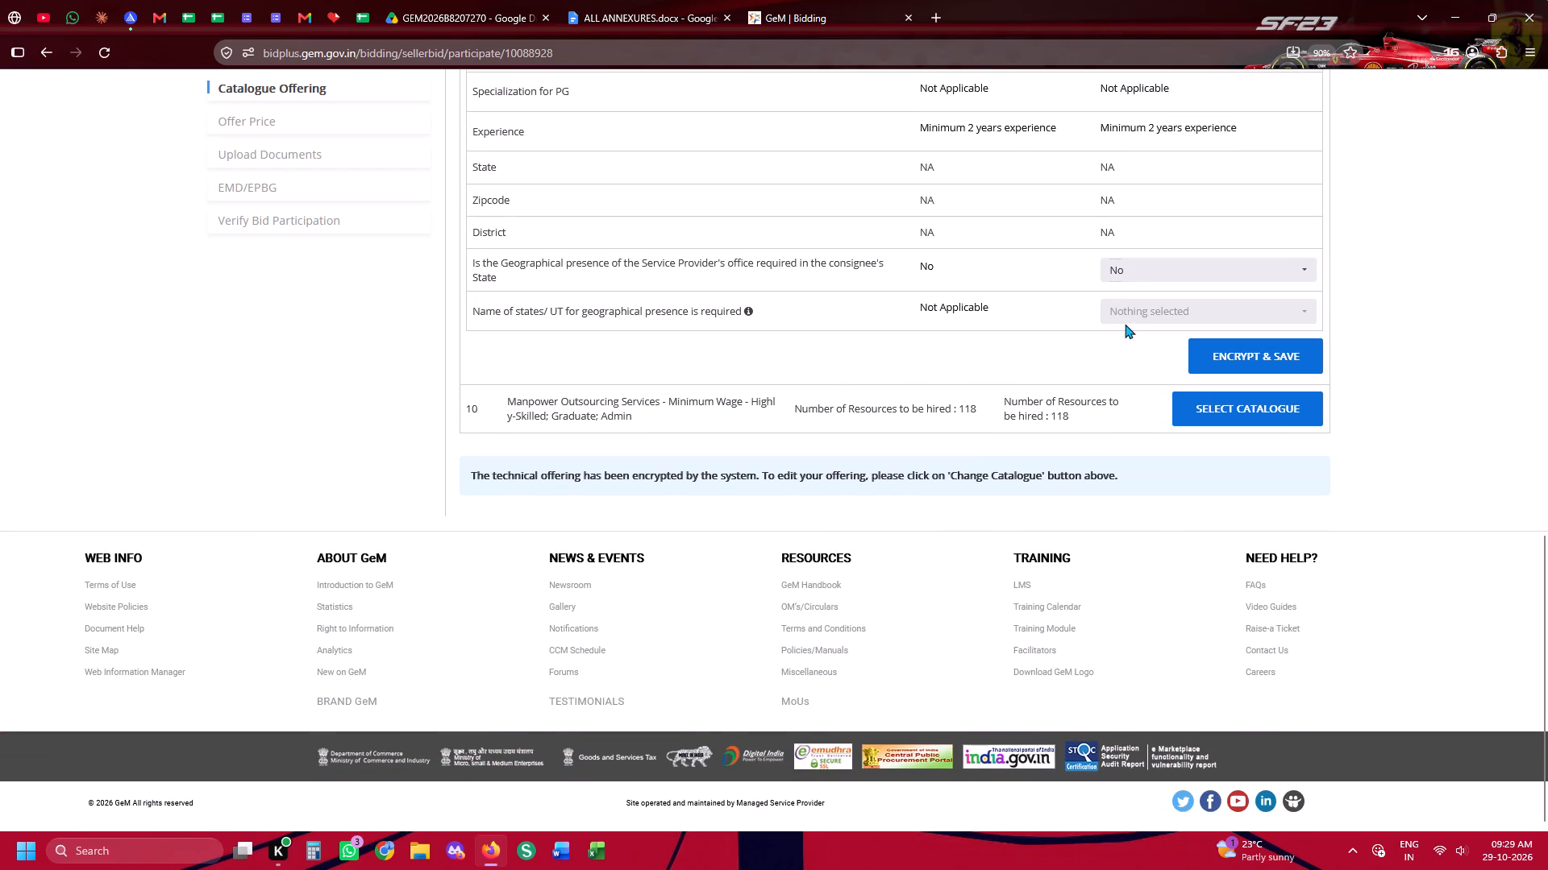
left_click(1130, 309)
key("n")
key("n")
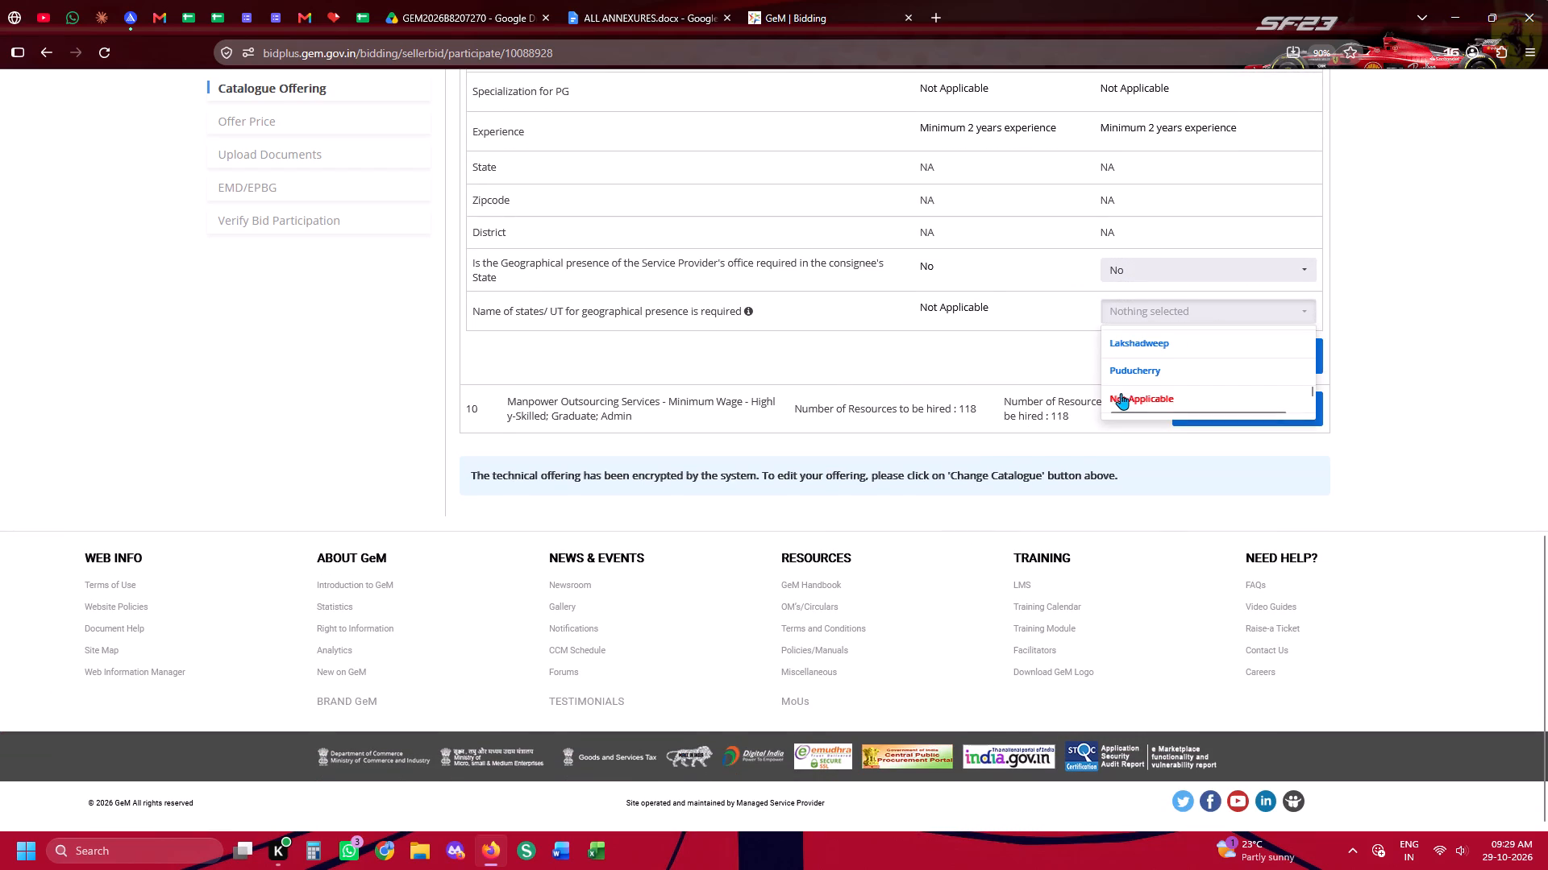
left_click(1126, 393)
left_click(1009, 368)
left_click(1343, 333)
left_click(1283, 346)
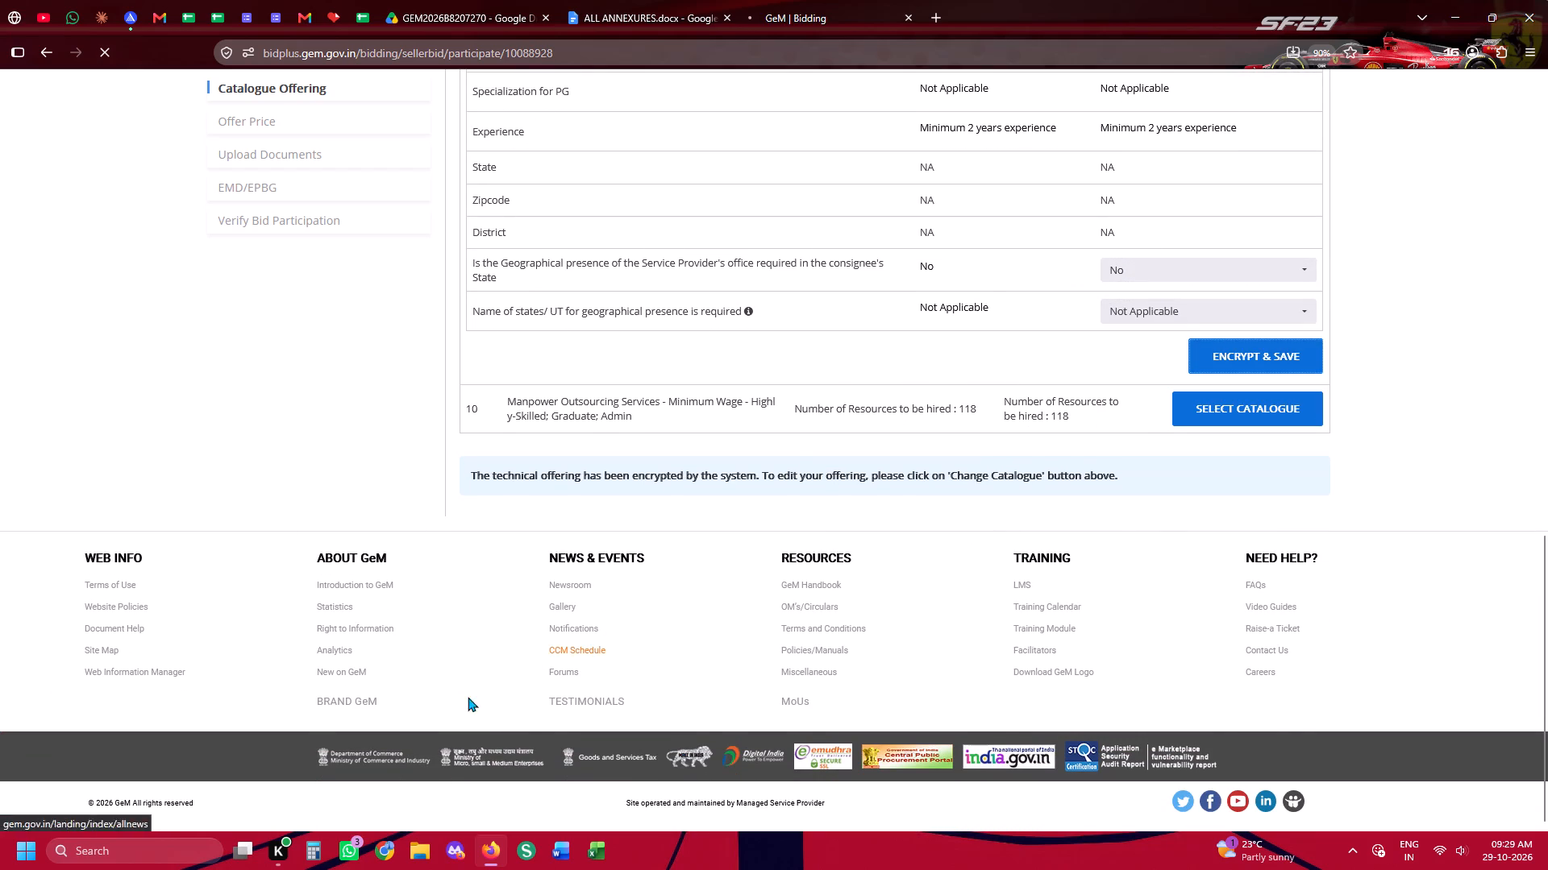
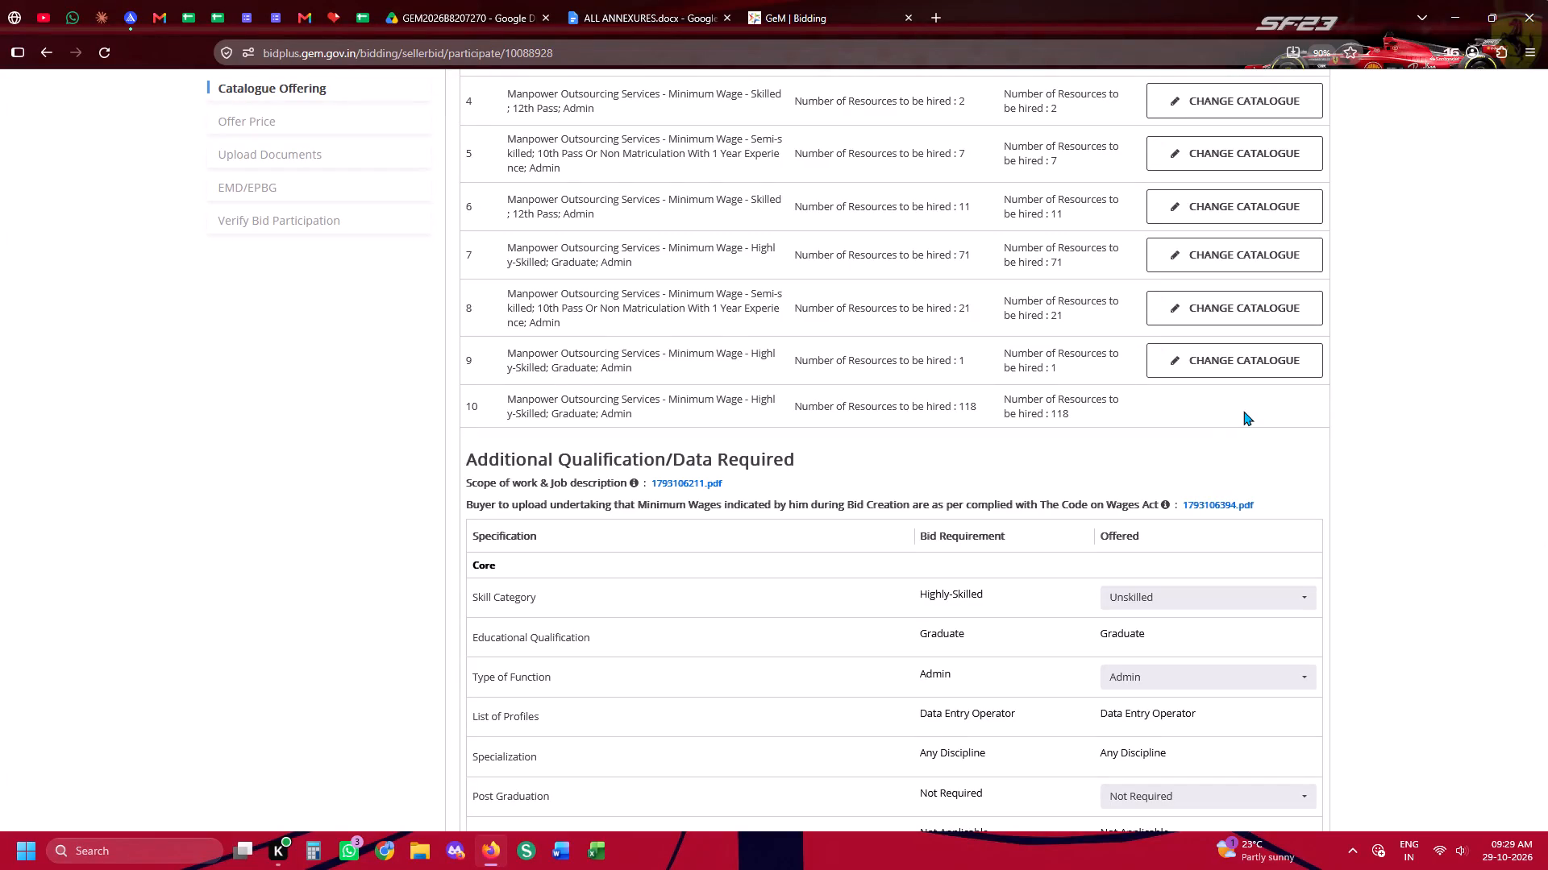
Set item 10's offered Skill Category to Highly-Skilled.
scroll(1243, 411, "down", 3)
left_click(1138, 290)
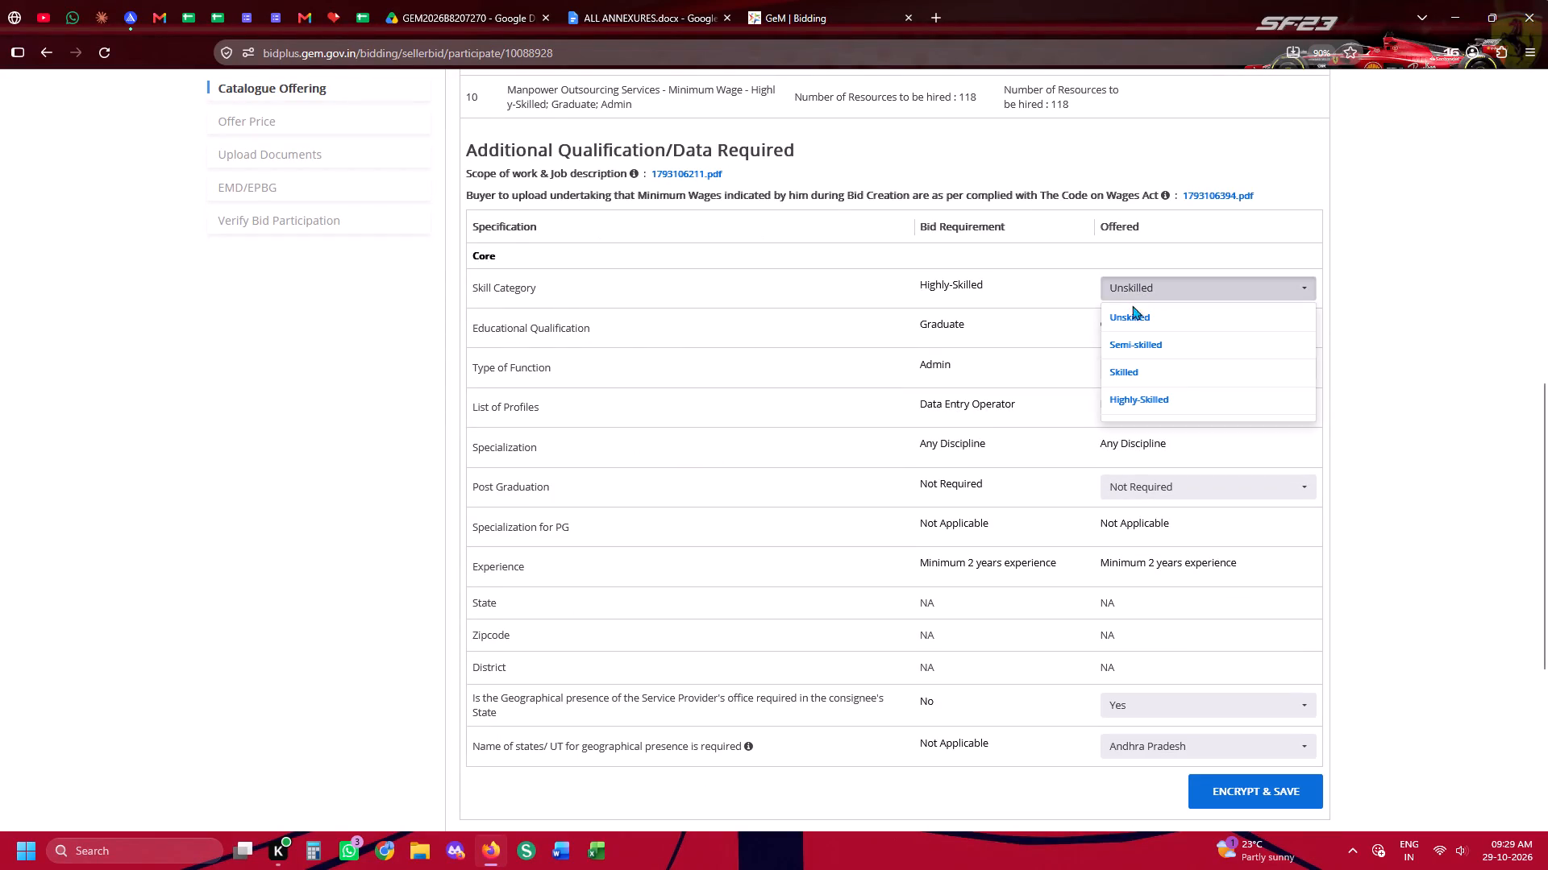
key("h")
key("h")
left_click(1126, 400)
left_click(1125, 391)
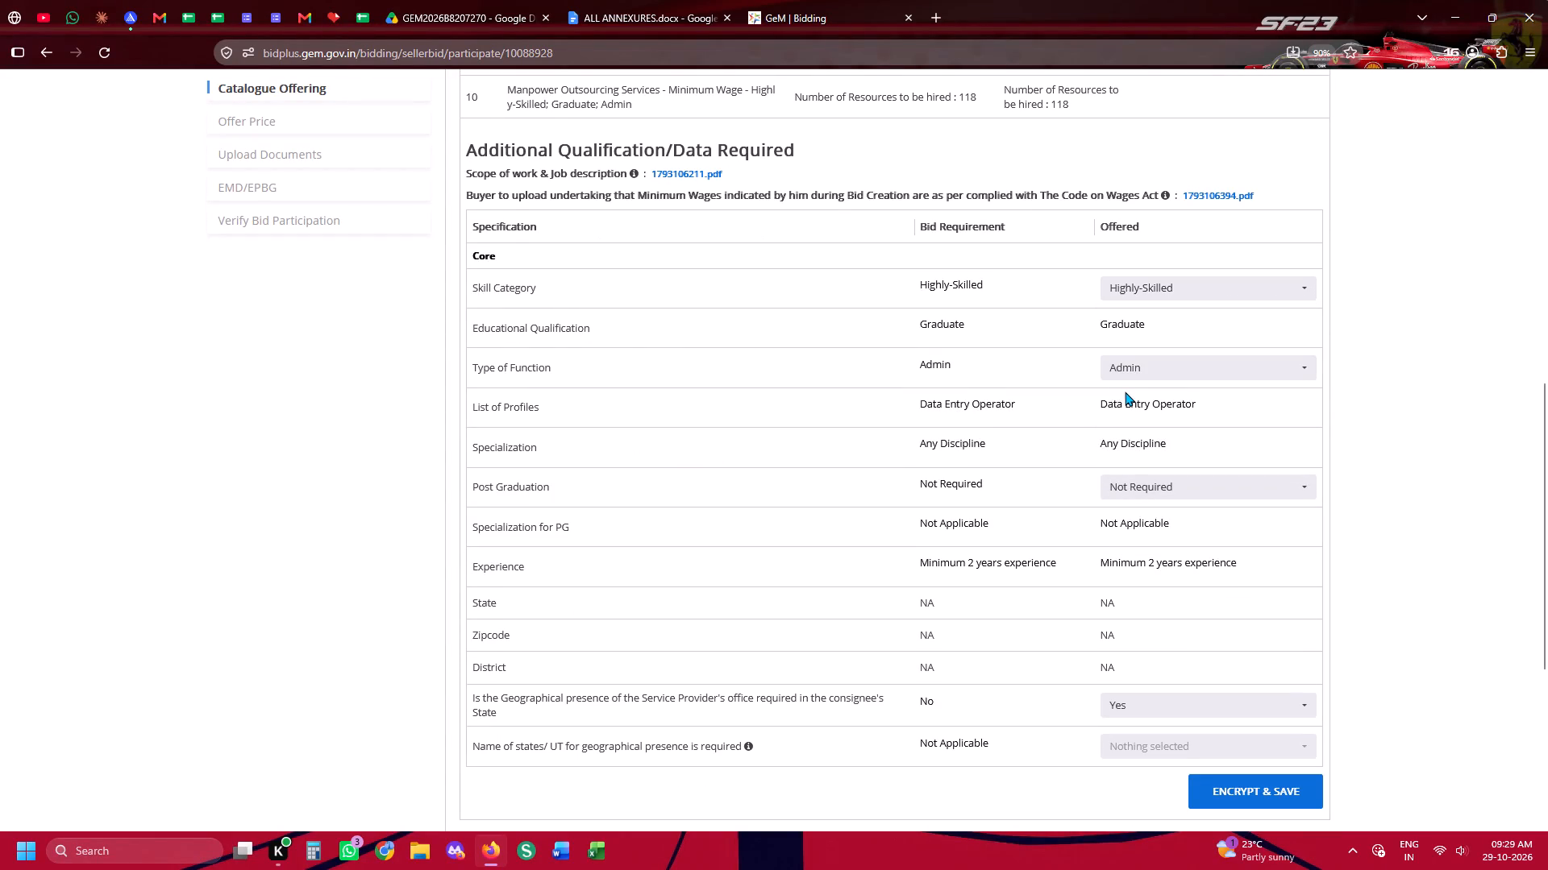
For item 10, offer No for office geographical presence and Not Applicable for the state name, and encrypt and save the offering.
scroll(943, 470, "down", 4)
left_click(1130, 365)
left_click(1135, 325)
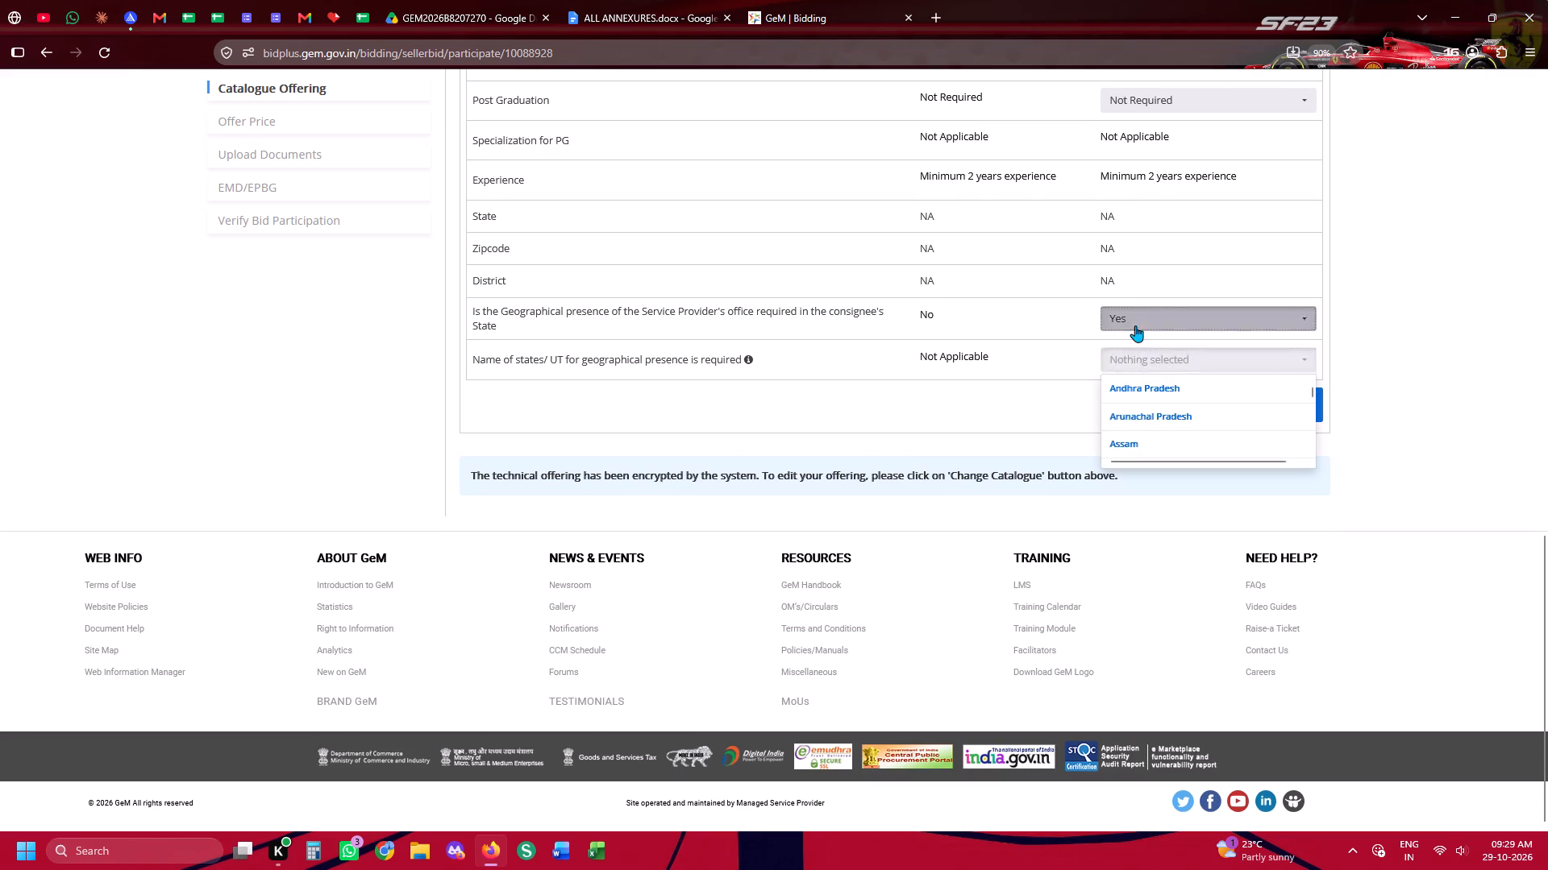
left_click(1129, 376)
left_click(1131, 371)
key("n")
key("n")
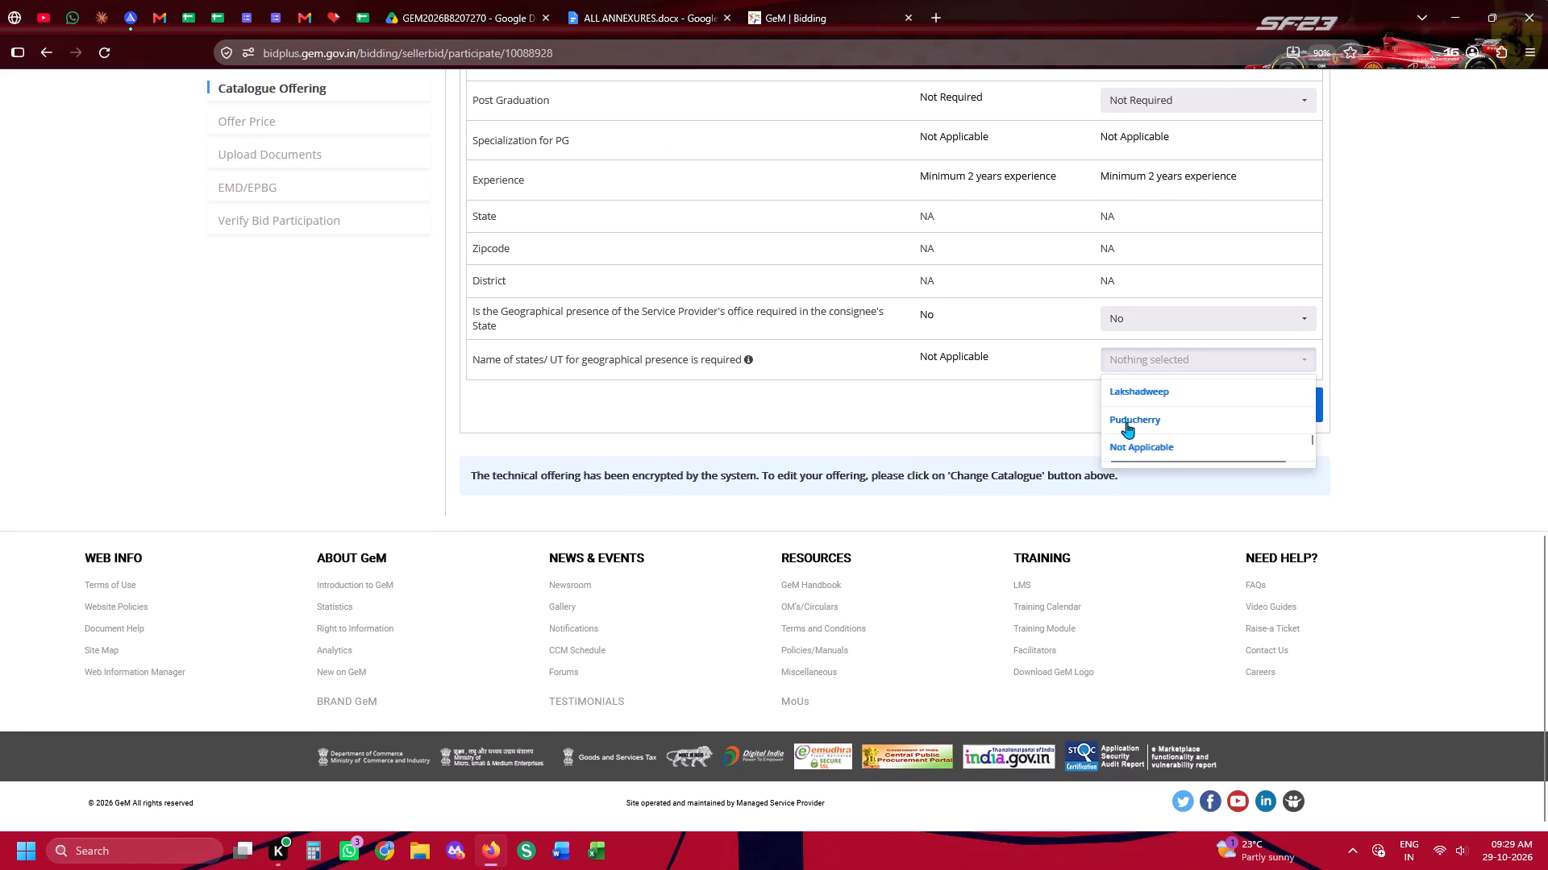
left_click(1130, 440)
left_click(1054, 426)
left_click(1196, 409)
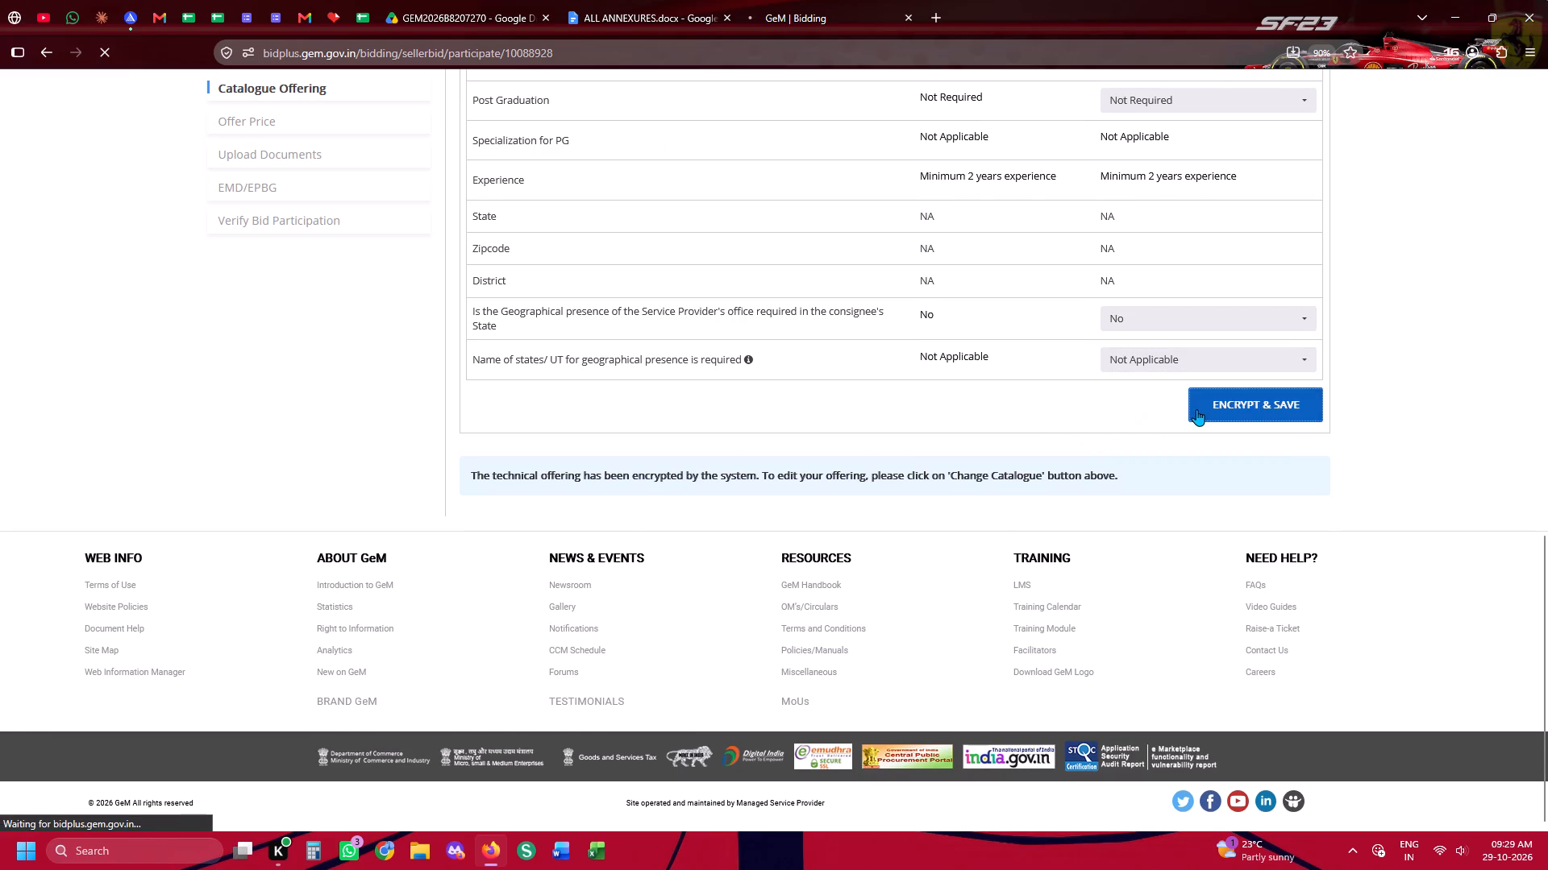
Continue to the offer price stage and enter 3.85 as the percentage of service charge for all ten manpower items.
scroll(1196, 409, "down", 6)
left_click(1243, 436)
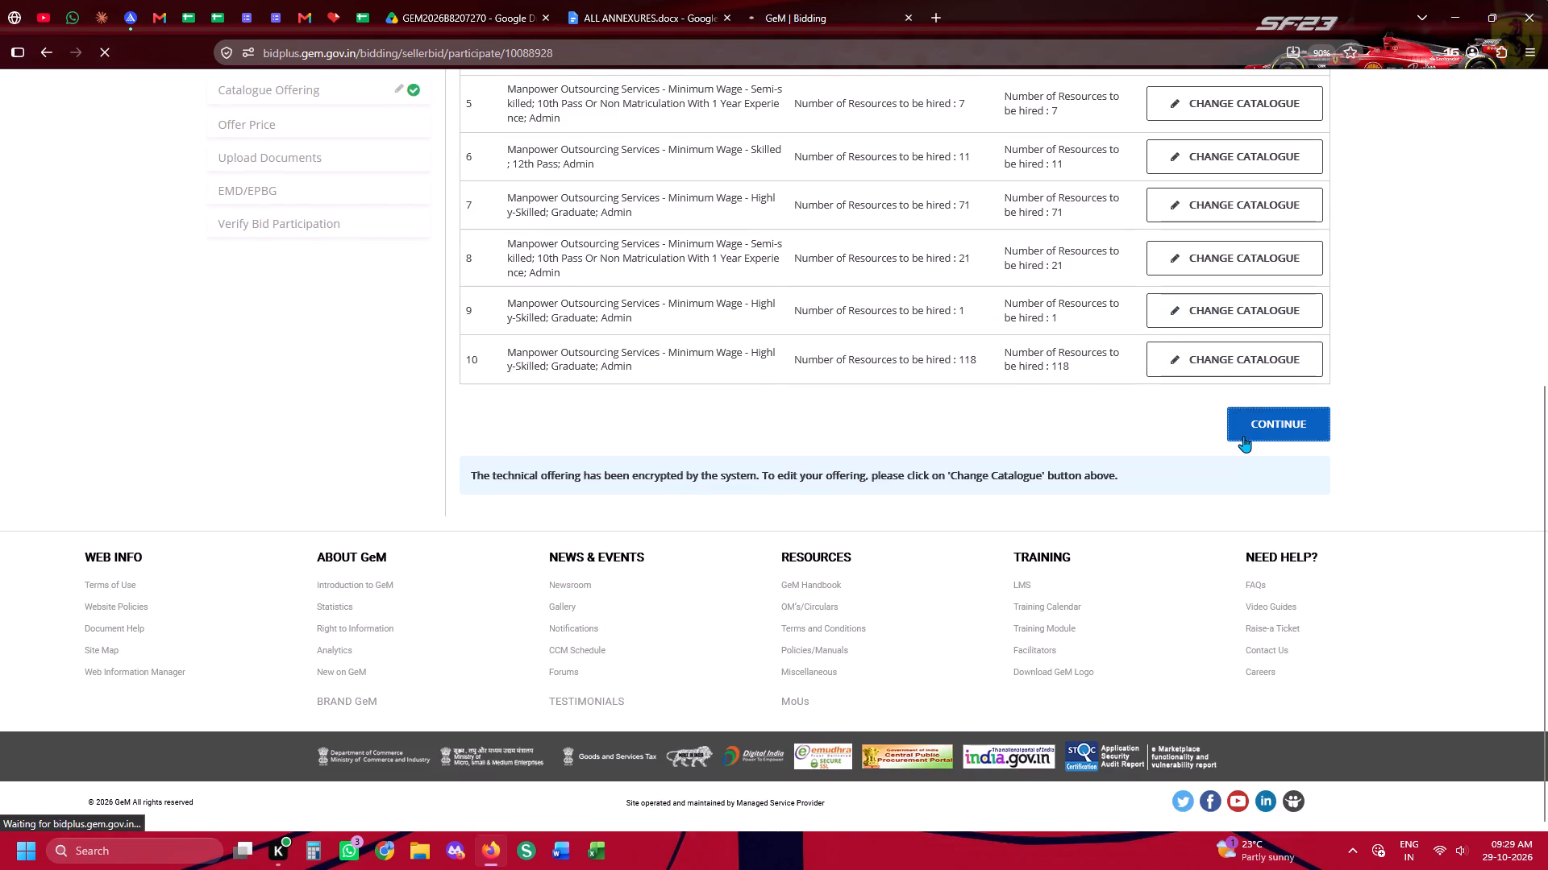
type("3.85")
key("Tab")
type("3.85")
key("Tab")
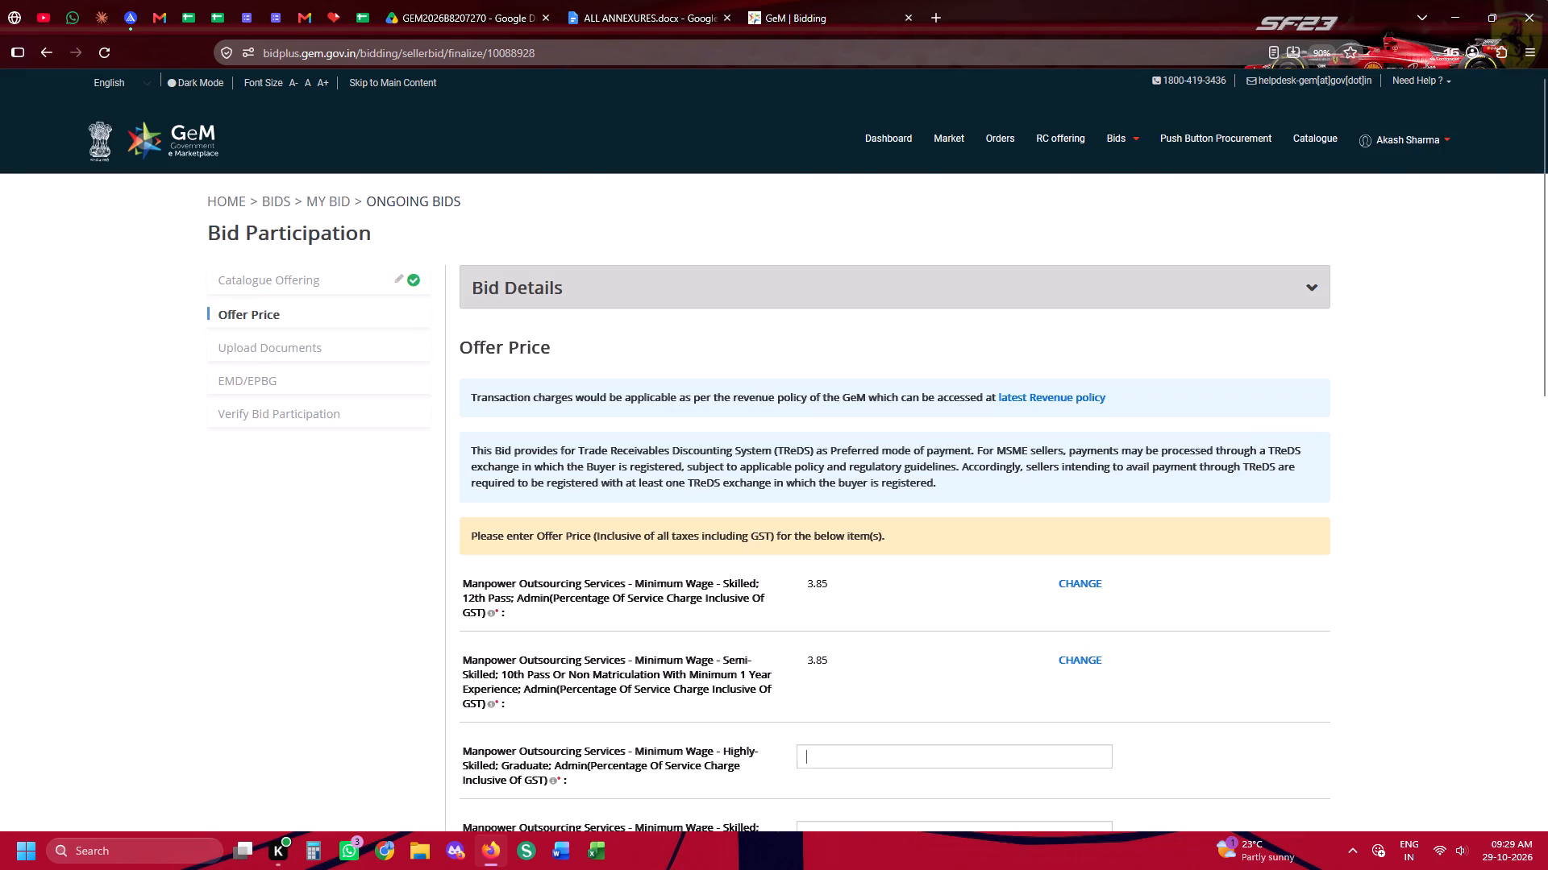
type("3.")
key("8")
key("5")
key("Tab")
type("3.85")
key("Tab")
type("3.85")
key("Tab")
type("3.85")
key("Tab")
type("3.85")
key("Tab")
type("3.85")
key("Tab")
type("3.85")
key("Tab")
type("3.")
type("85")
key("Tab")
Review the estimated total price breakdown for the quoted items.
left_click(1201, 603)
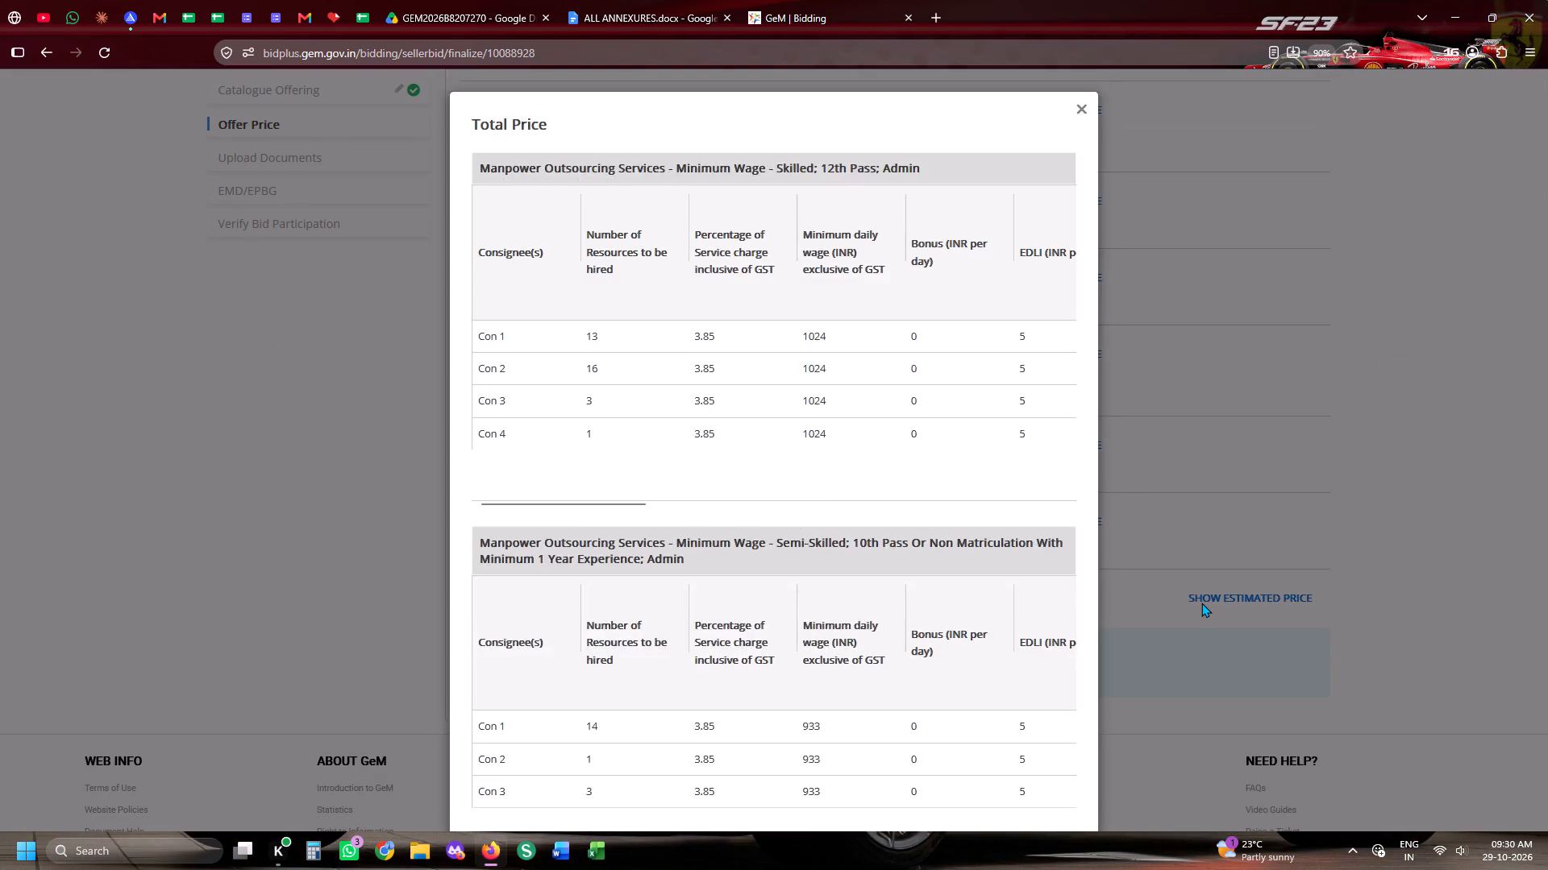
key("End")
scroll(1138, 649, "down", 7)
left_click(1034, 763)
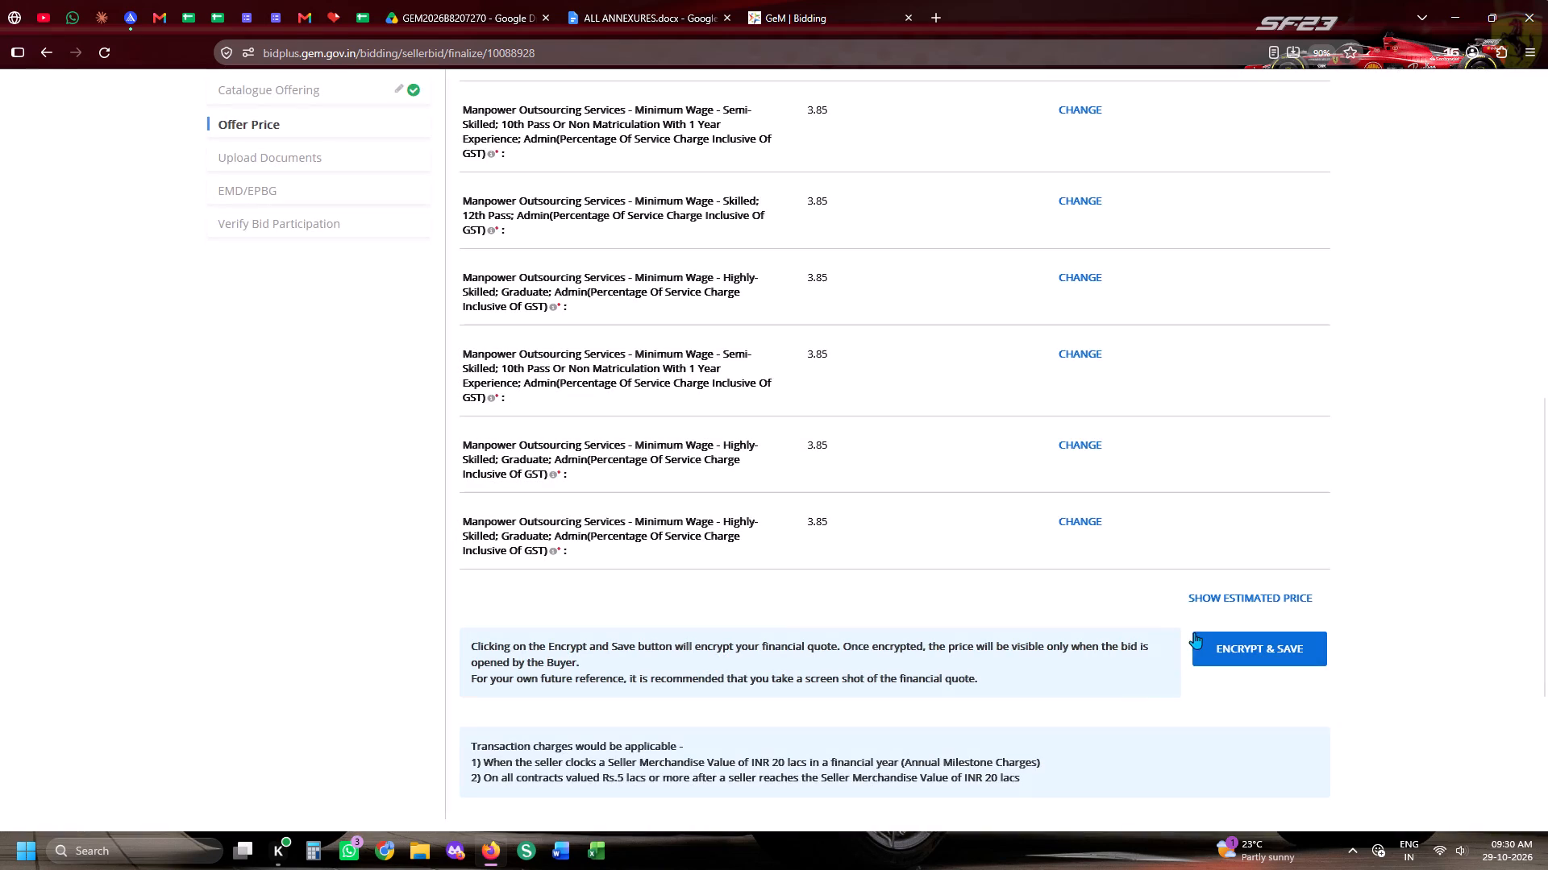
Encrypt and save the financial quote.
left_click(1194, 632)
left_click(1209, 647)
left_click(831, 491)
Open the ALL ANNEXURES document in Google Docs and copy its entire content.
left_click(810, 0)
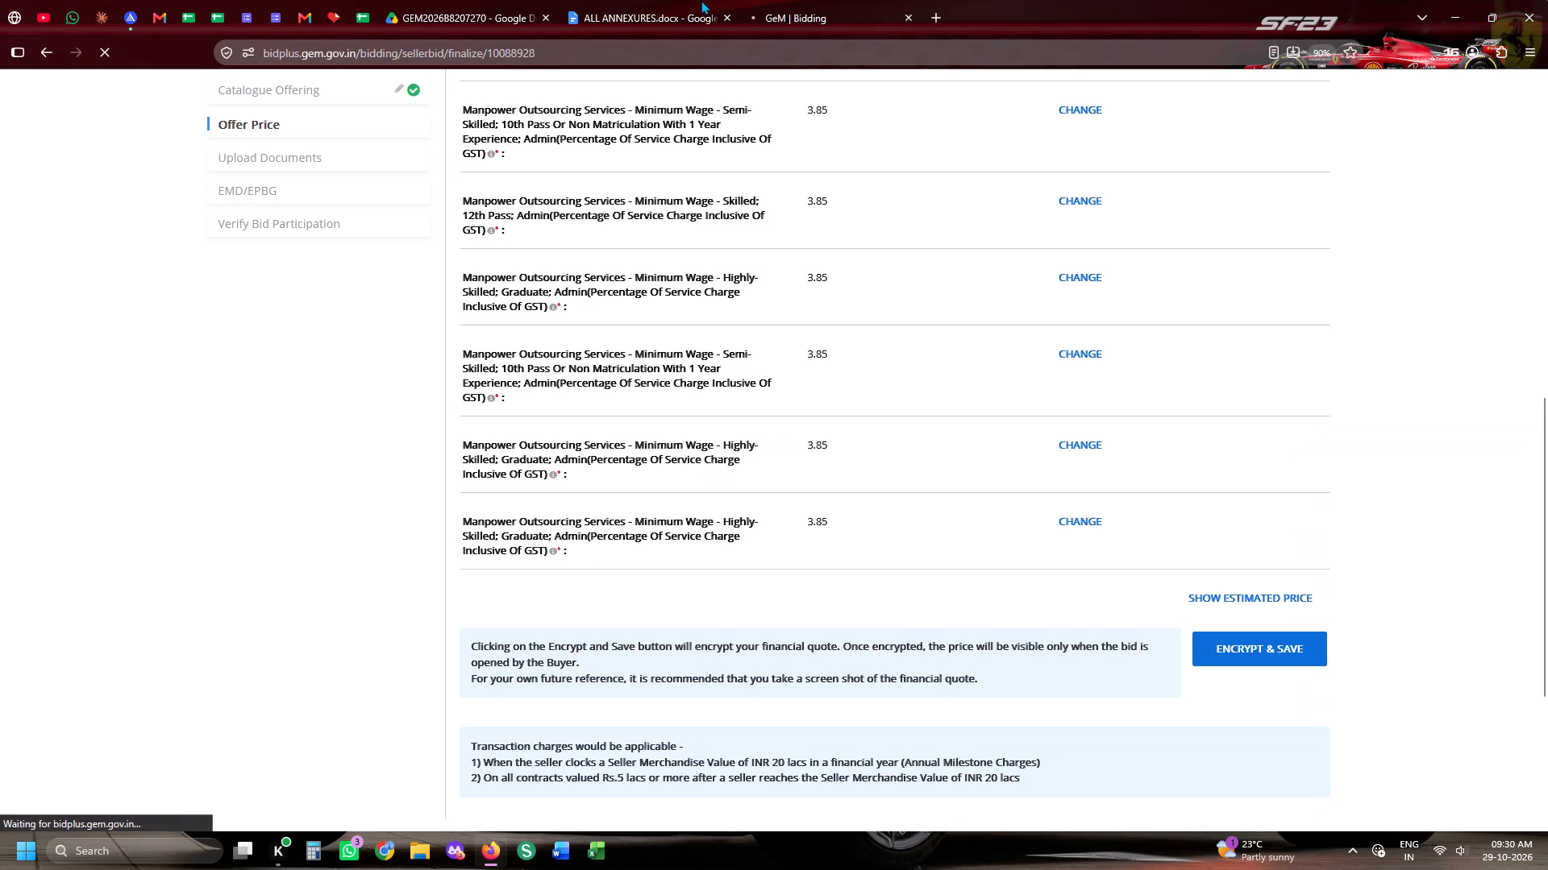
left_click(498, 0)
left_click(613, 0)
scroll(722, 394, "down", 17)
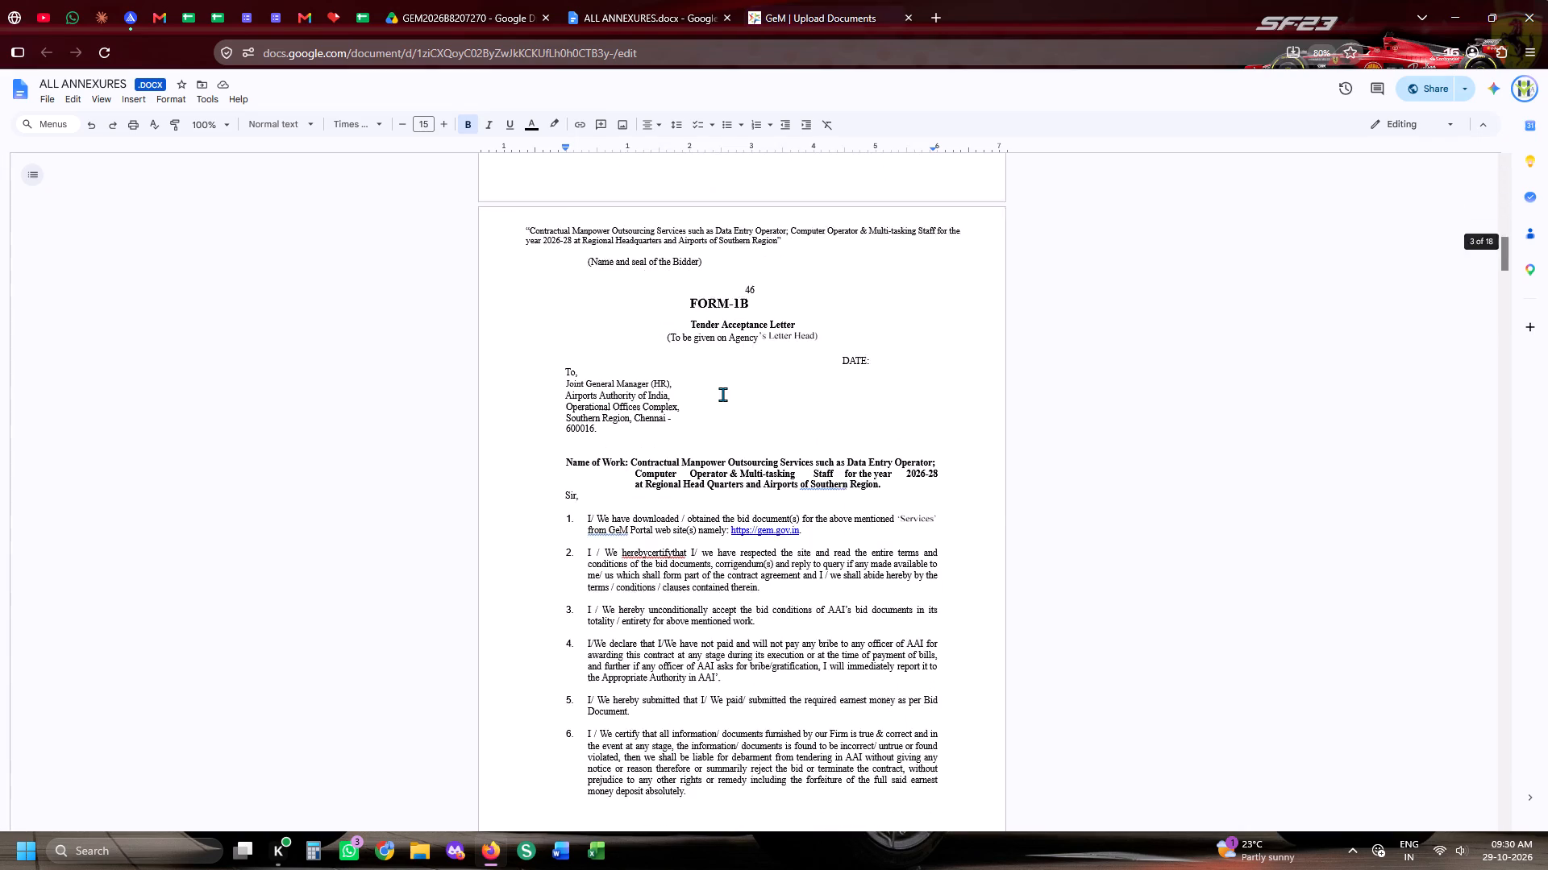
scroll(722, 394, "down", 20)
scroll(722, 394, "down", 17)
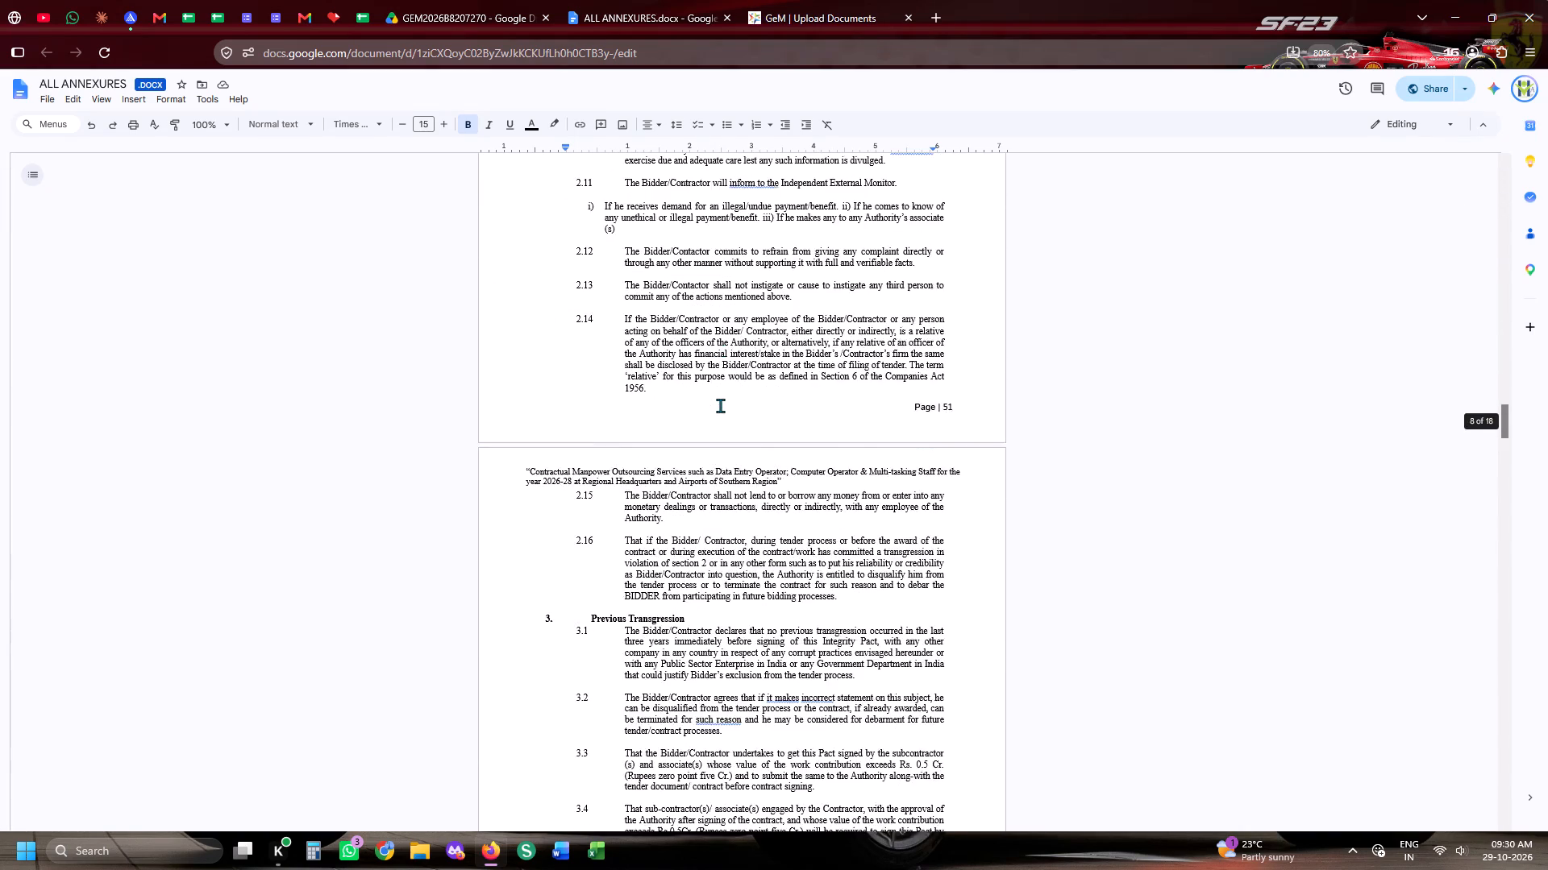
scroll(720, 405, "down", 20)
scroll(720, 405, "down", 8)
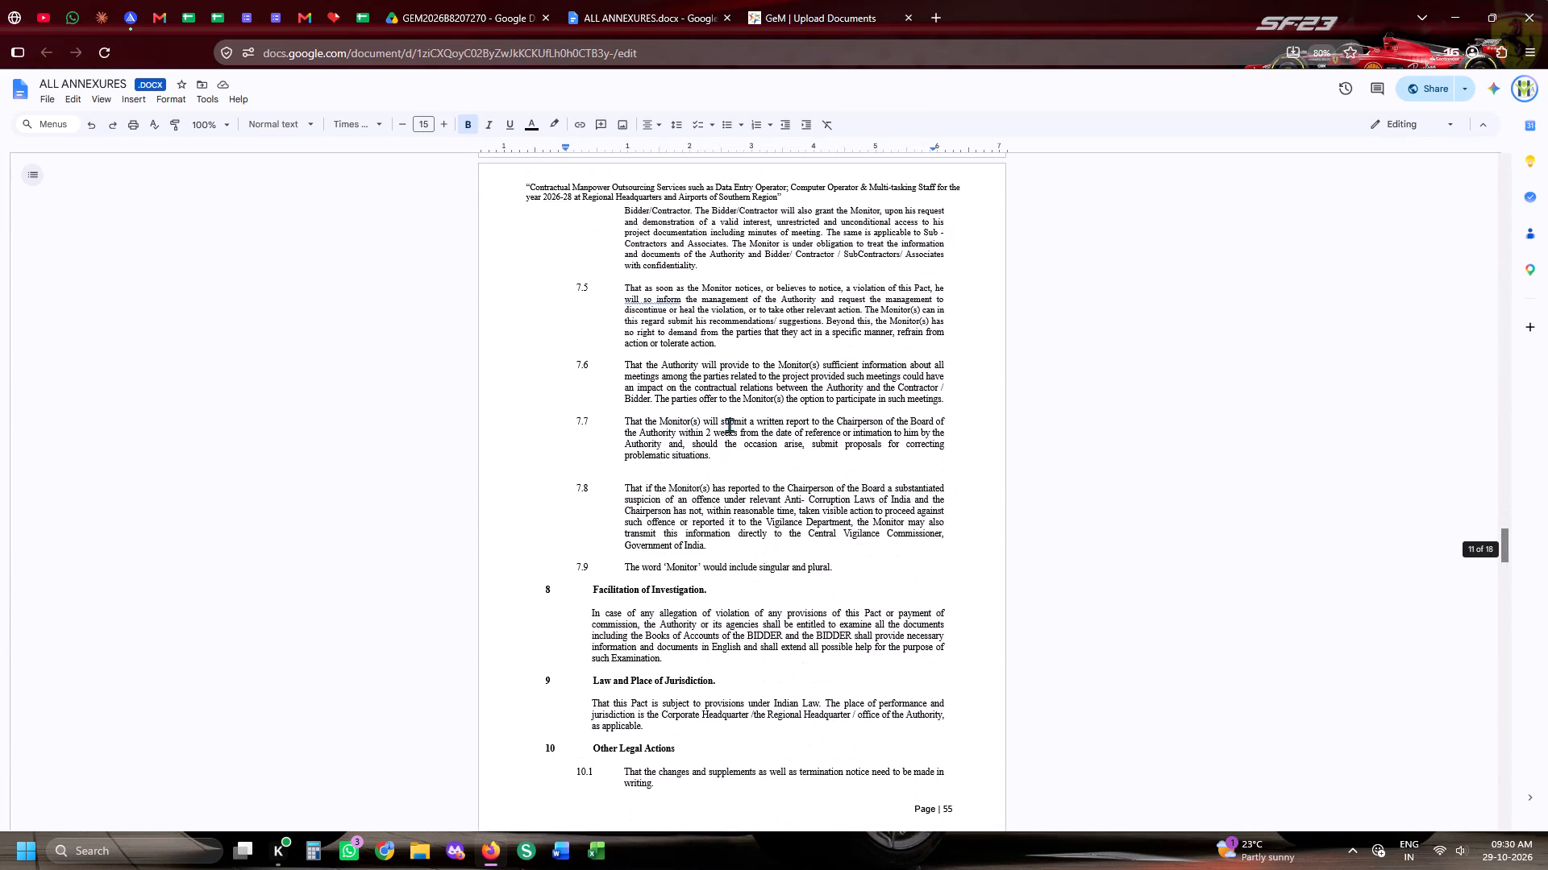
key("ctrl+a")
key("ctrl+c")
key("ctrl+c")
key("ctrl+c")
key("ctrl+c")
Switch to Word, enable editing of the letterhead-hhspl document and replace its whole content with the copied annexures.
left_click(563, 850)
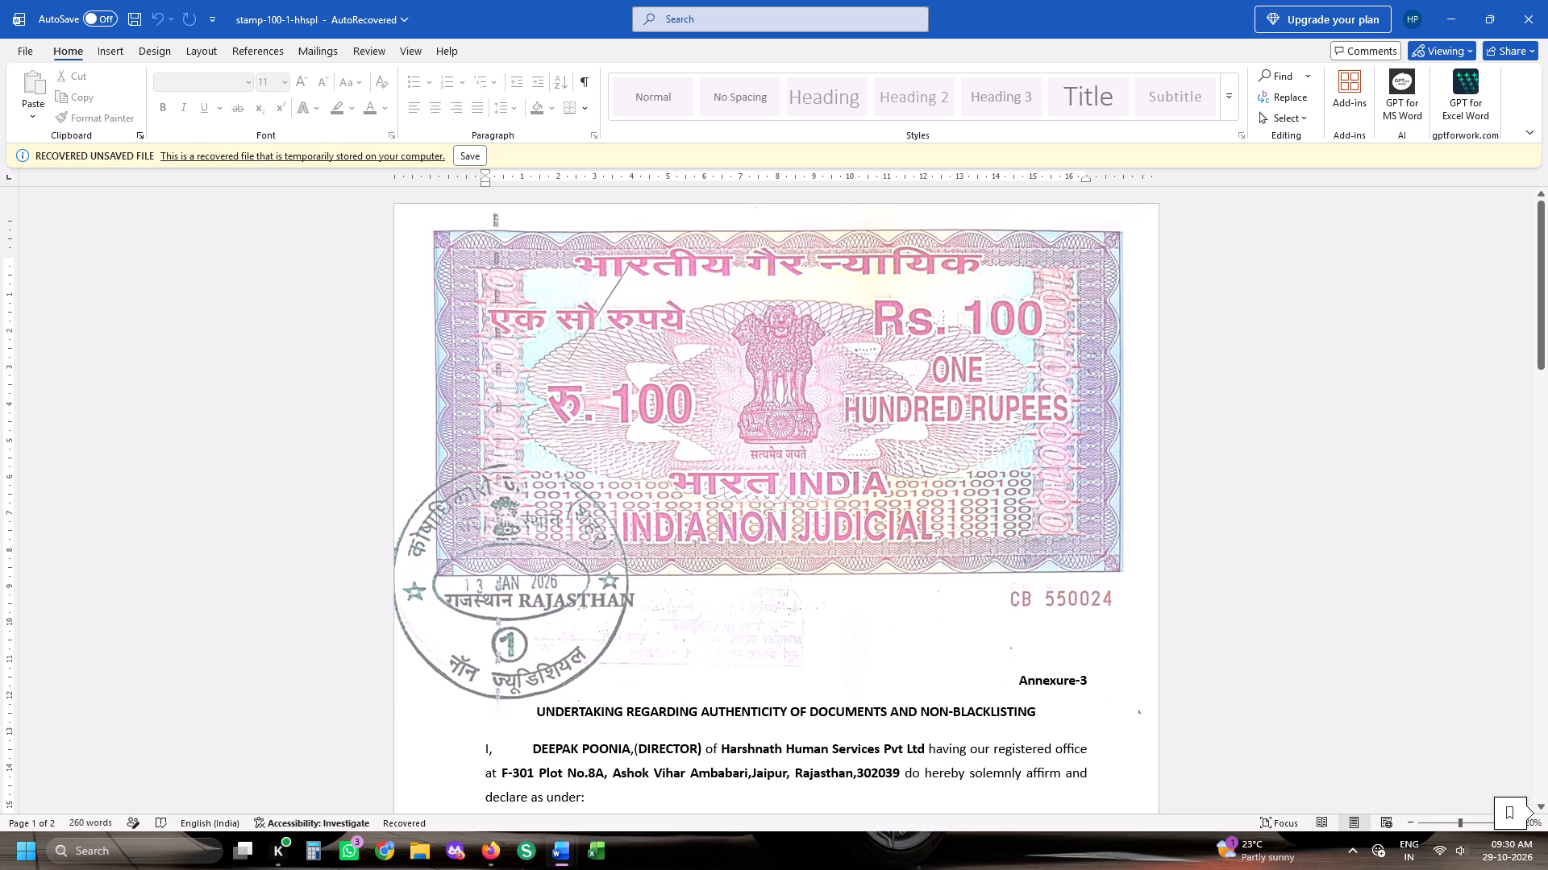
scroll(829, 543, "down", 11)
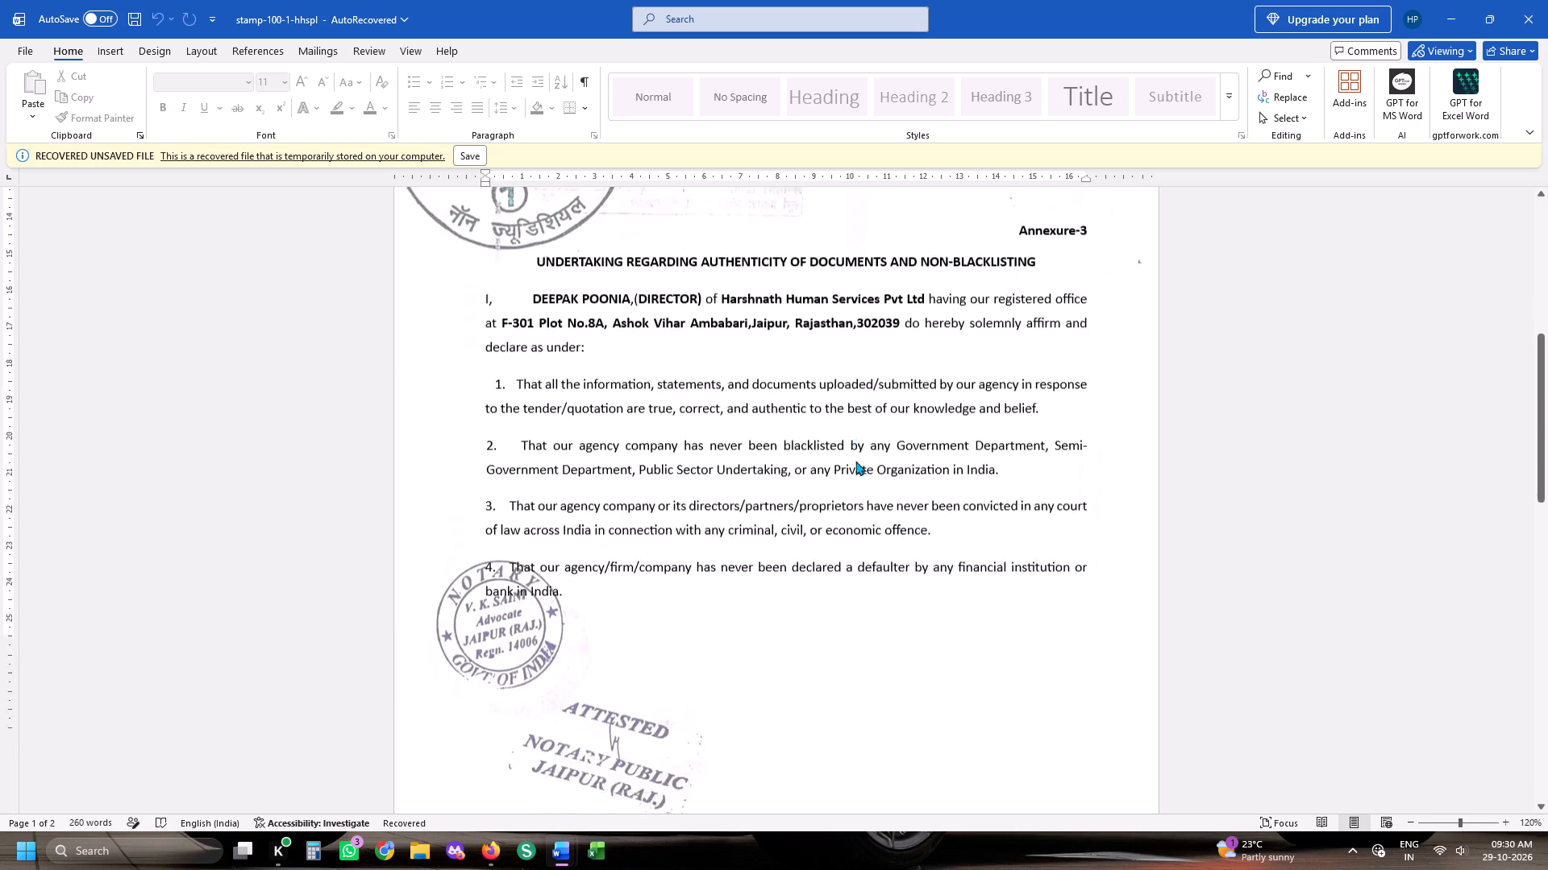
scroll(855, 461, "down", 2)
left_click(563, 869)
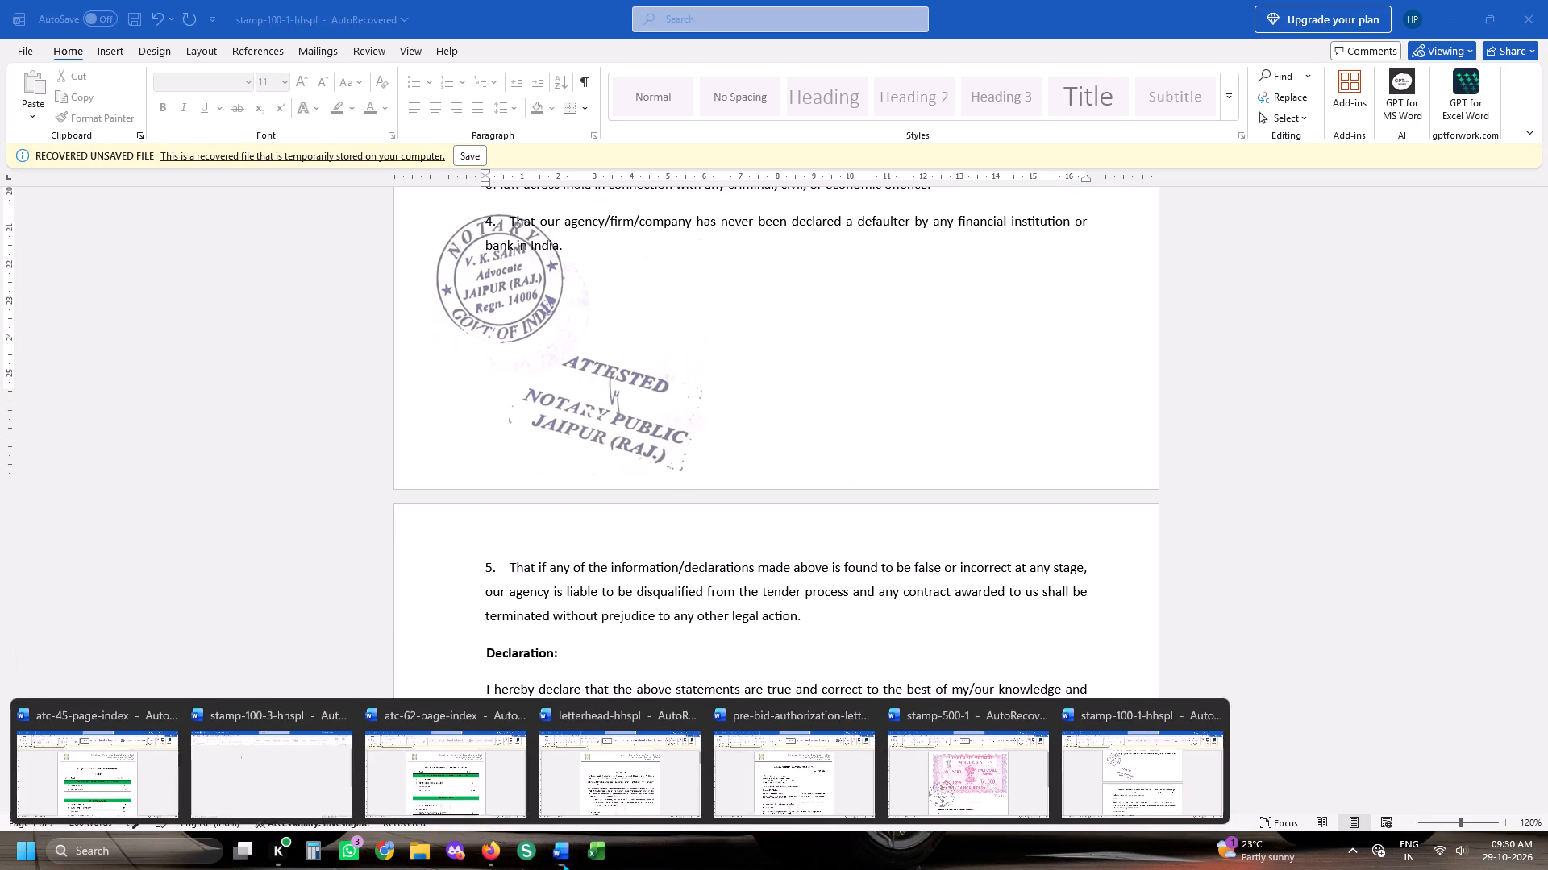
left_click(633, 797)
left_click(700, 658)
key("BackSpace")
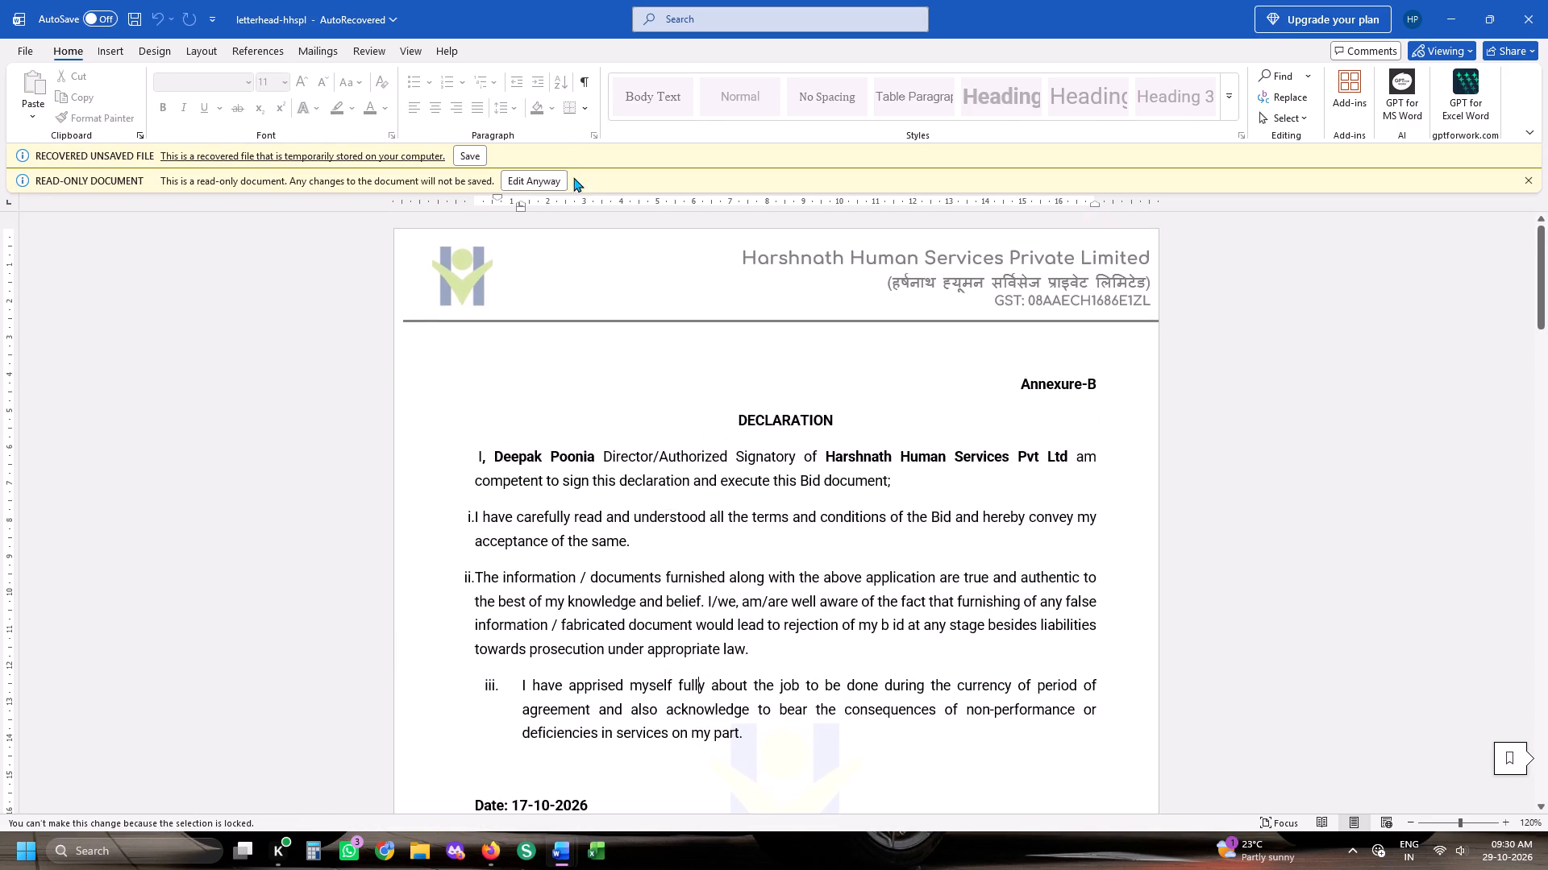
left_click(527, 188)
key("ctrl+a")
key("ctrl+v")
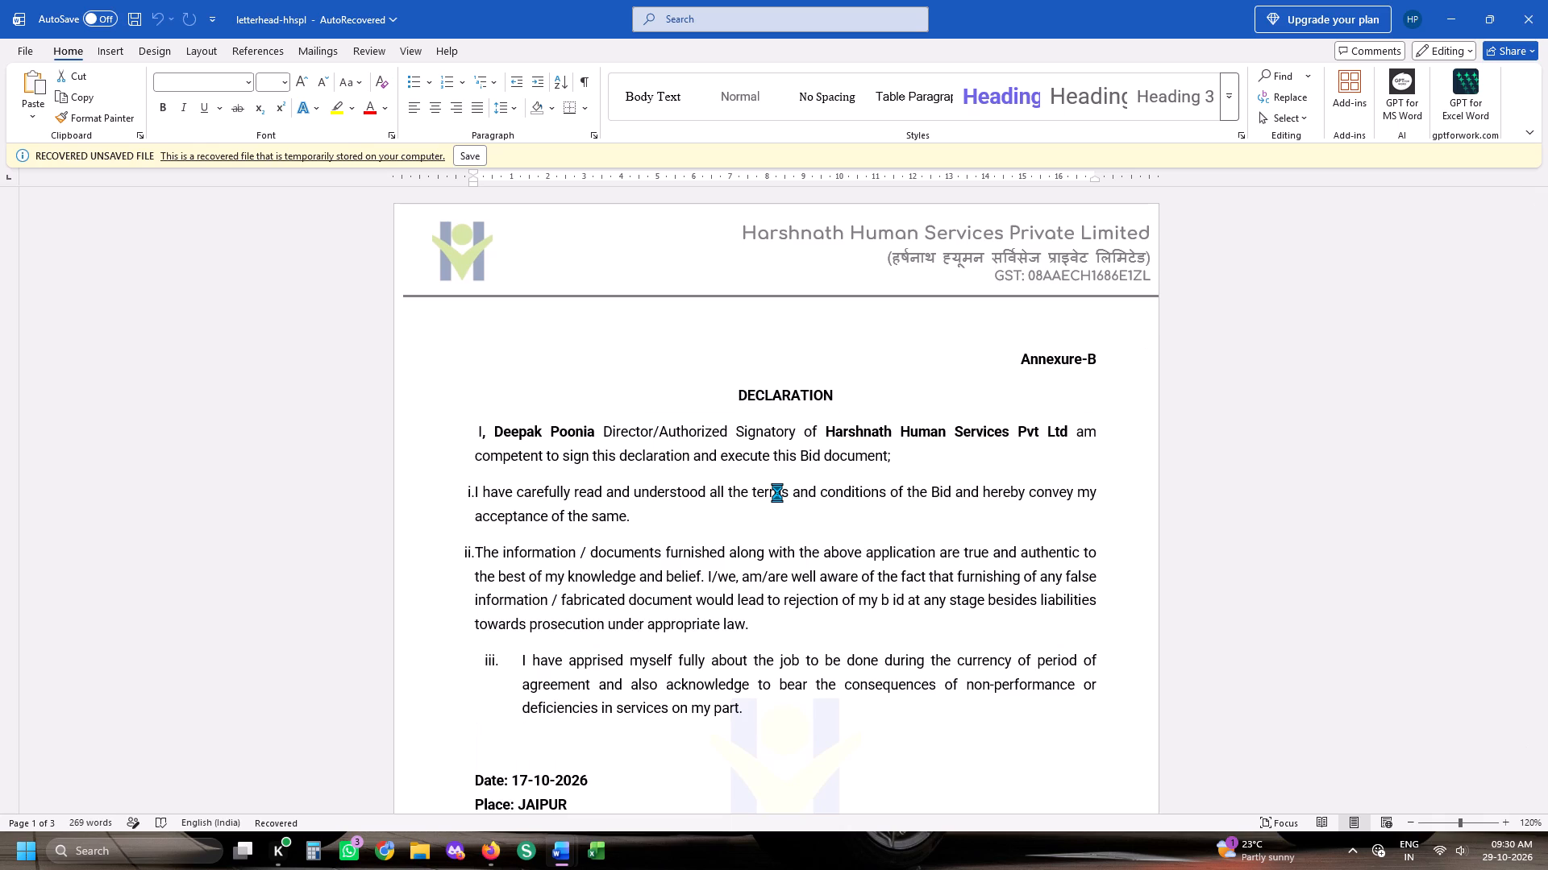
Remove the bold formatting from the entire pasted annexure text and justify it.
scroll(778, 492, "down", 18)
scroll(808, 491, "up", 7)
scroll(808, 491, "down", 7)
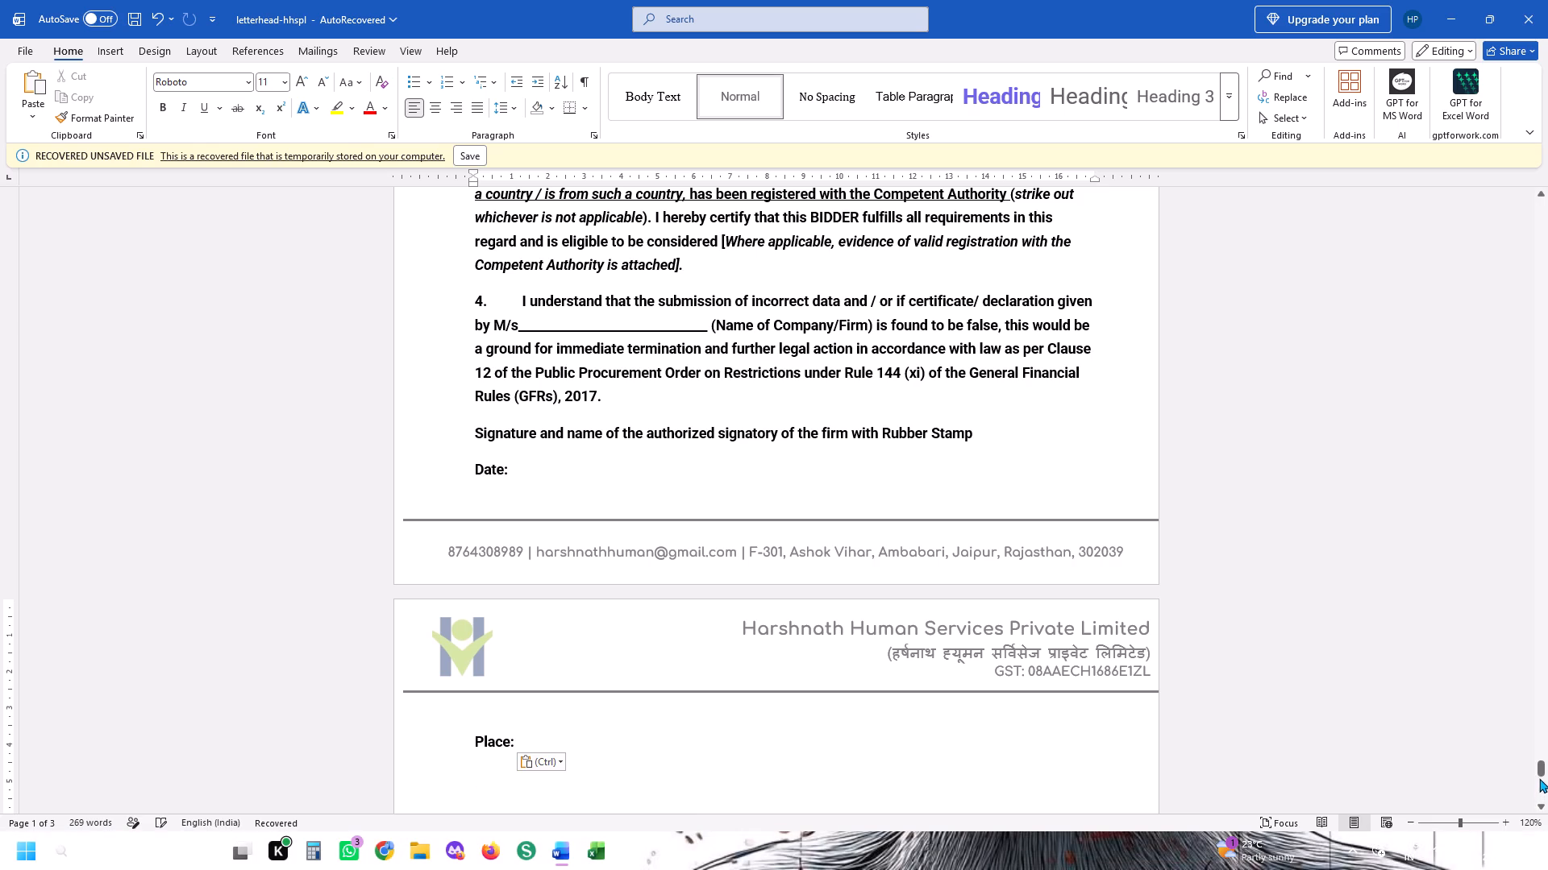
left_click_drag(1545, 768, 1547, 826)
scroll(500, 536, "up", 6)
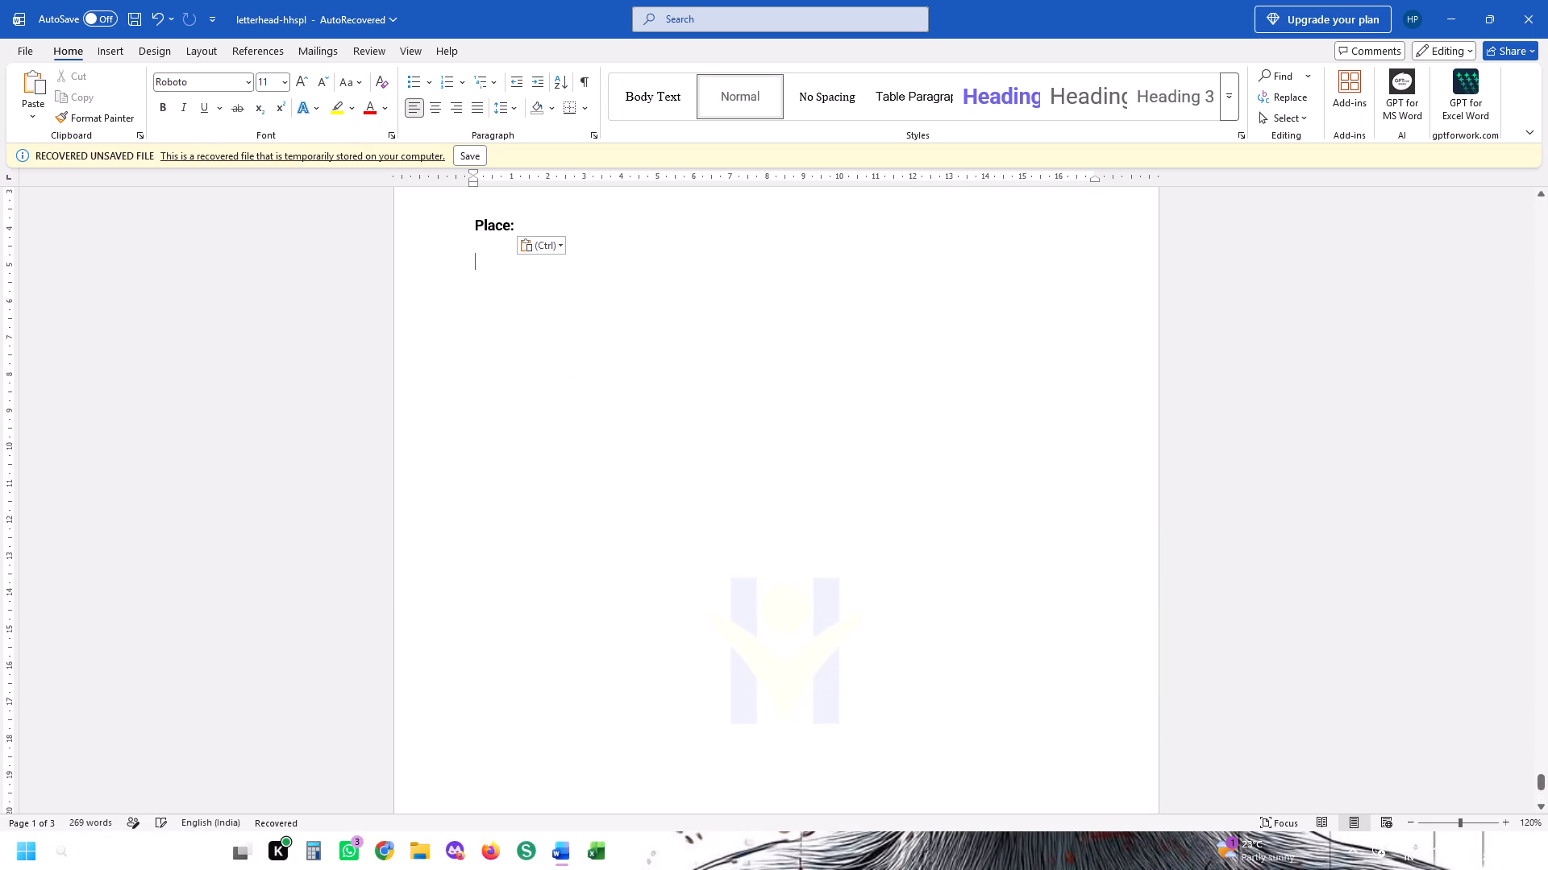
key("ctrl+a")
key("ctrl+b")
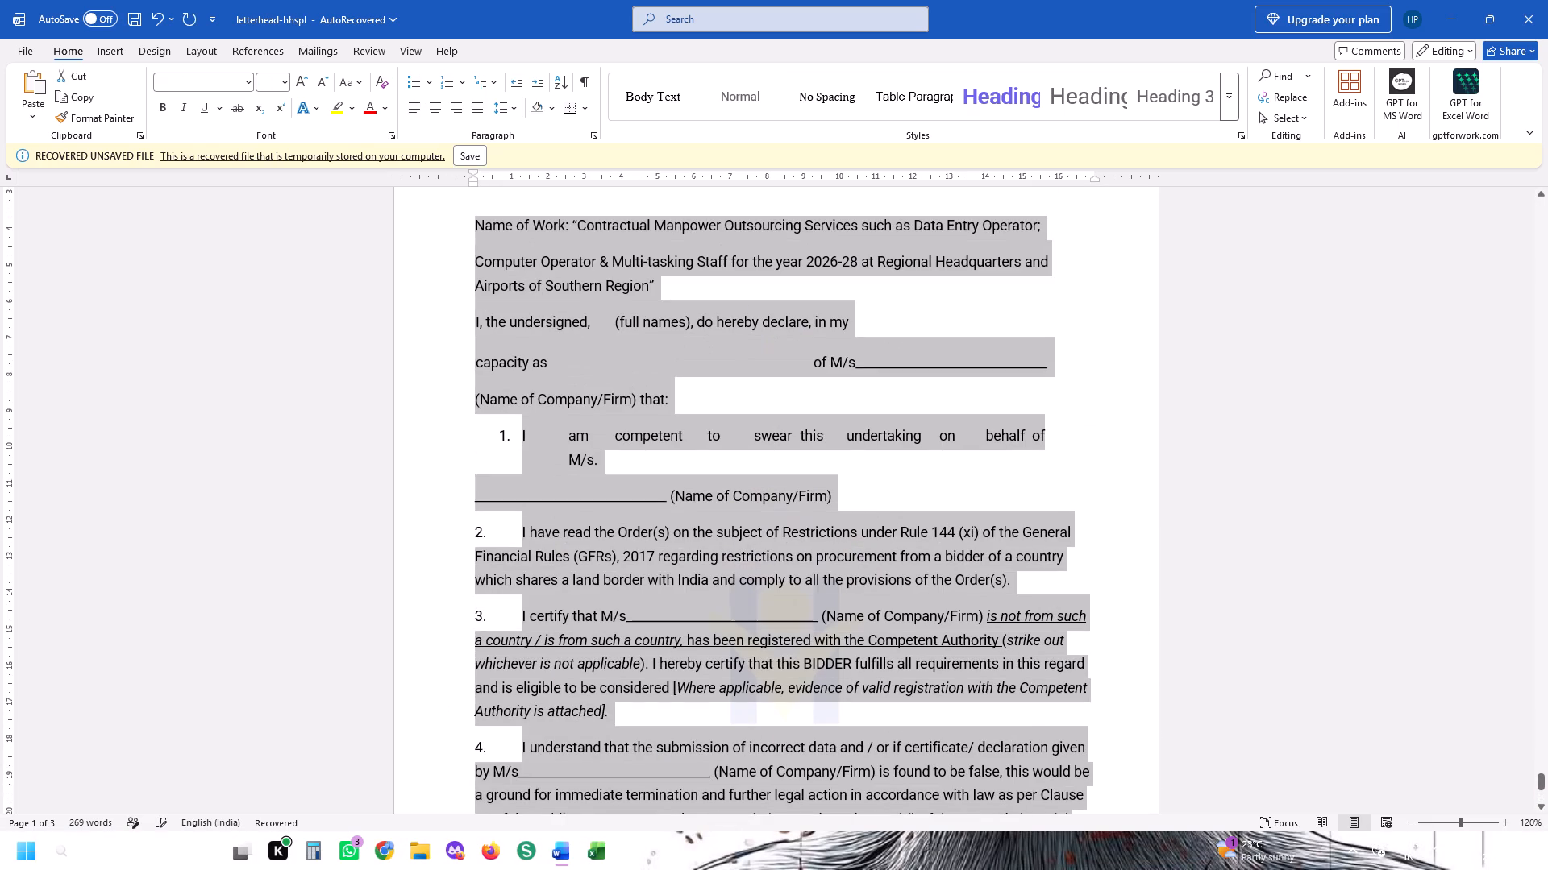
key("ctrl+j")
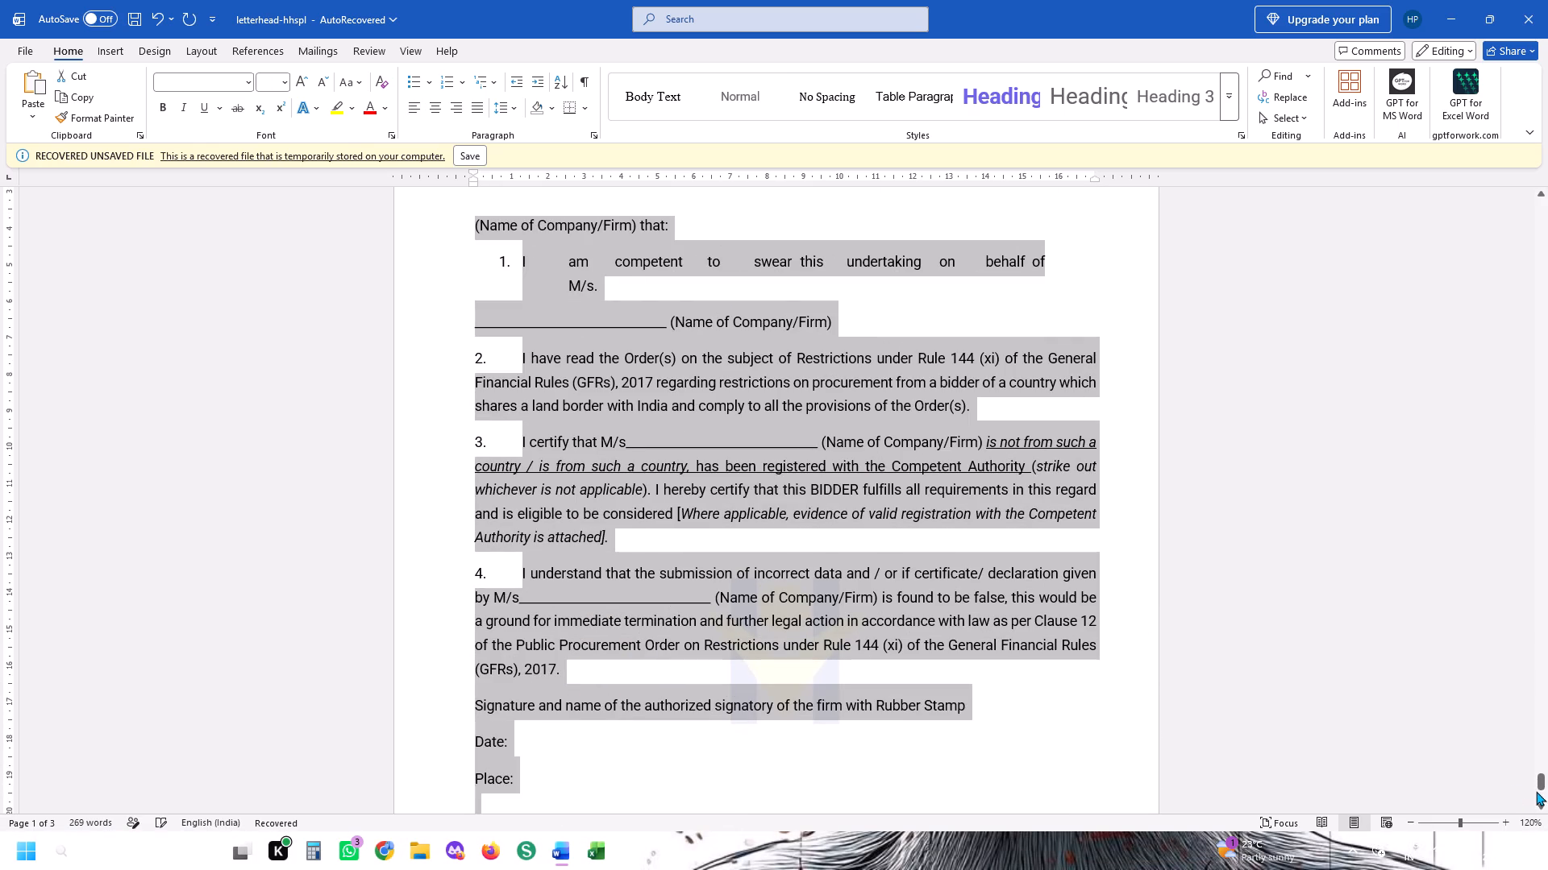
Make the FORM-1A heading on the first page bold and right-aligned.
left_click_drag(1546, 789, 1539, 130)
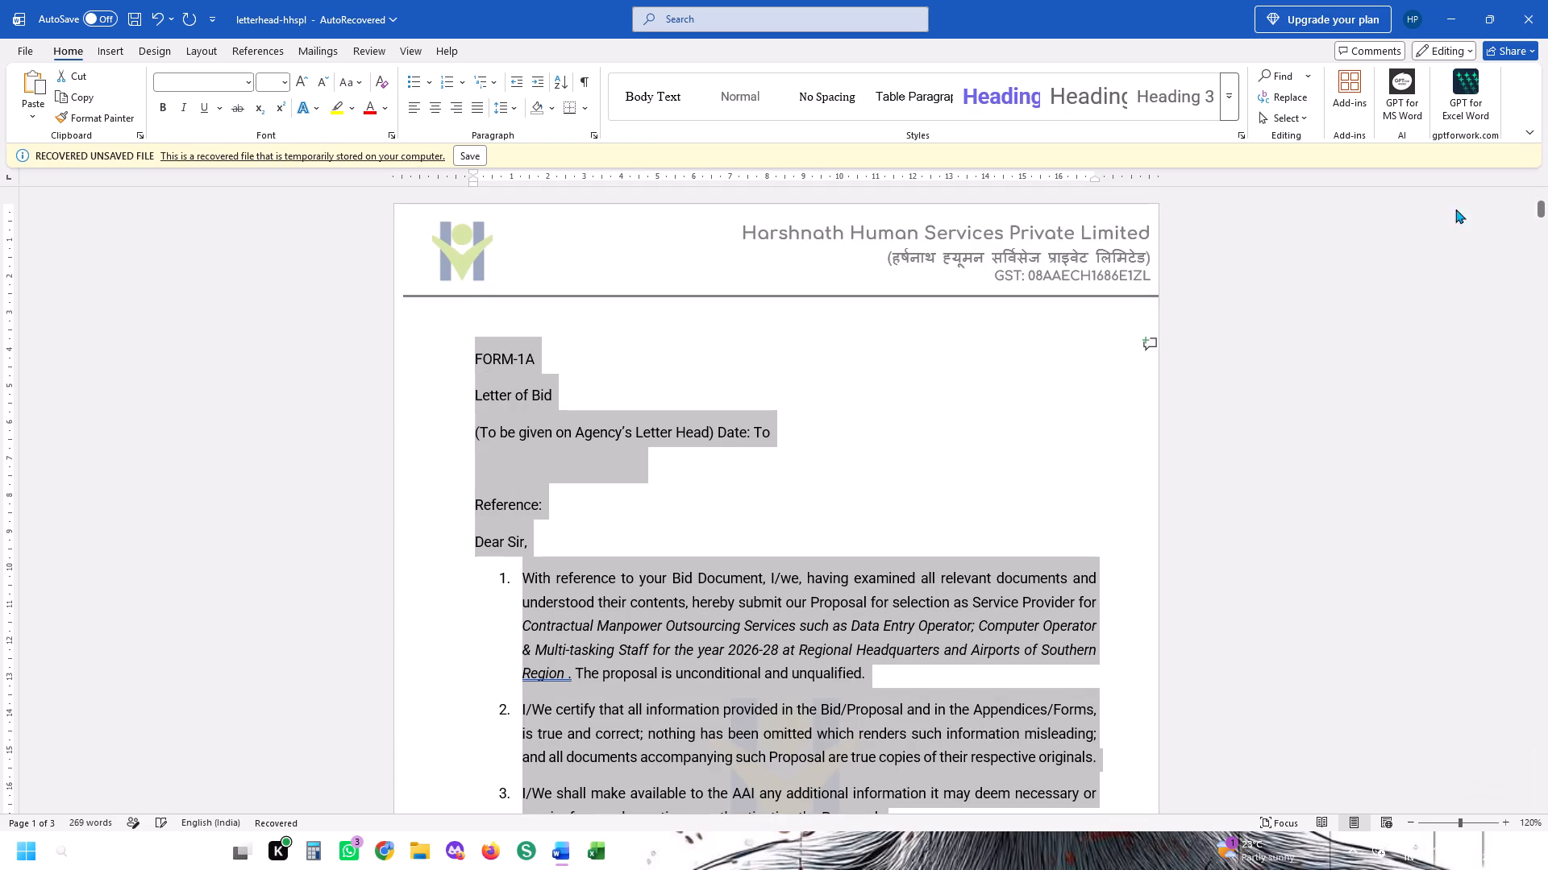
left_click(555, 345)
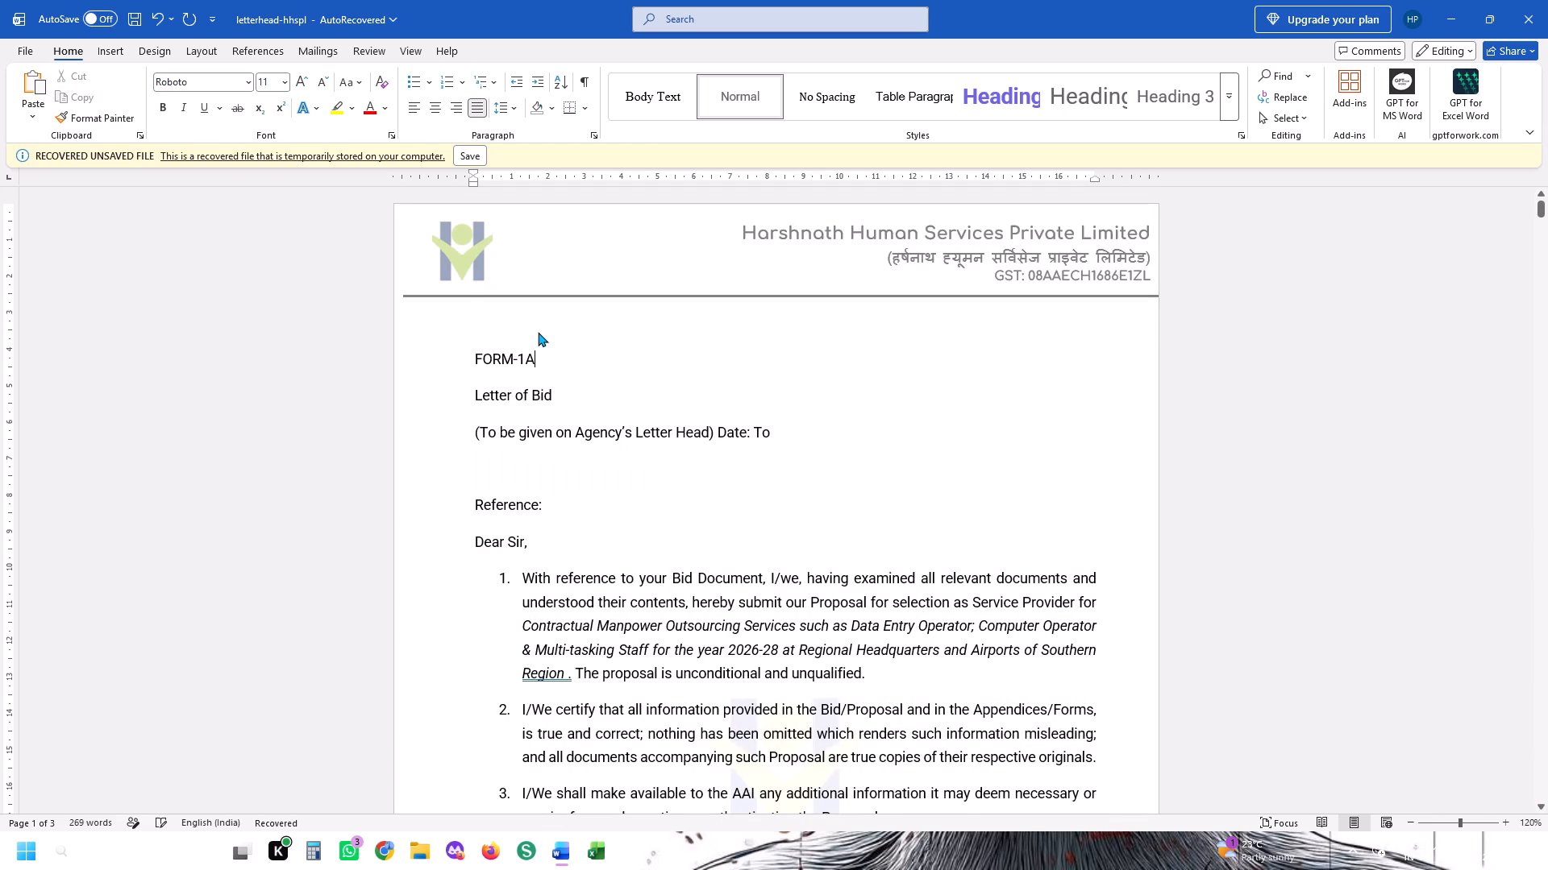
left_click(543, 344)
left_click_drag(527, 369, 435, 366)
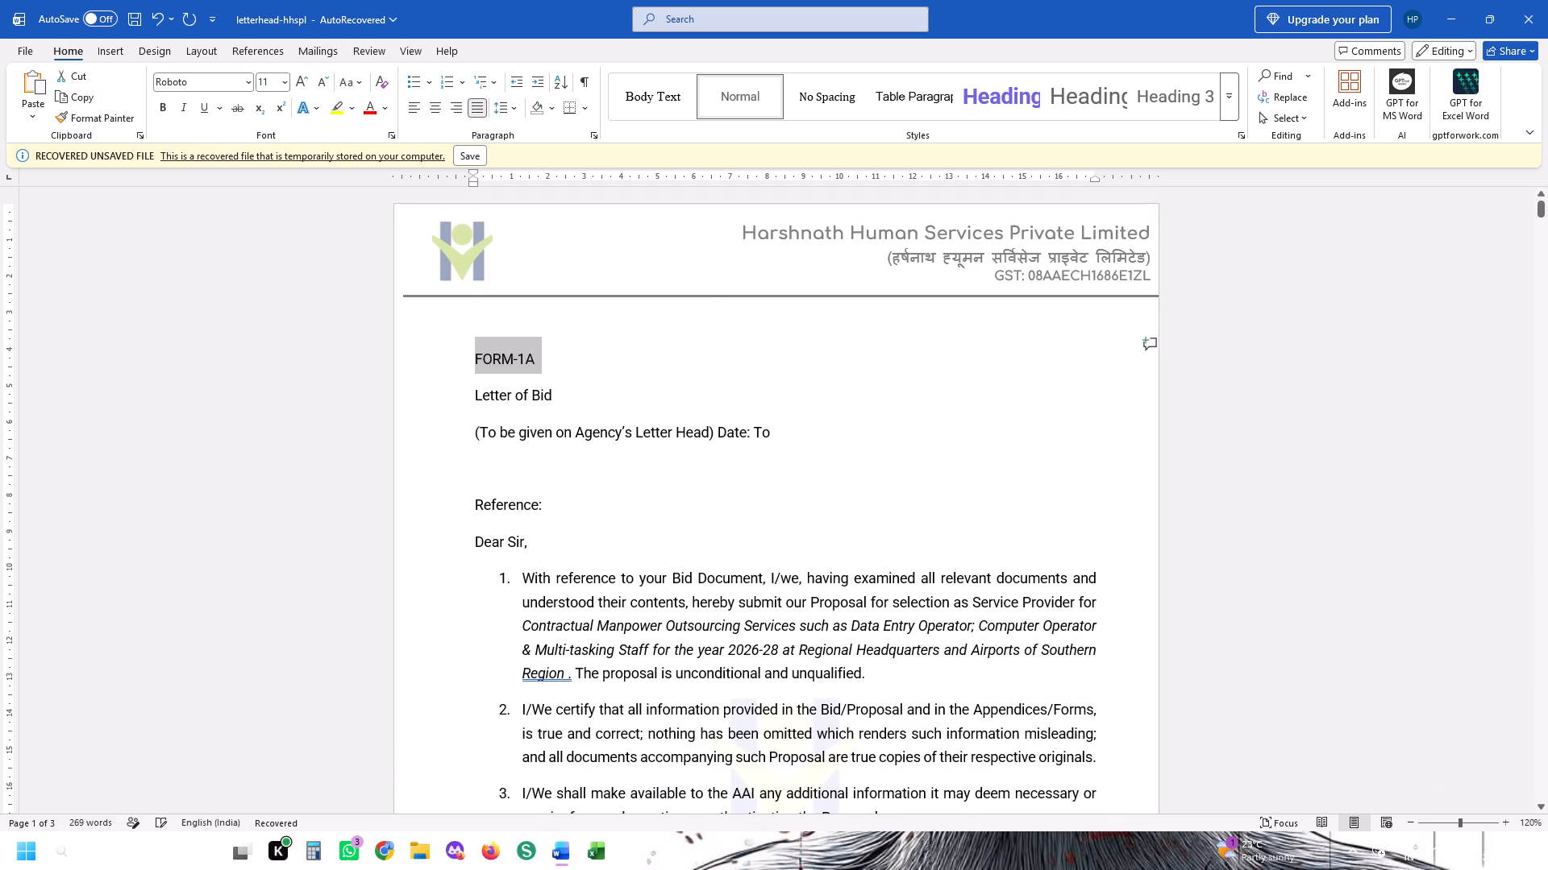
key("ctrl+b")
key("ctrl+r")
Make the Letter of Bid heading bold and change it to uppercase.
left_click(549, 403)
left_click_drag(564, 395, 431, 396)
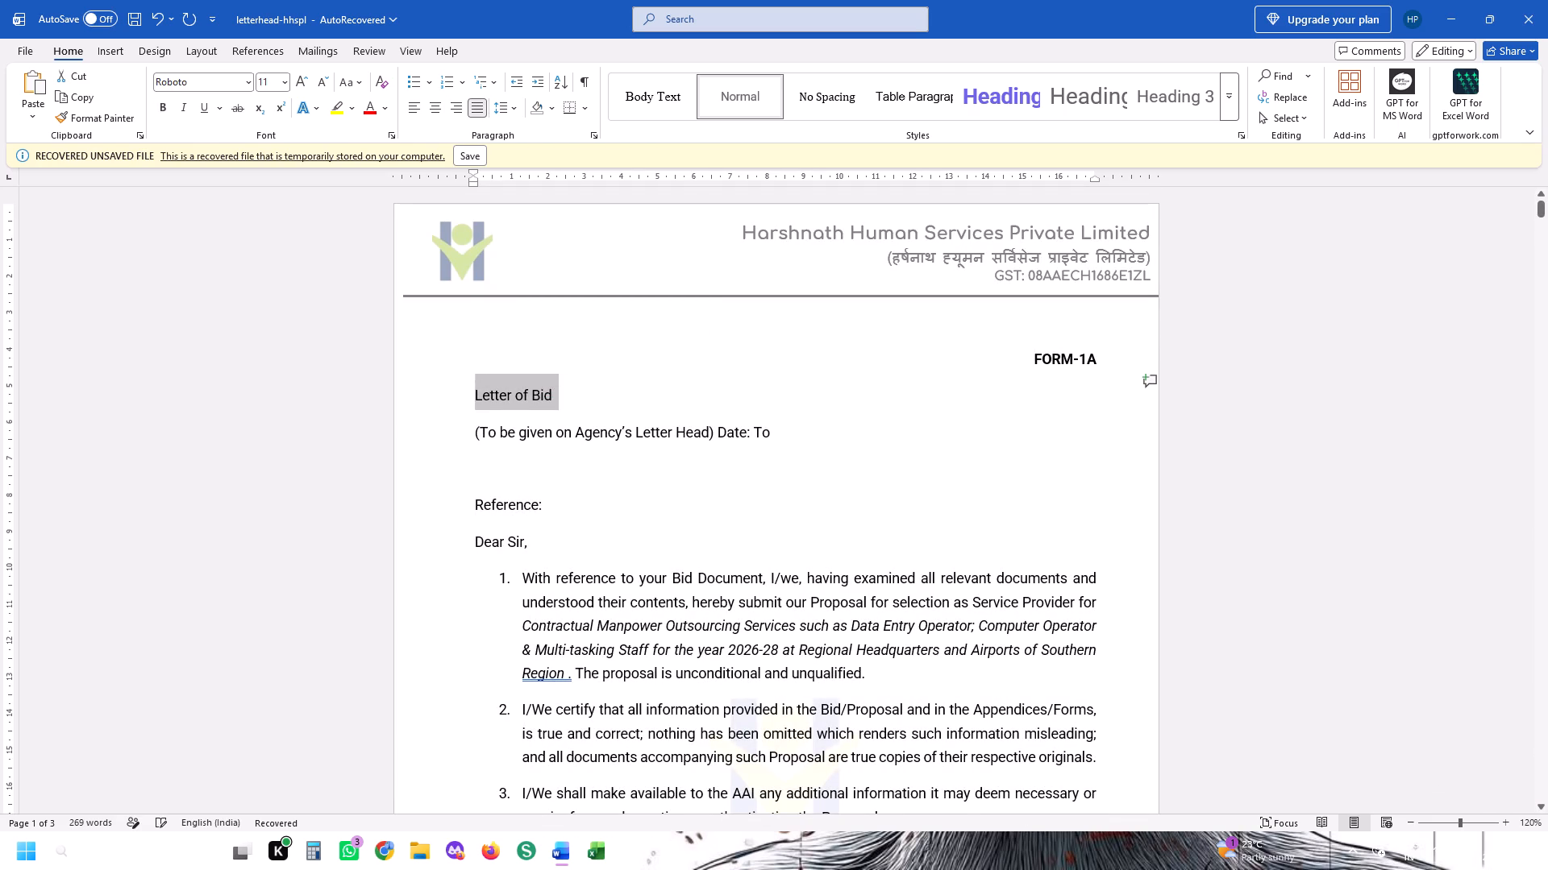
key("ctrl+b")
left_click(353, 75)
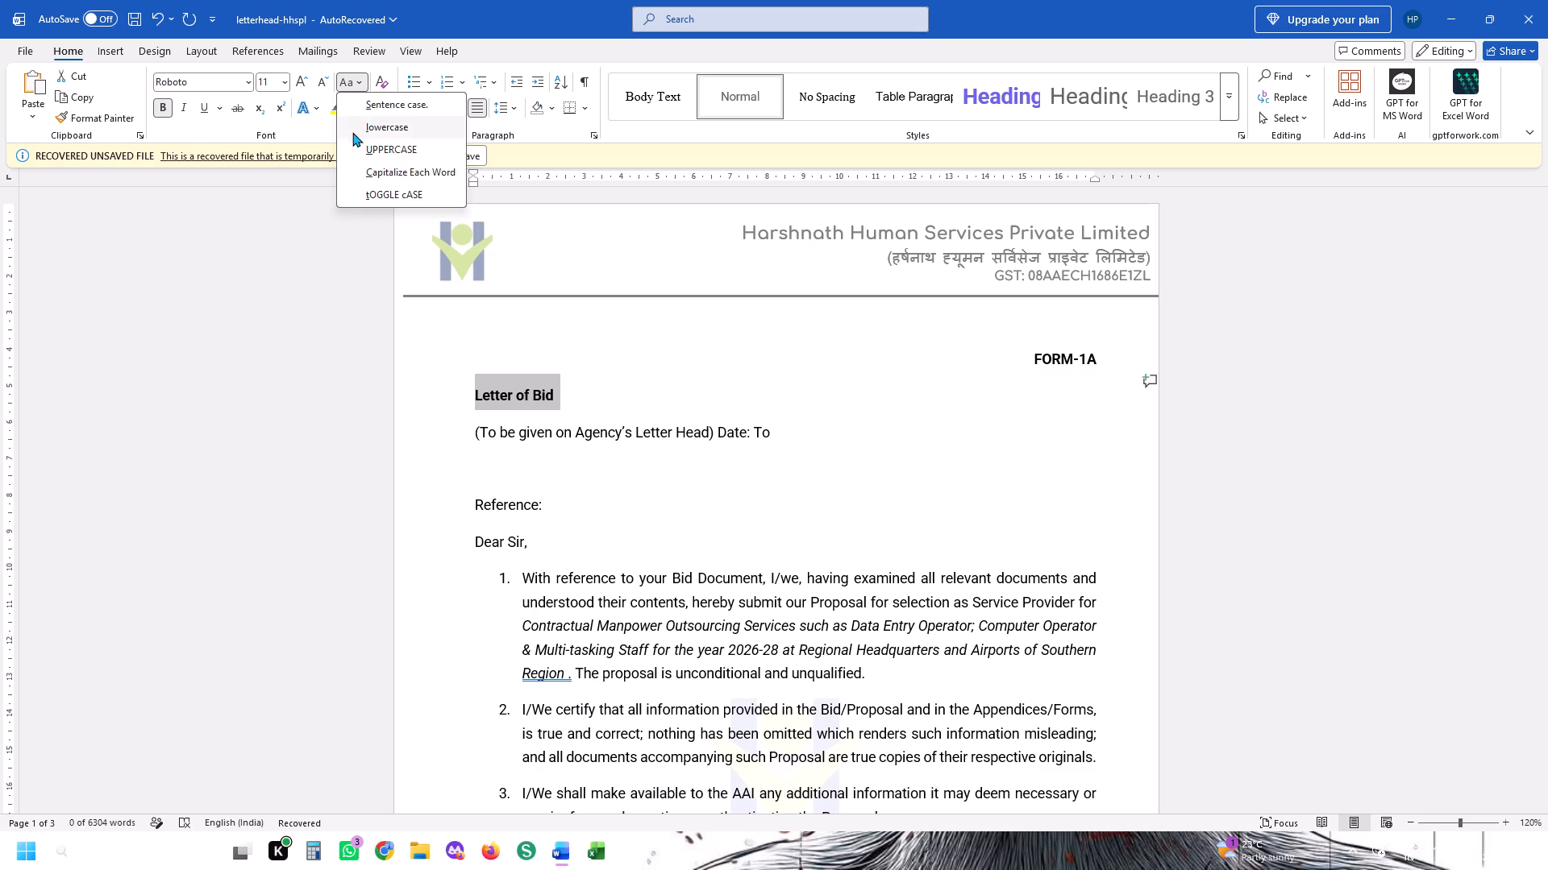
left_click(357, 139)
Delete the text "(To be given on Agency's Letter Head) Date:" in front of "To" below the LETTER OF BID heading.
left_click(672, 449)
left_click(818, 425)
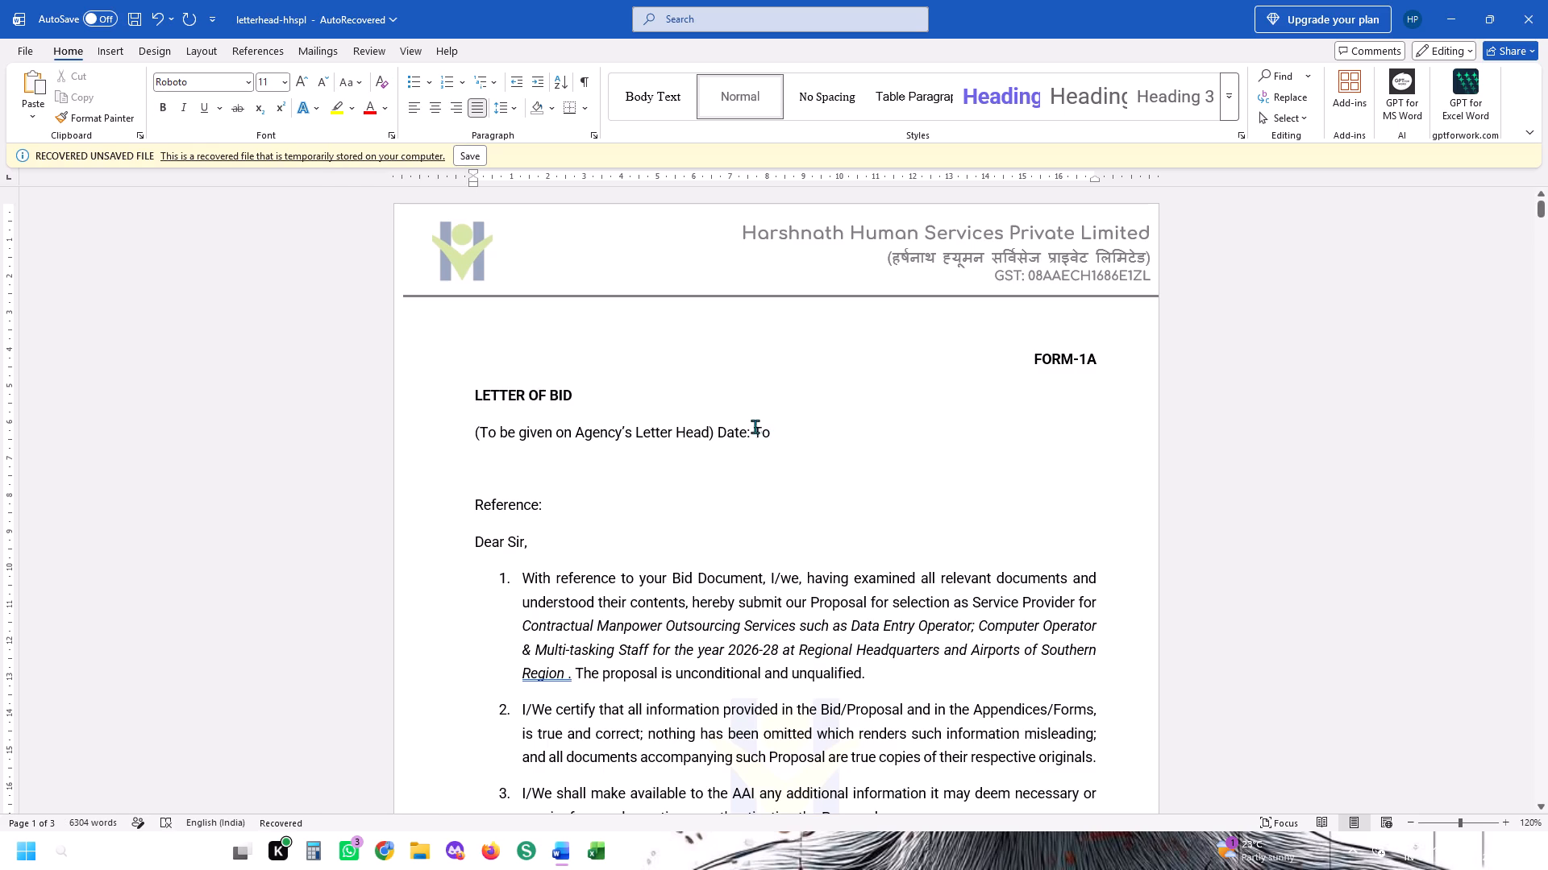
left_click_drag(751, 429, 367, 433)
key("Delete")
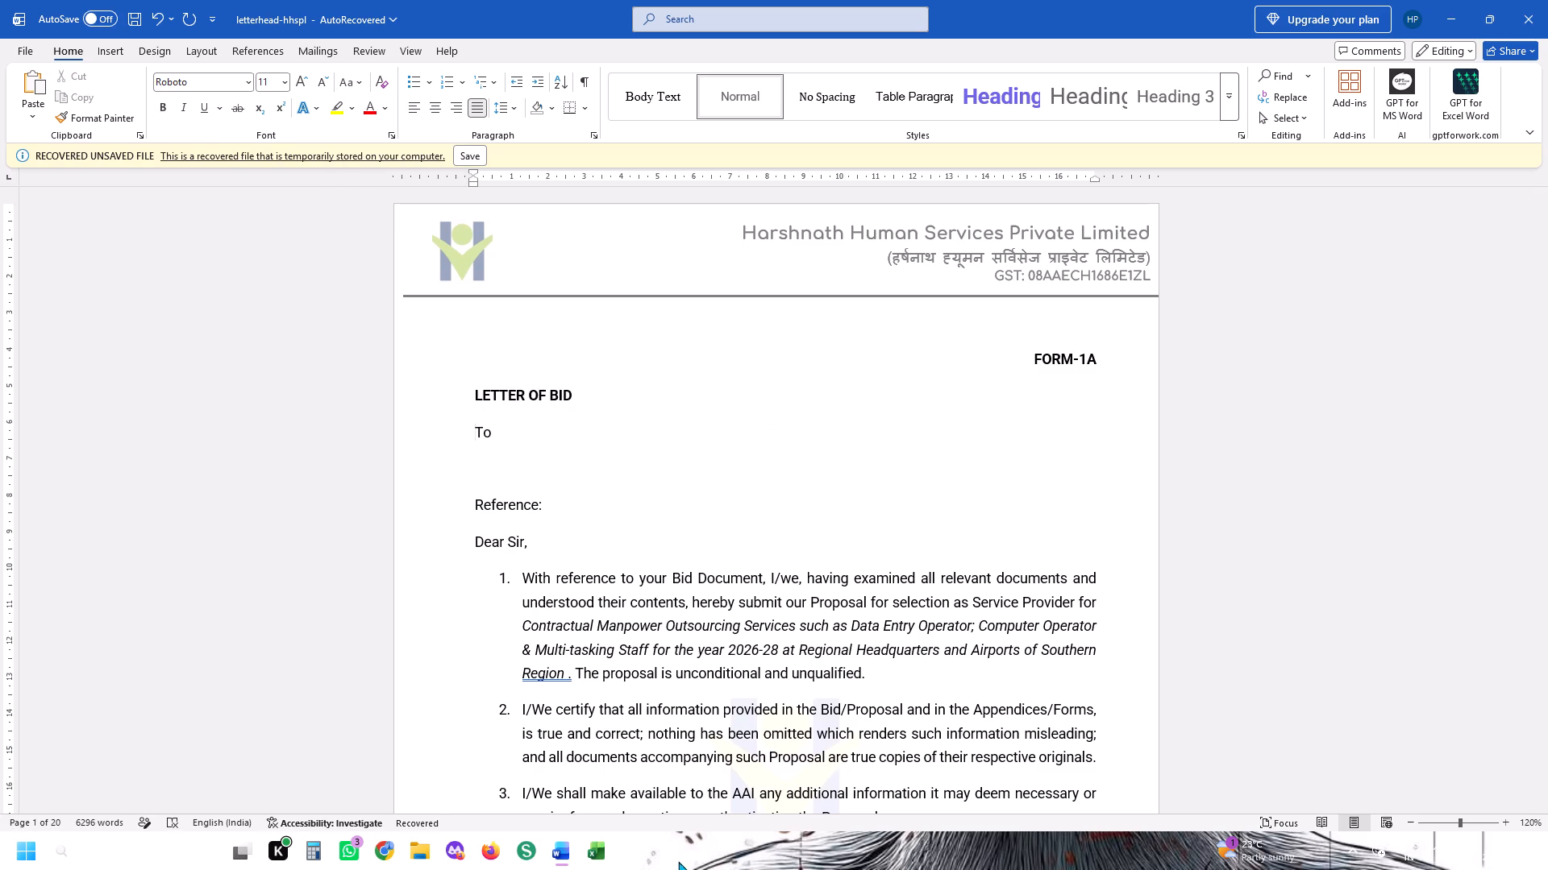
Open GeM-Bidding-10088928.pdf from the Drive bid folder in the browser and copy the beneficiary address under Beneficiary on page 3.
left_click(488, 845)
left_click(382, 0)
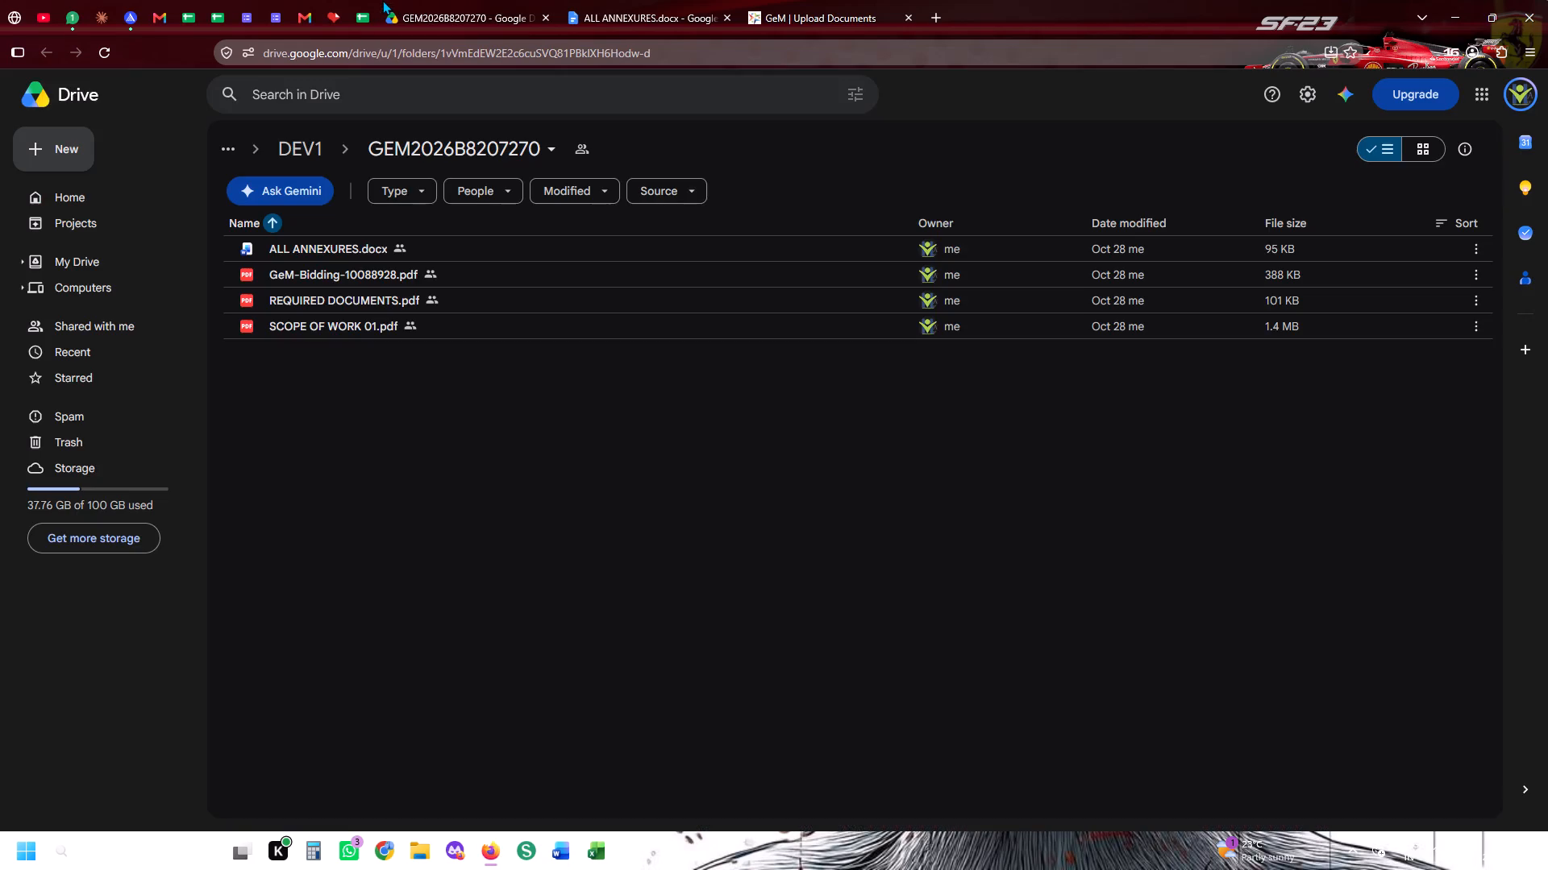
left_click(638, 0)
left_click(509, 0)
left_click(303, 314)
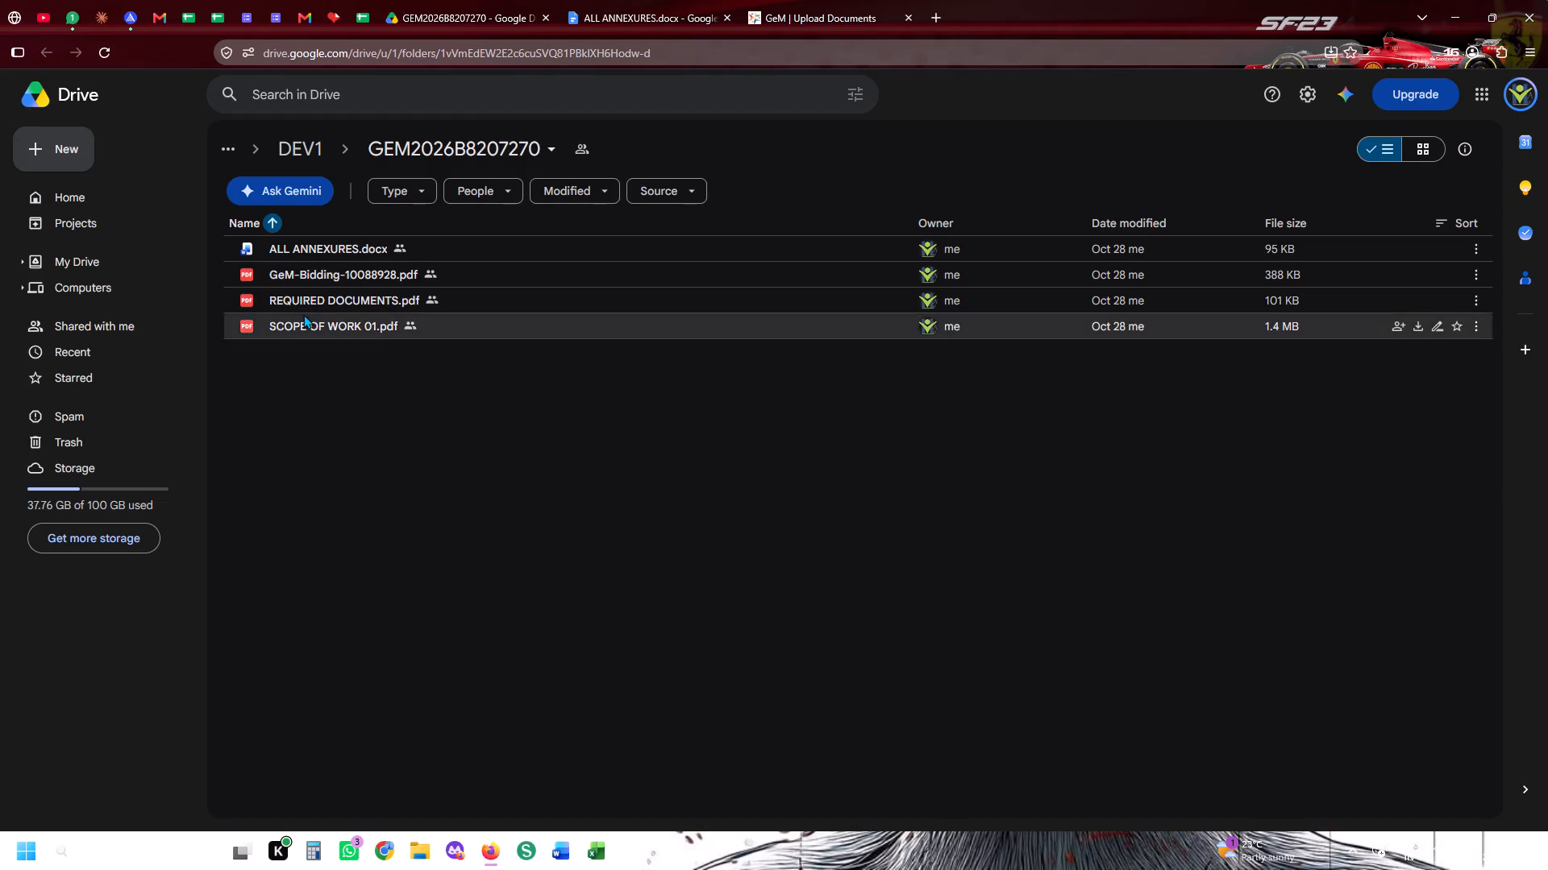
triple_click(306, 280)
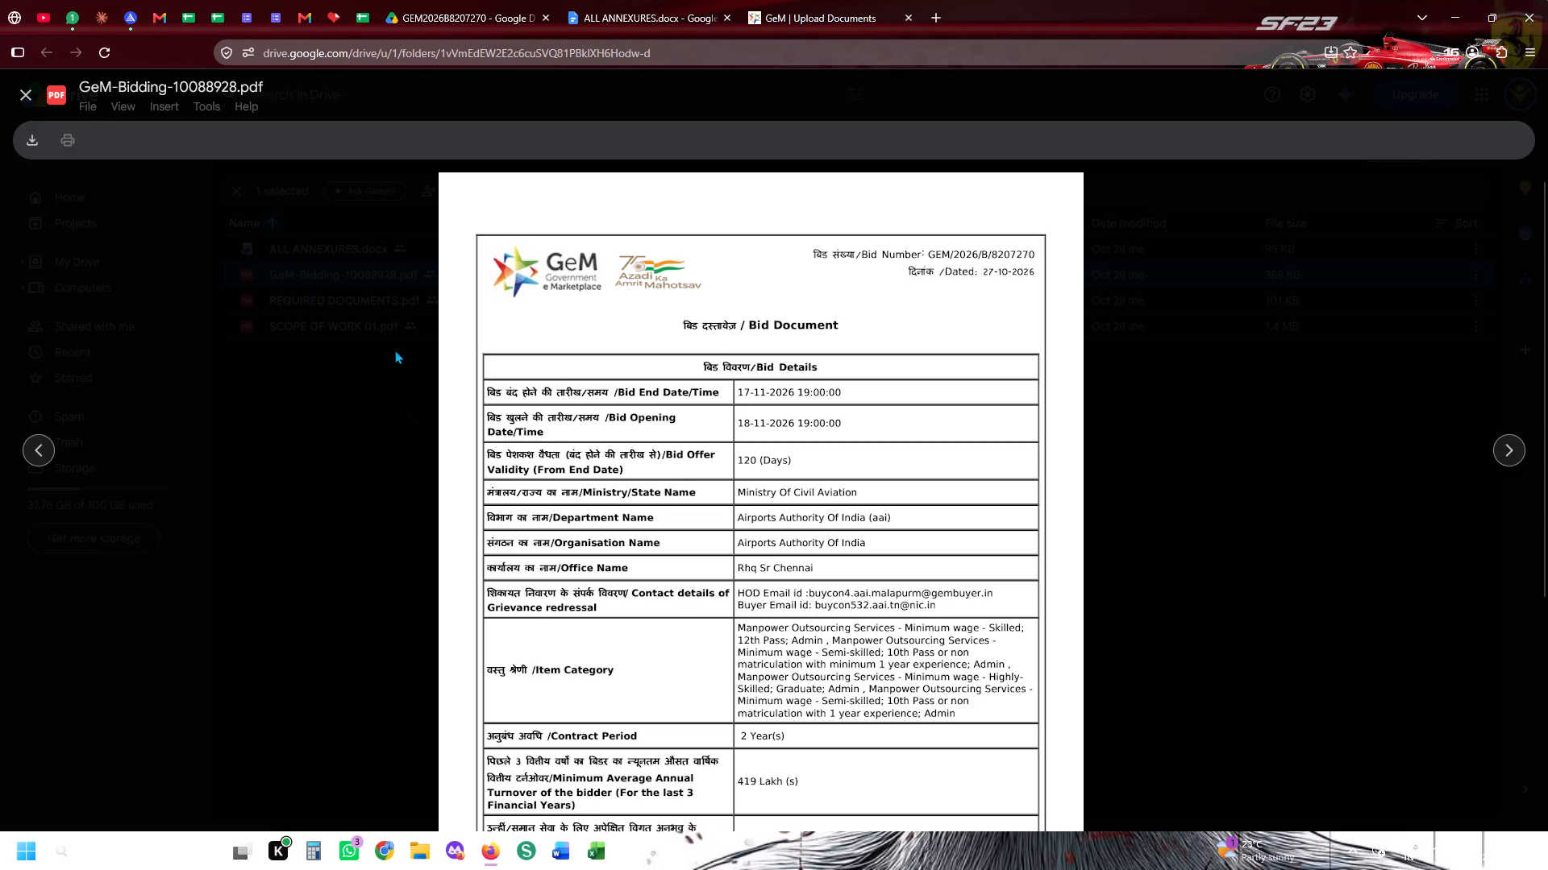
scroll(693, 480, "down", 9)
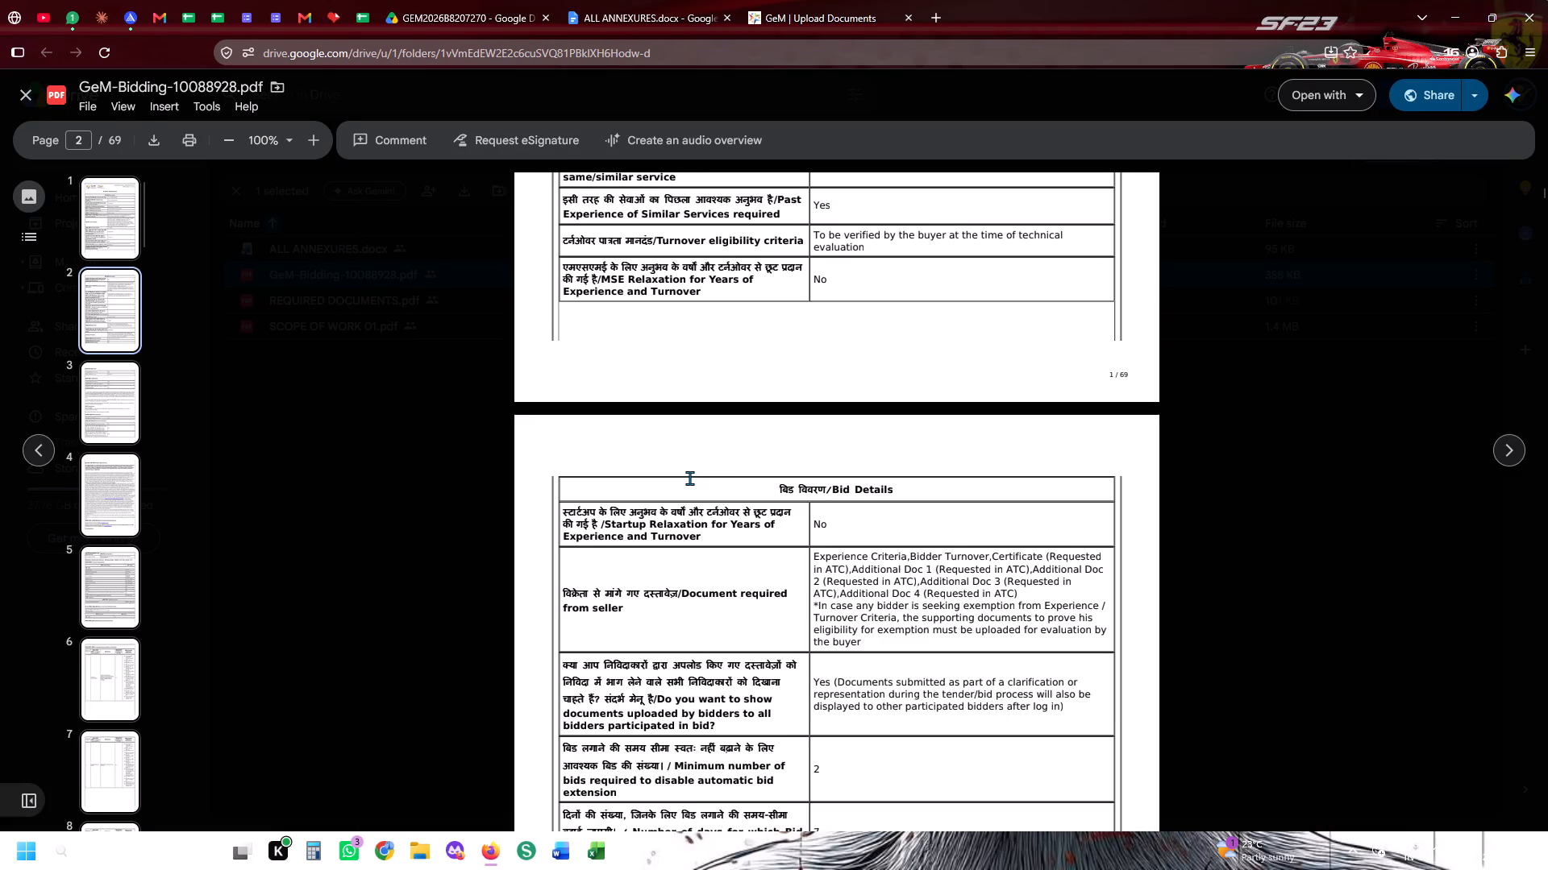
scroll(912, 462, "down", 7)
scroll(985, 480, "down", 7)
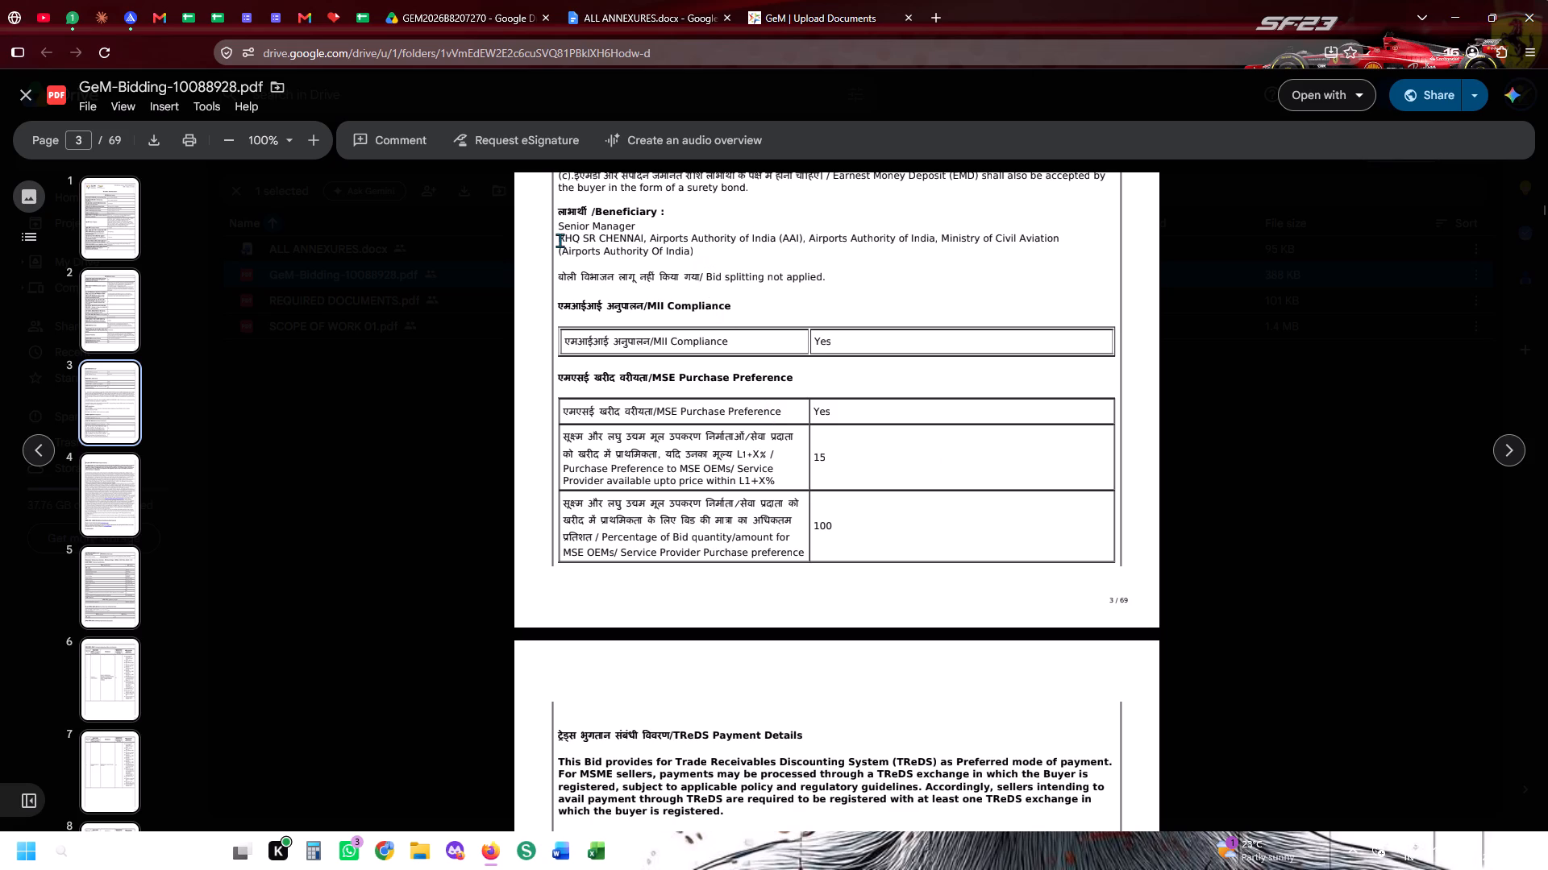
left_click_drag(561, 226, 694, 251)
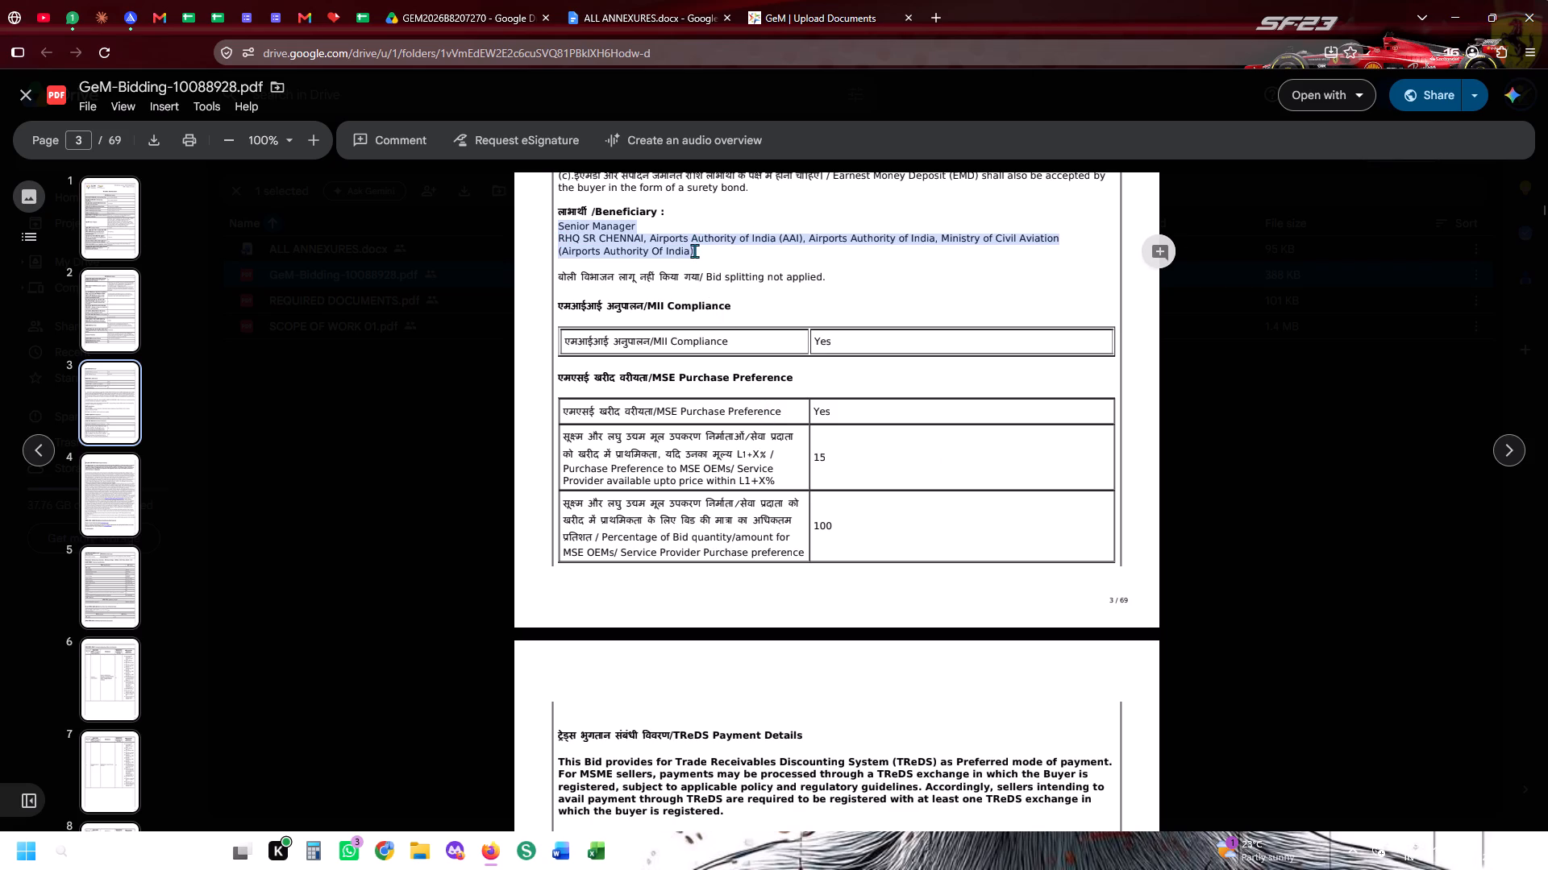
key("ctrl+c")
key("ctrl+c")
In the Word letterhead document, add a comma after "To", paste the beneficiary address below it, and break the line after "(AAI),".
key("alt+Tab")
left_click(601, 431)
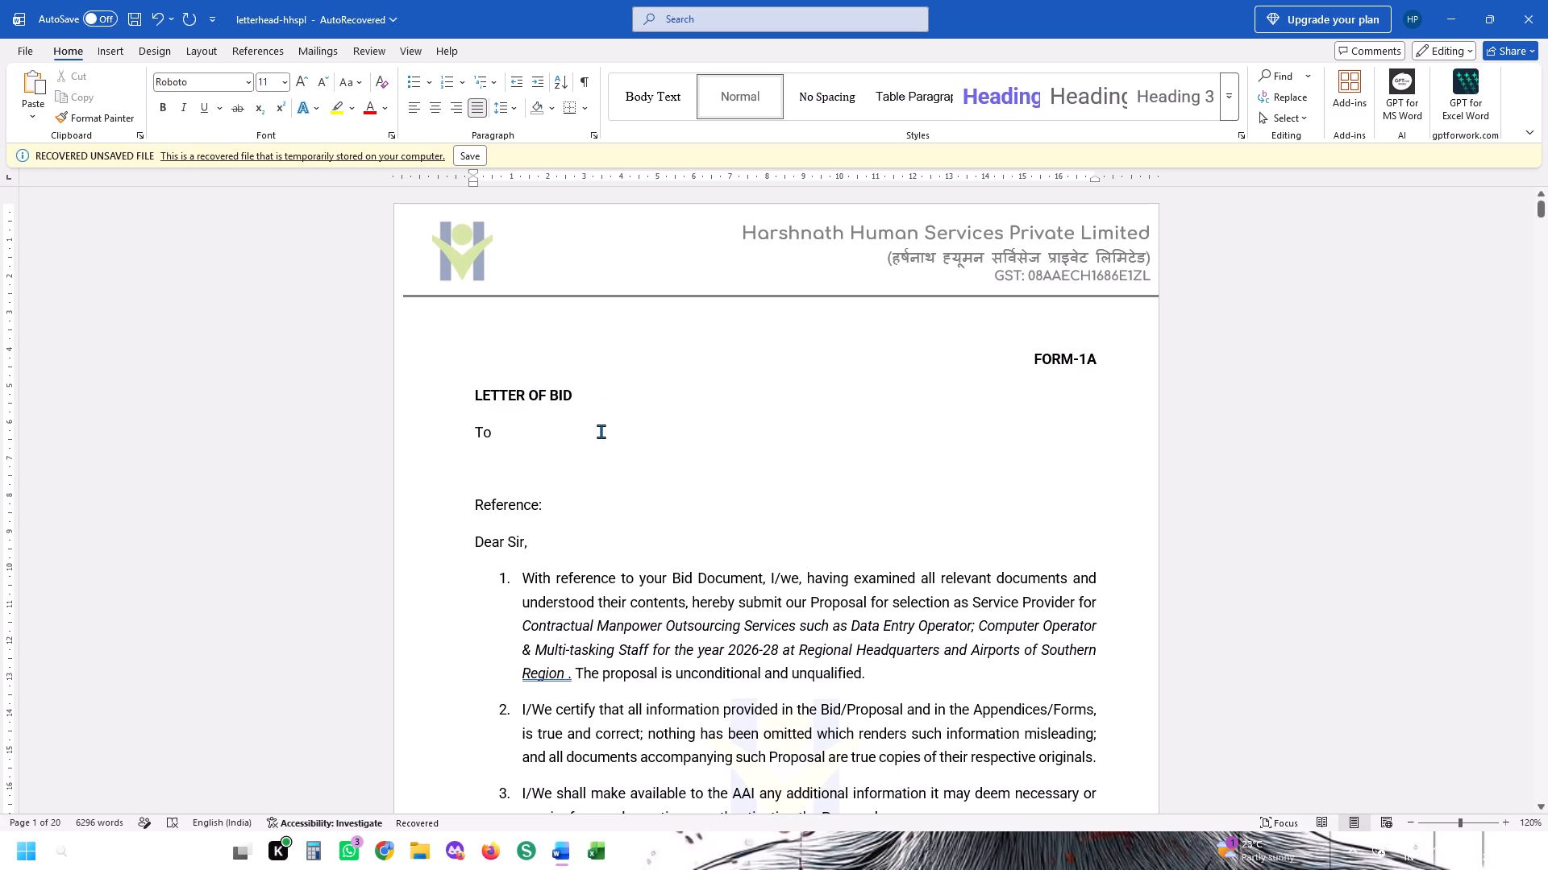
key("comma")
key("Return")
key("ctrl+v")
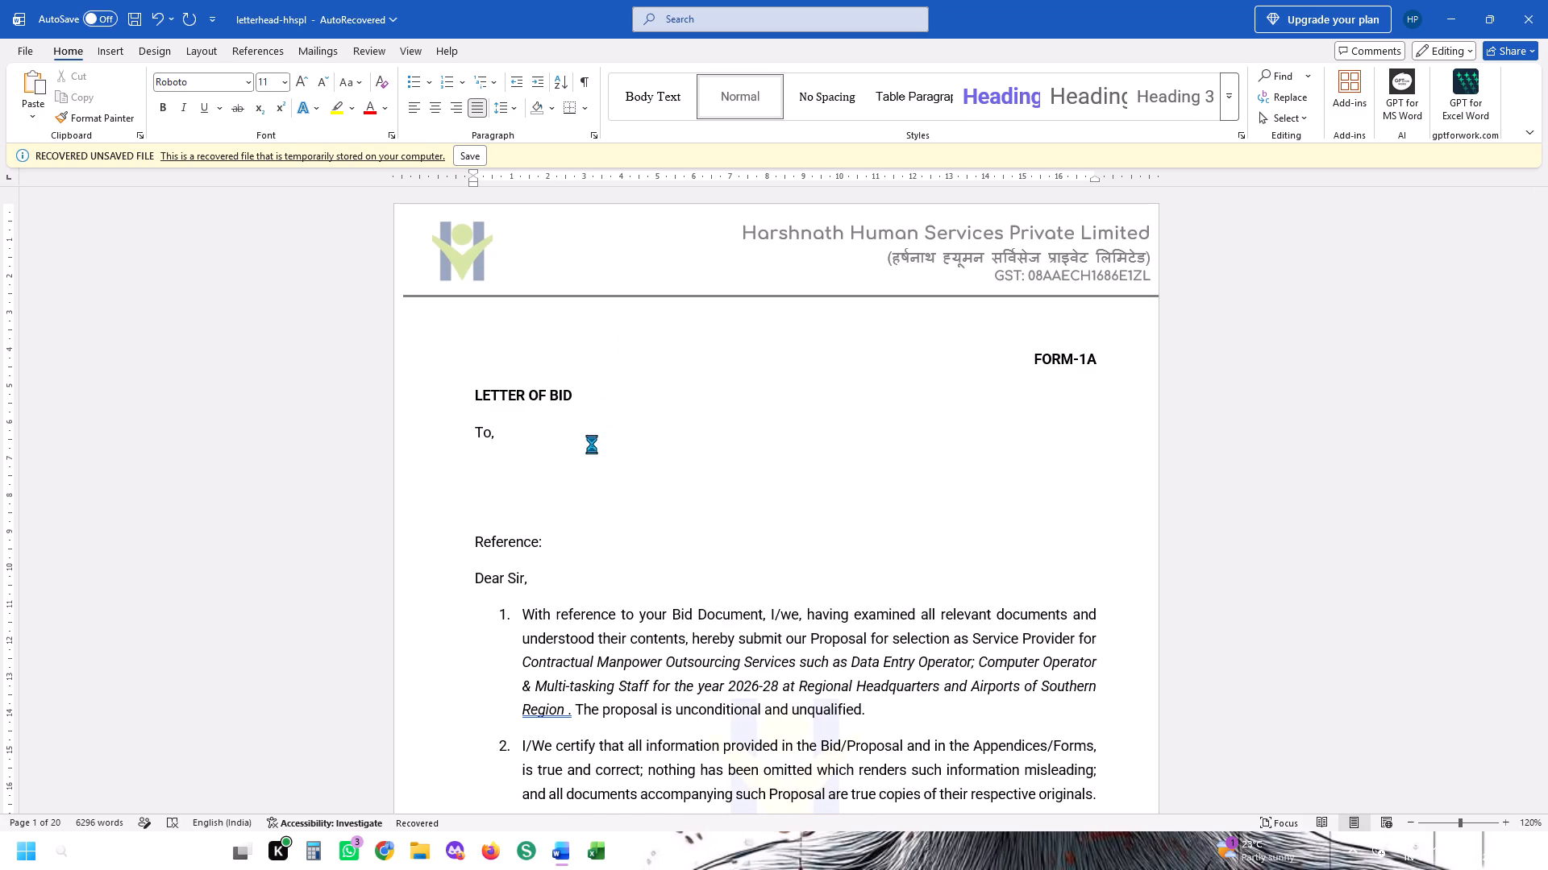
left_click(819, 502)
key("Return")
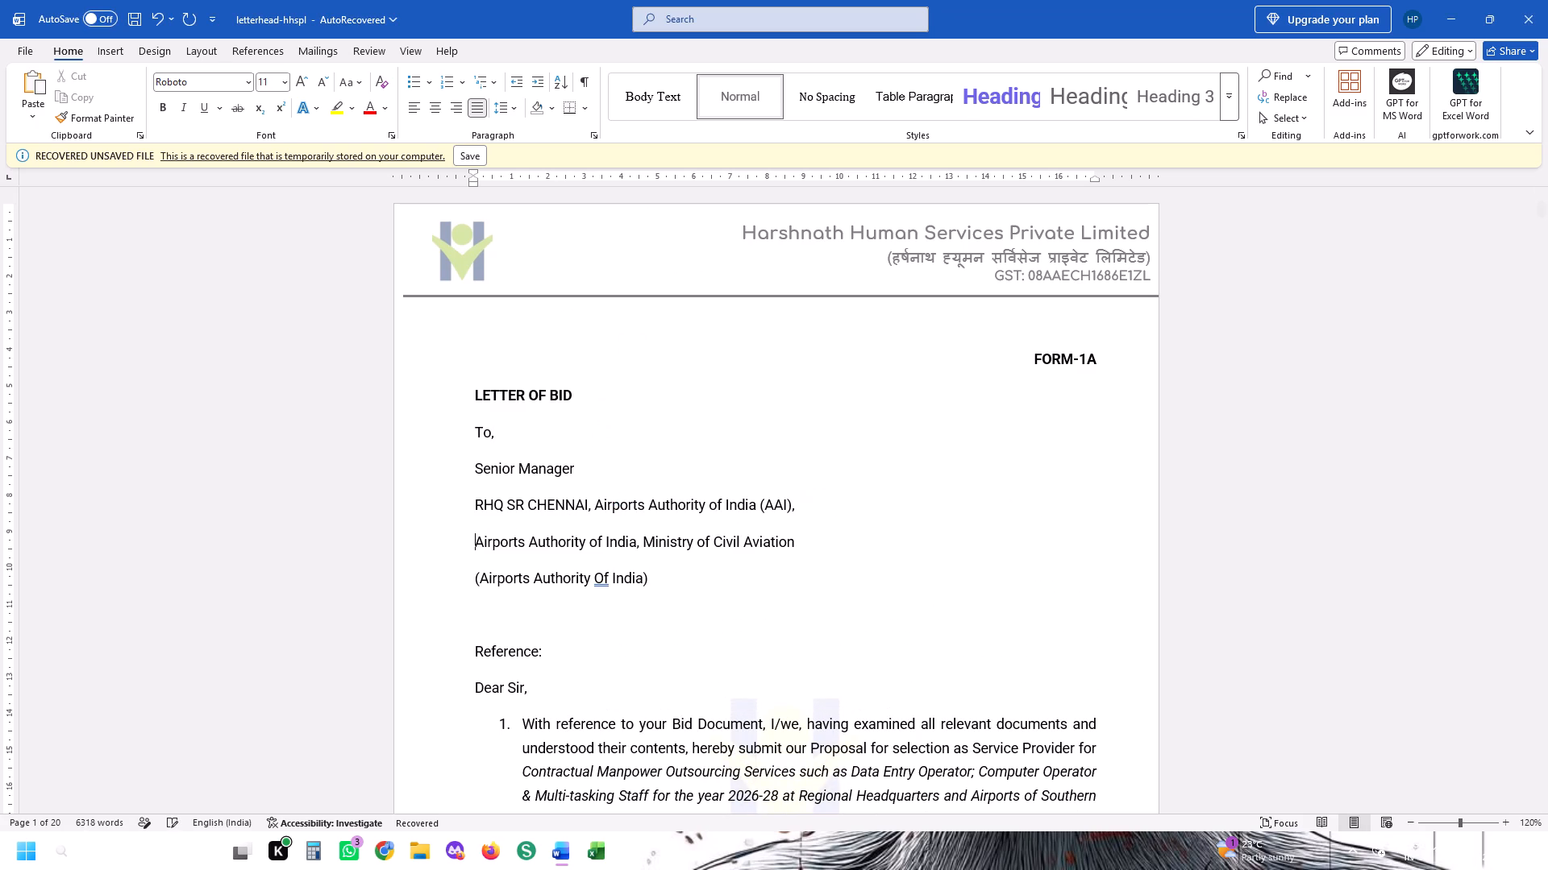
Remove the extra paragraph spacing from the address block, from "To," to "(Airports Authority Of India)".
left_click_drag(680, 586, 429, 424)
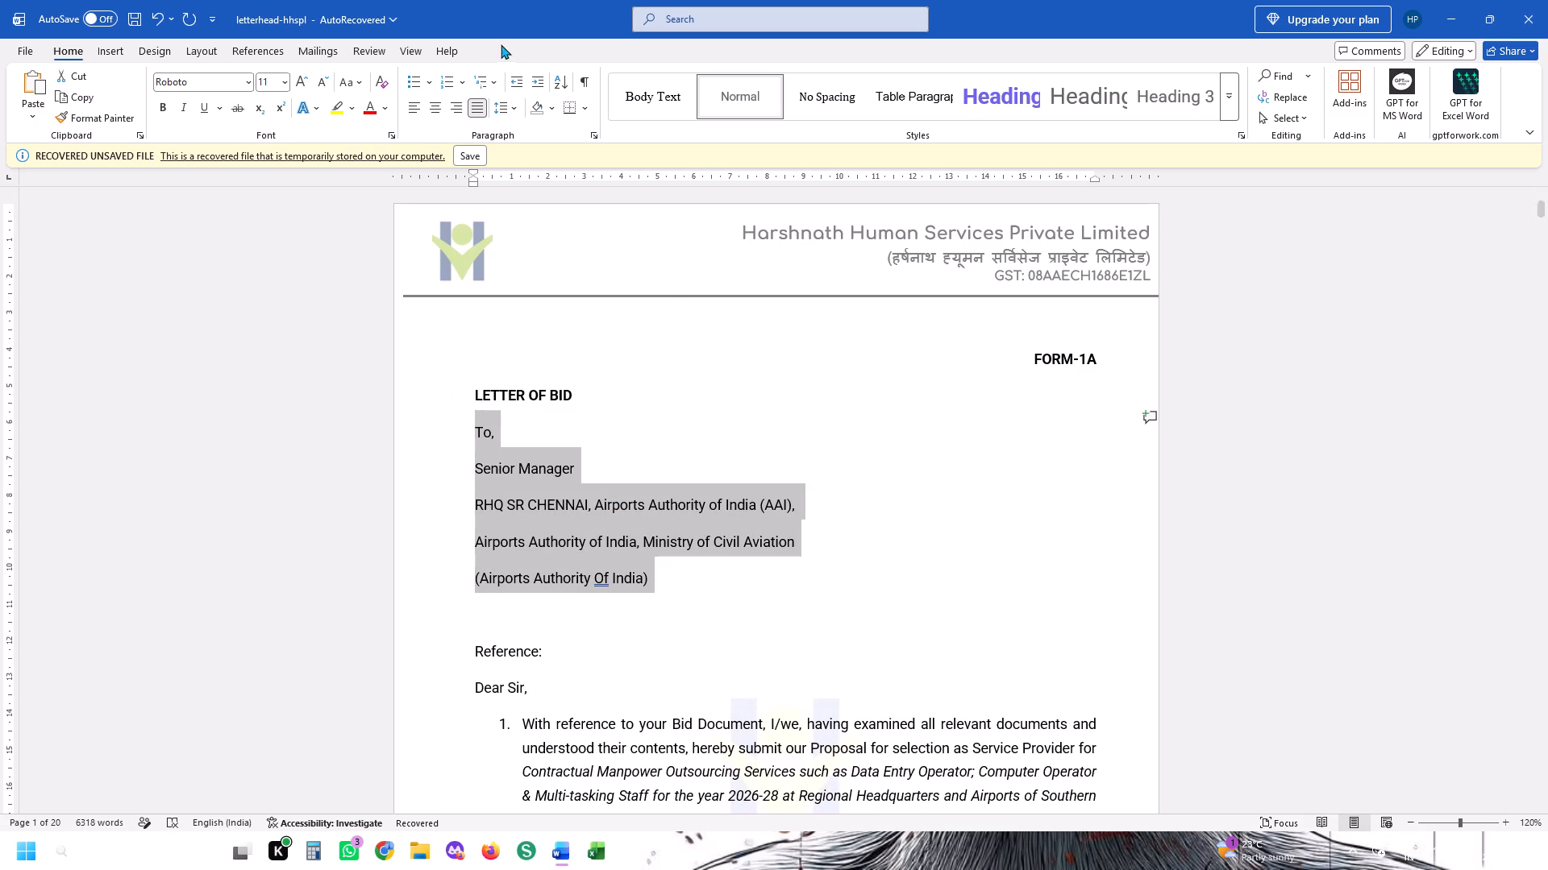
left_click(516, 100)
left_click(540, 290)
left_click(523, 437)
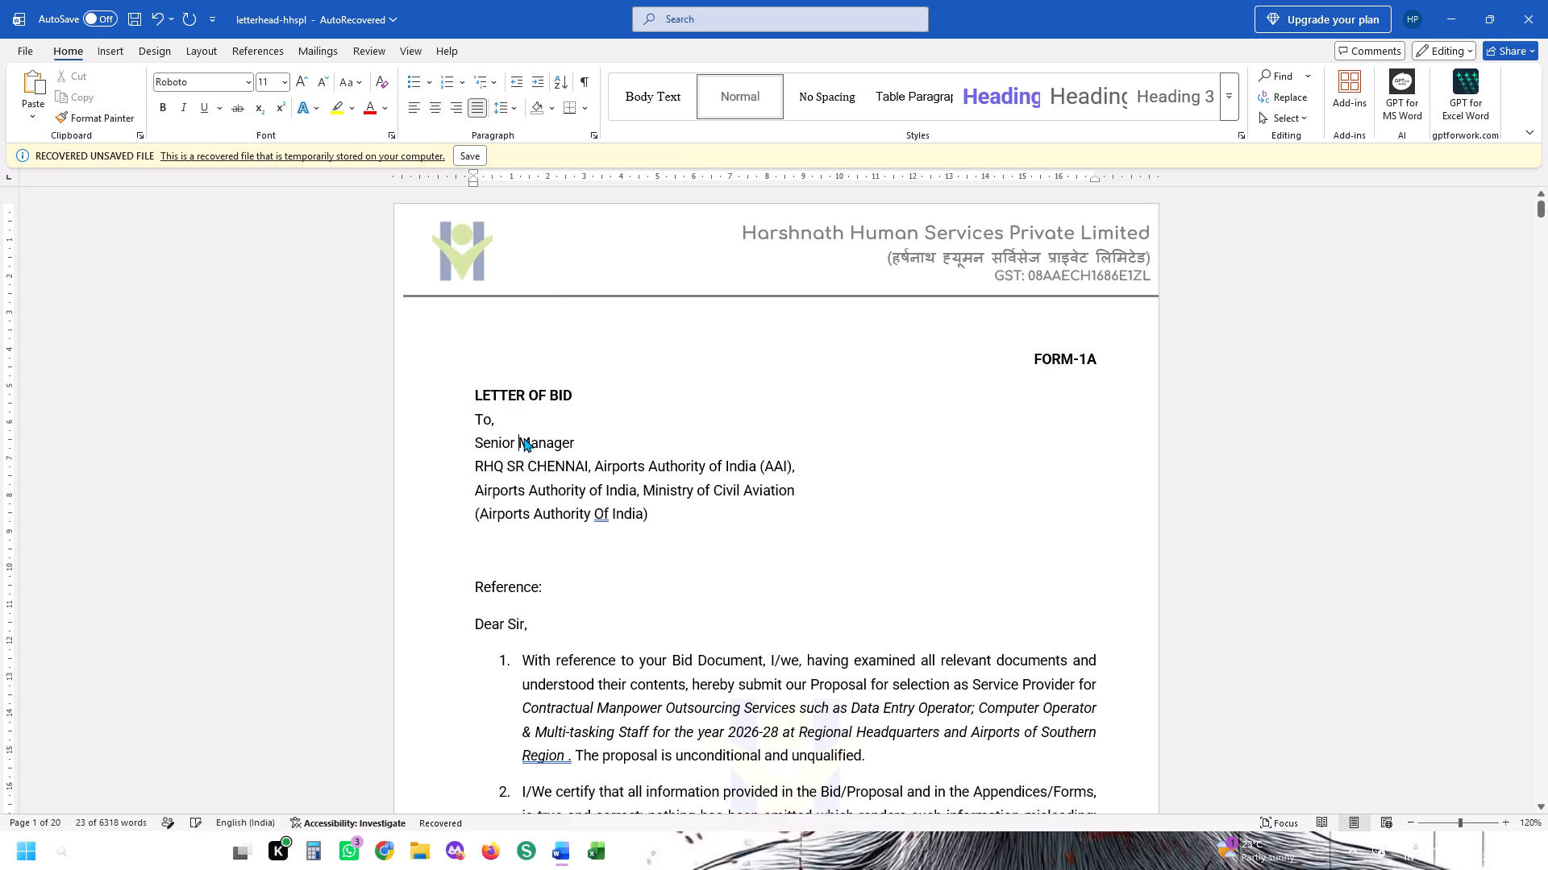
Centre the LETTER OF BID heading.
left_click_drag(613, 398, 456, 386)
key("ctrl+e")
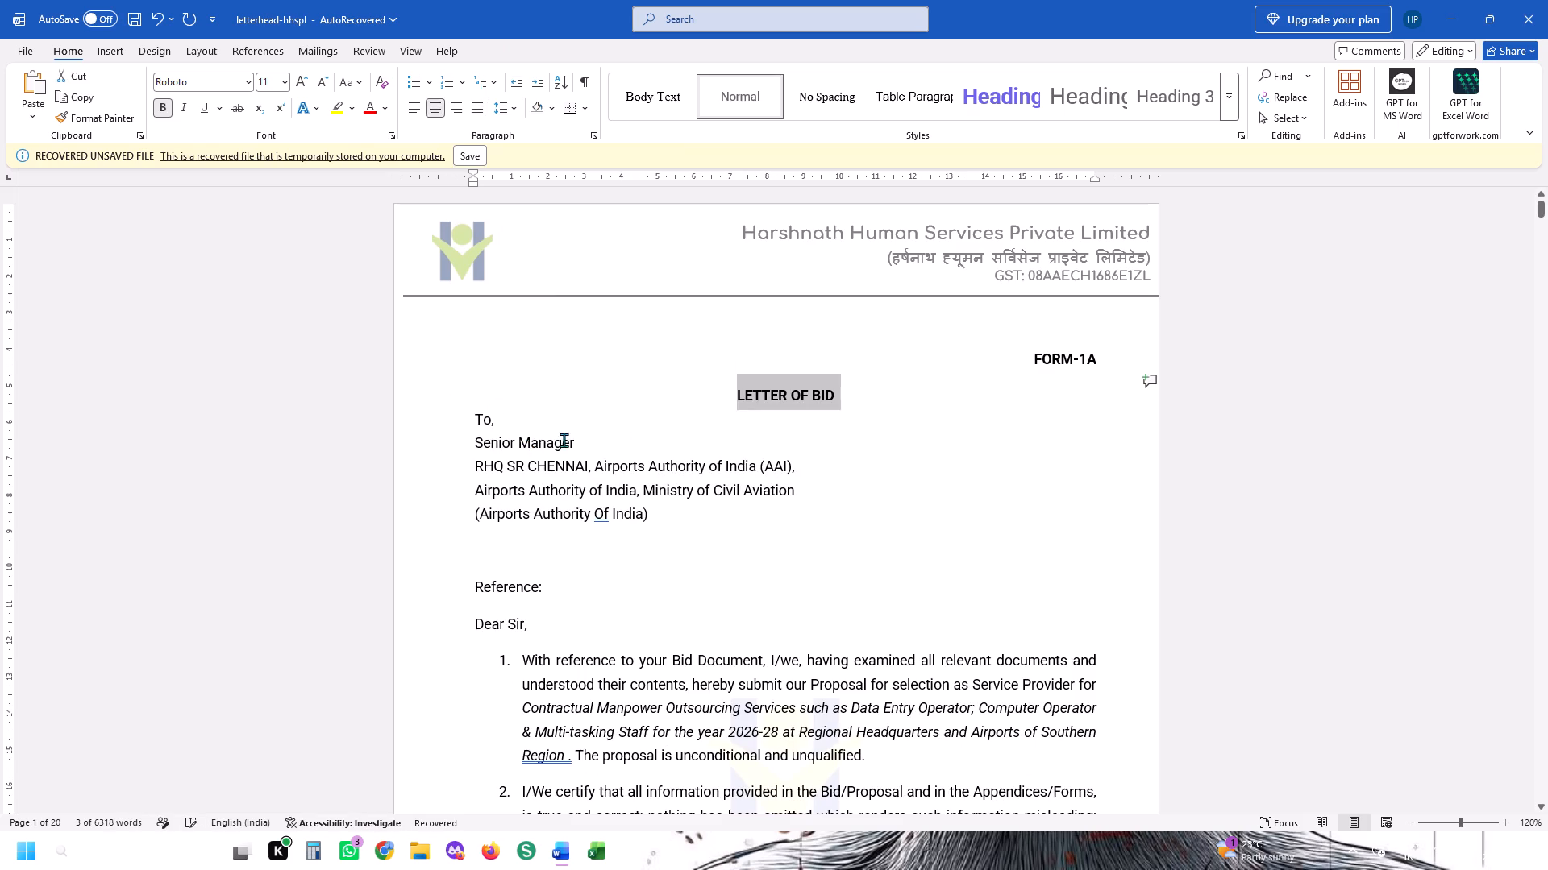
left_click(564, 443)
Make the address block from "To," to "(Airports Authority Of India)" bold.
left_click_drag(663, 524, 368, 424)
key("ctrl+b")
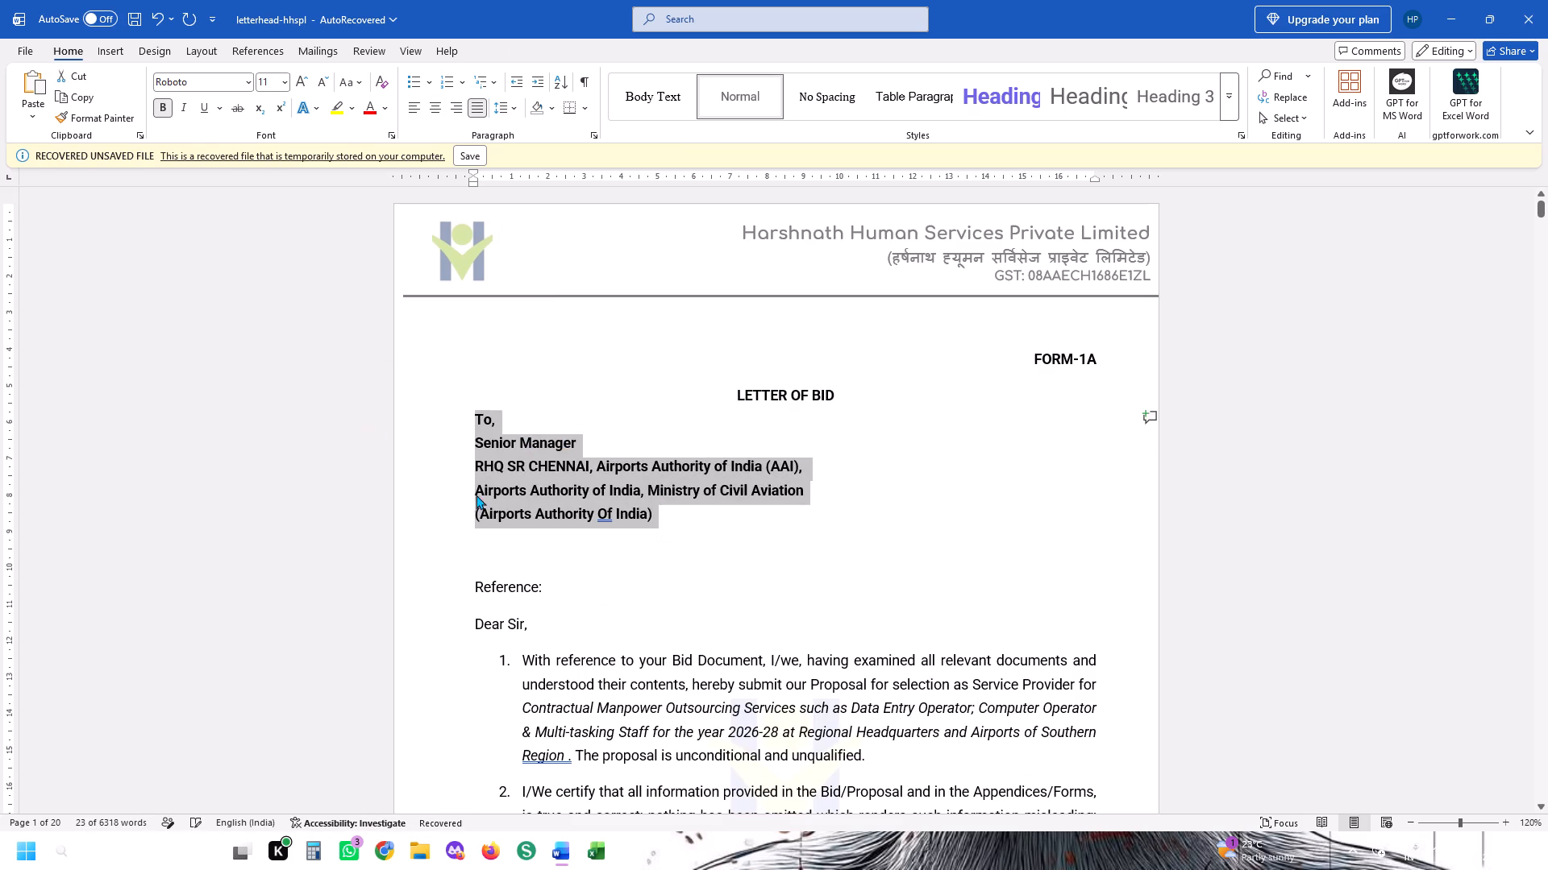
Delete the empty paragraph and the "Reference:" line between the address block and "Dear Sir,".
scroll(630, 534, "down", 4)
left_click(531, 303)
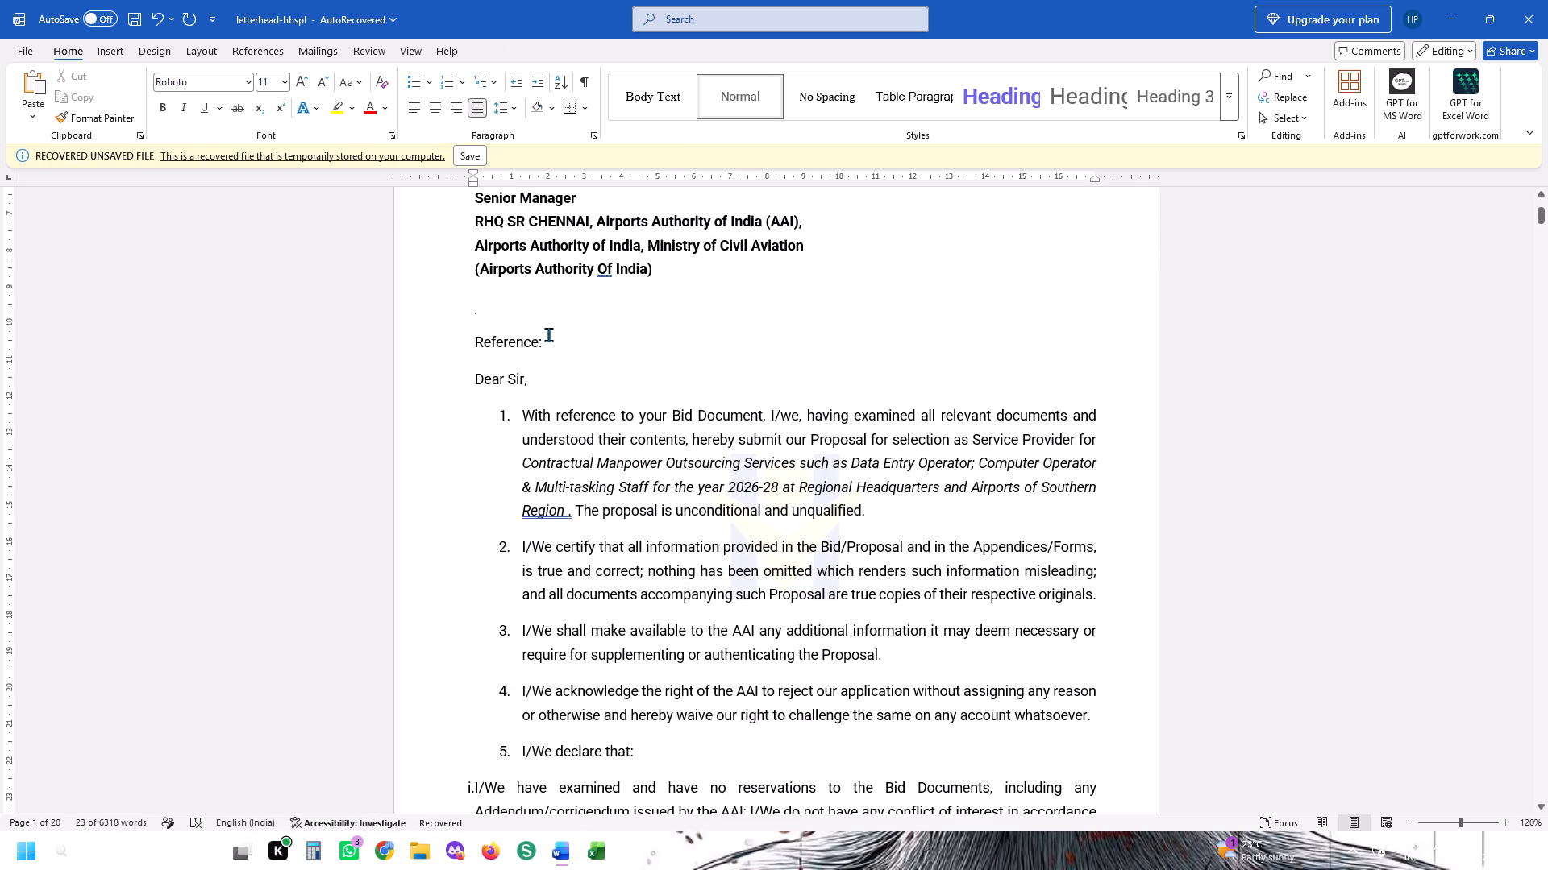
left_click_drag(548, 334, 407, 298)
key("Delete")
Change "I/We" to "I" at the start of clauses 2 and 3 of the letter.
scroll(515, 343, "down", 2)
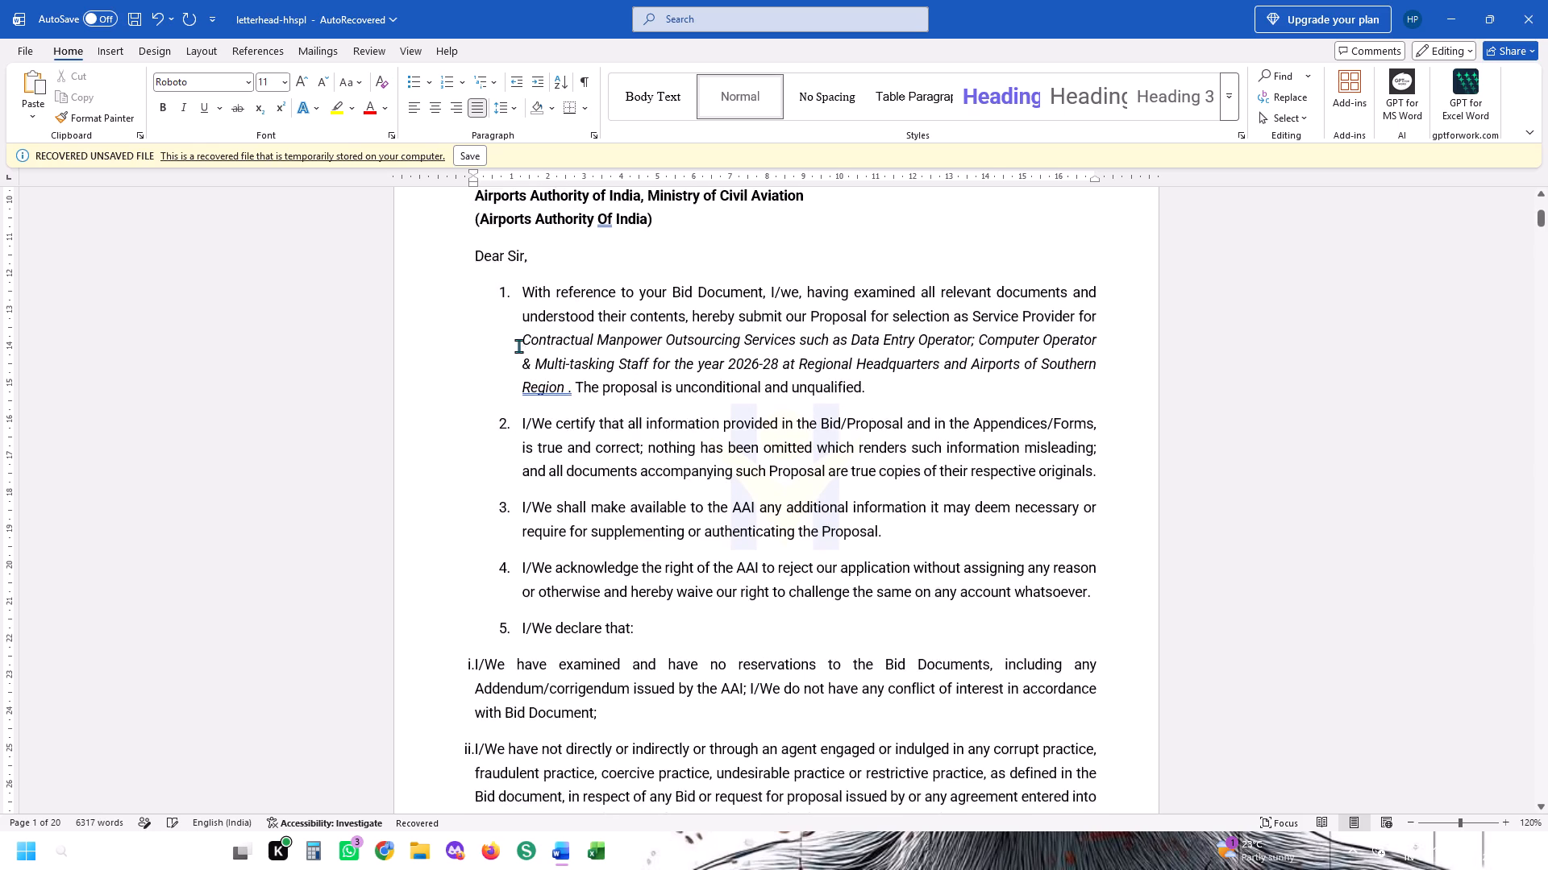
left_click(552, 346)
key("BackSpace")
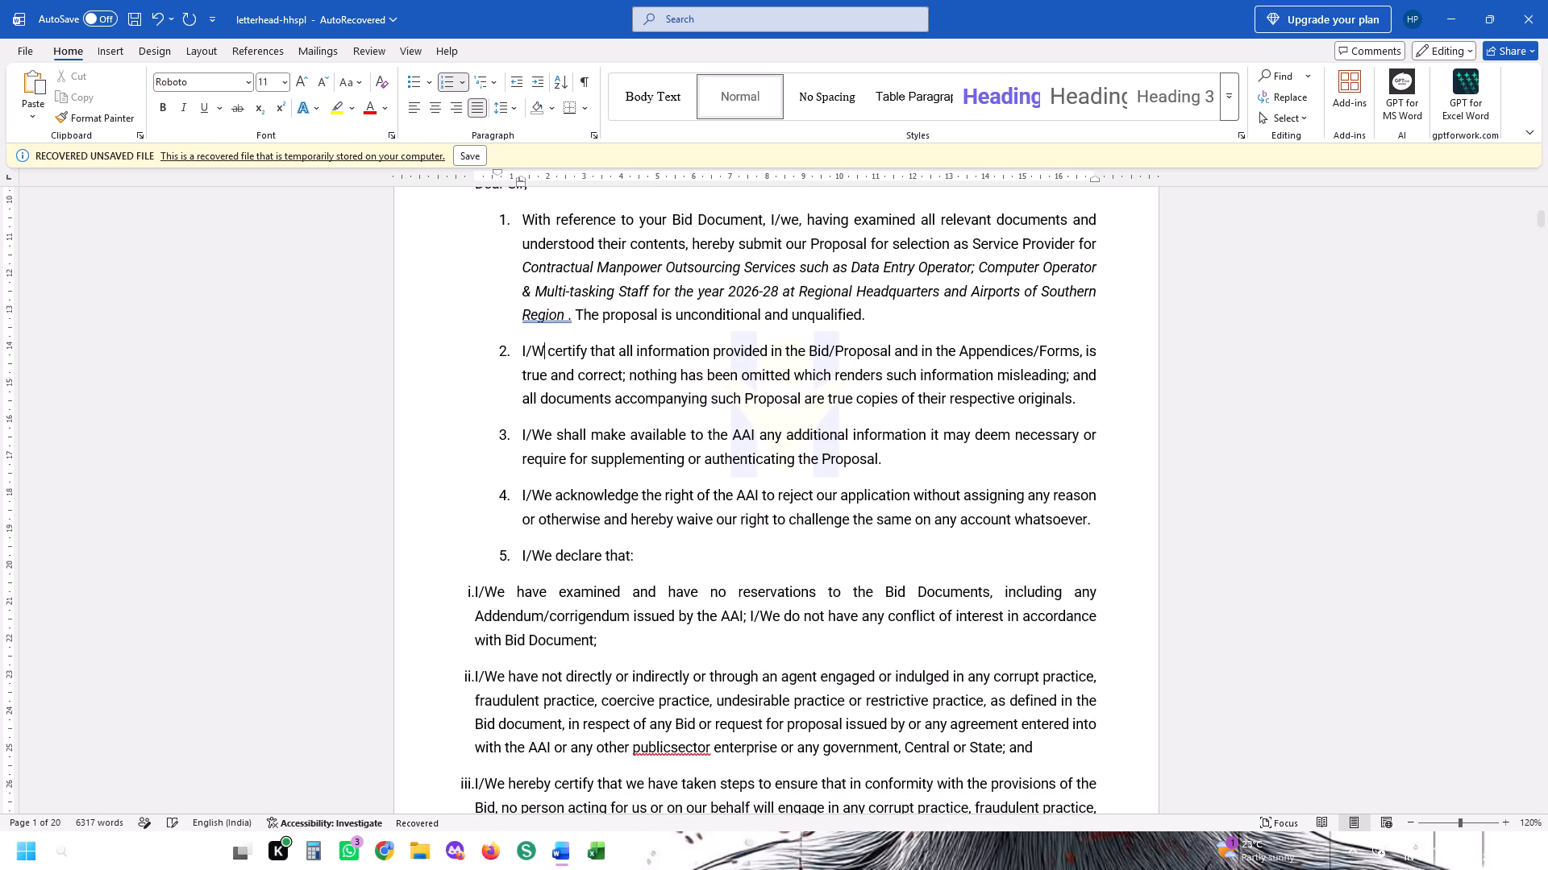
key("BackSpace")
key("BackSpace")
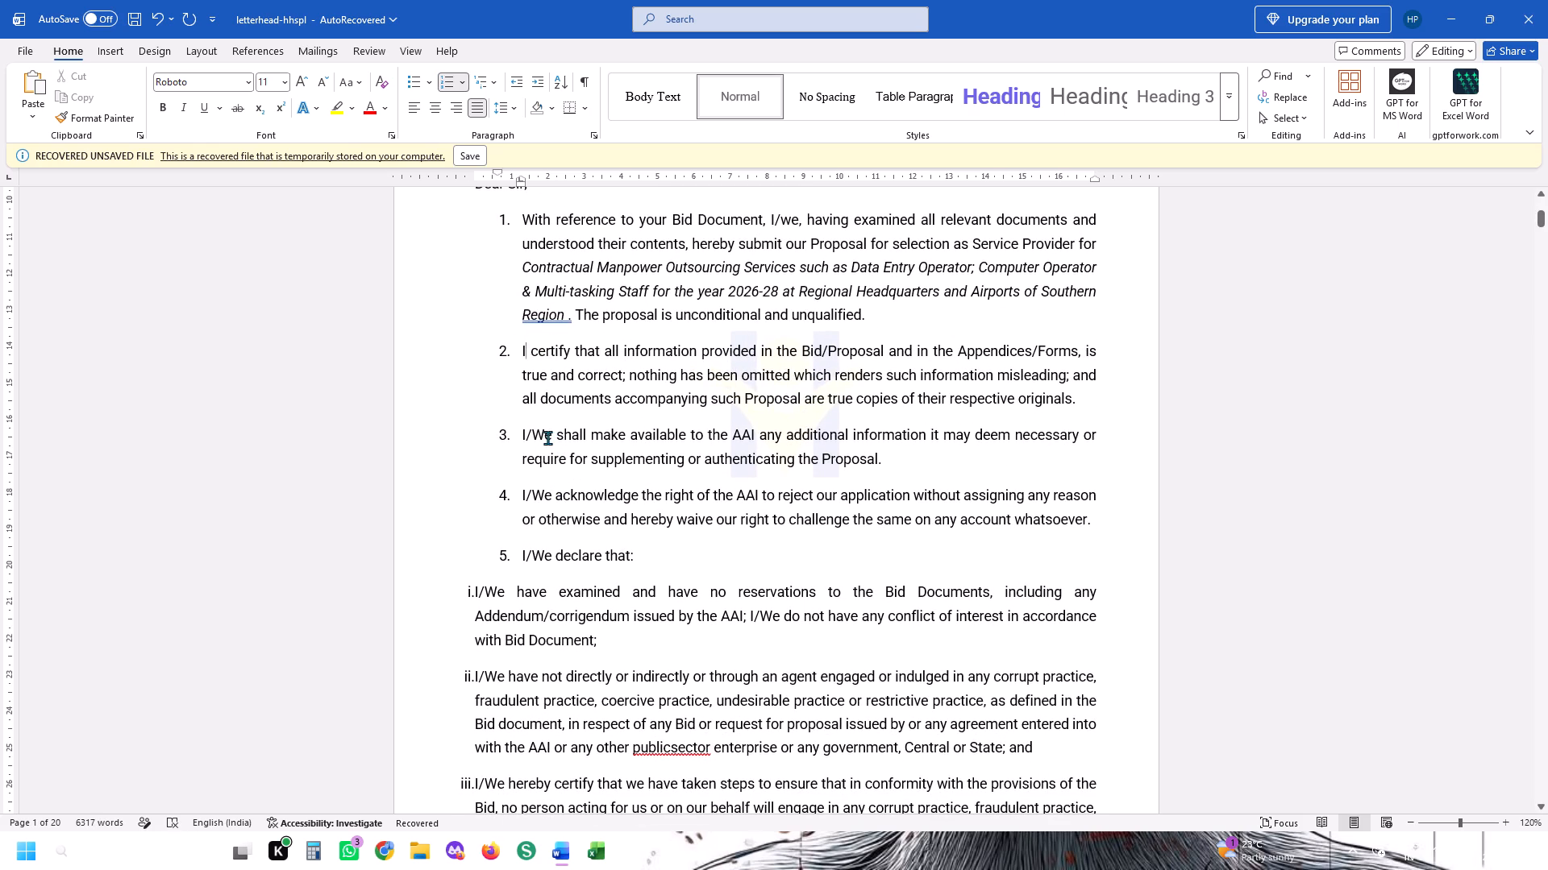
left_click(547, 437)
key("BackSpace")
key("Right")
key("BackSpace")
key("BackSpace")
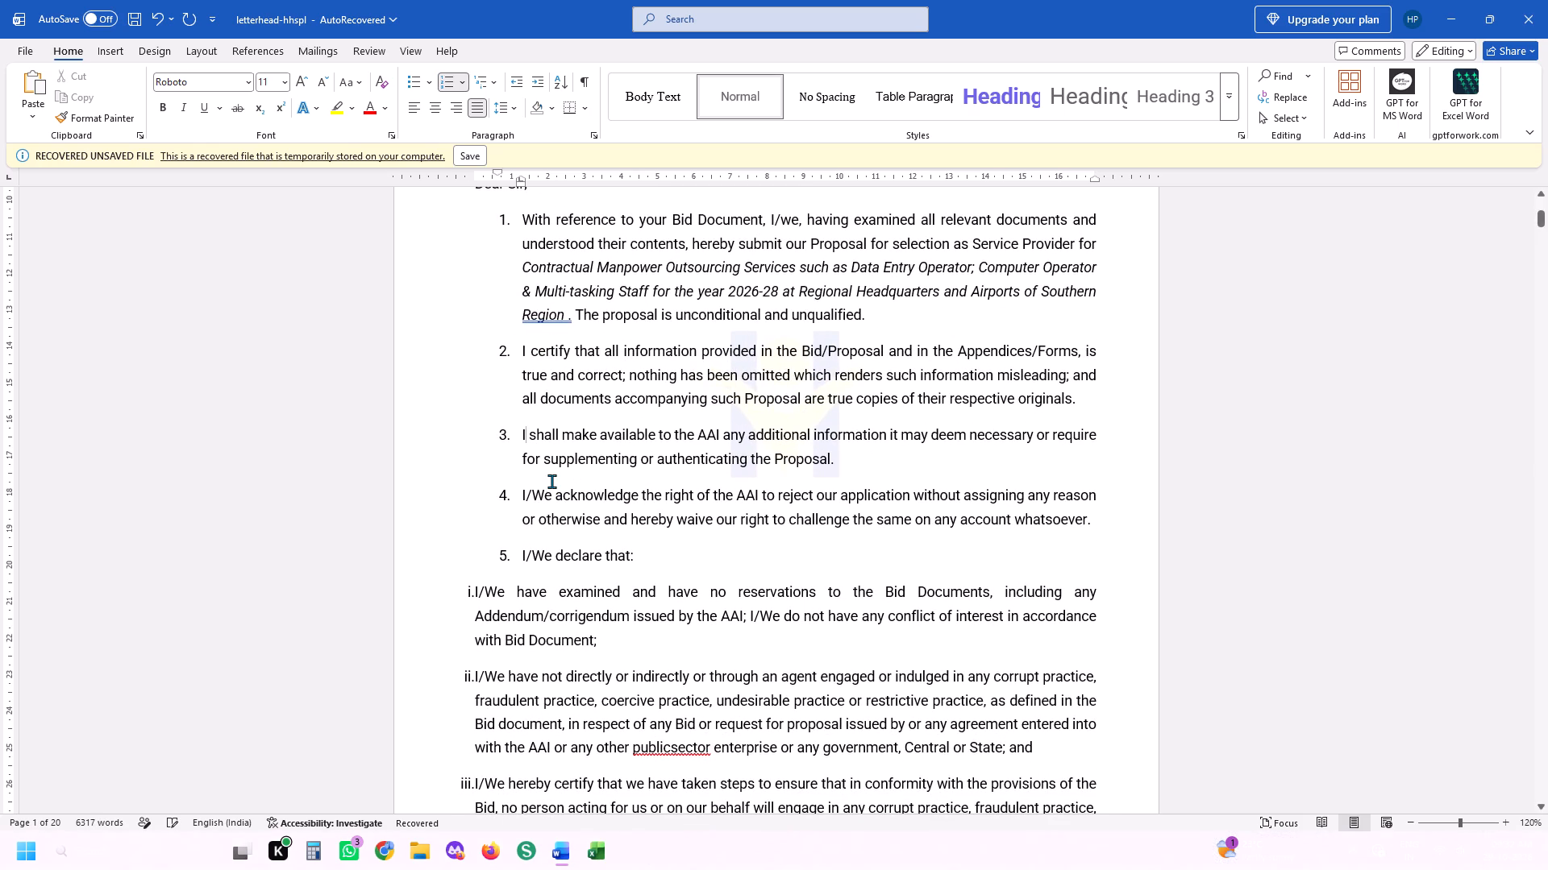
Change "I/We" to "I" at the start of clauses 4 and 5.
left_click(551, 481)
key("BackSpace")
key("BackSpace")
key("BackSpace")
left_click(549, 568)
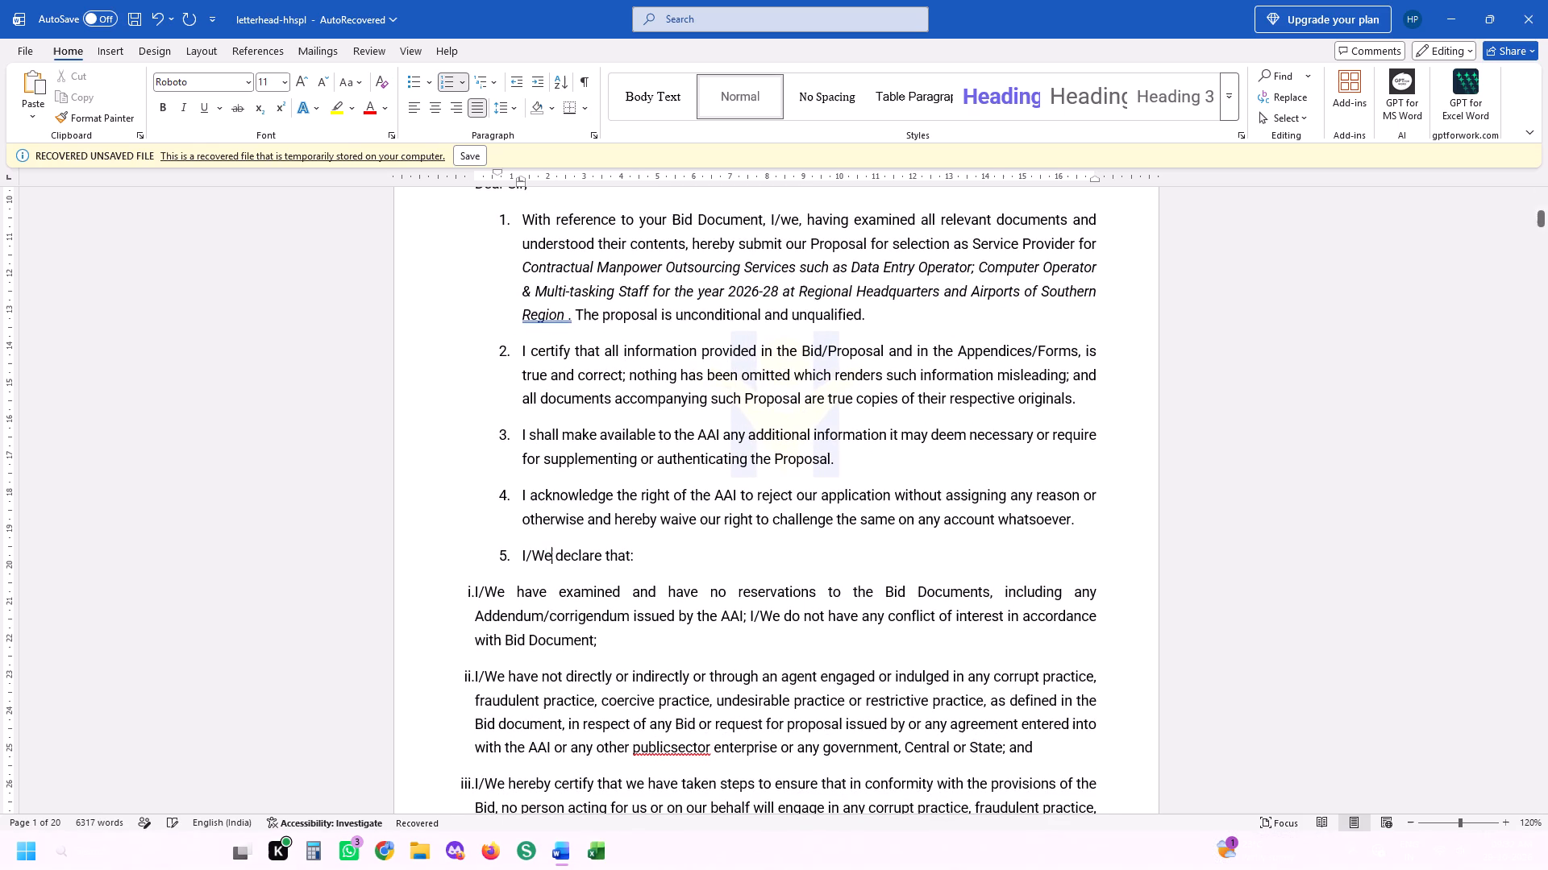
key("BackSpace")
key("BackSpace")
key("BackSpace")
Change "I/We" to "I" at the start of declarations i, ii and iii under clause 5.
scroll(561, 536, "down", 5)
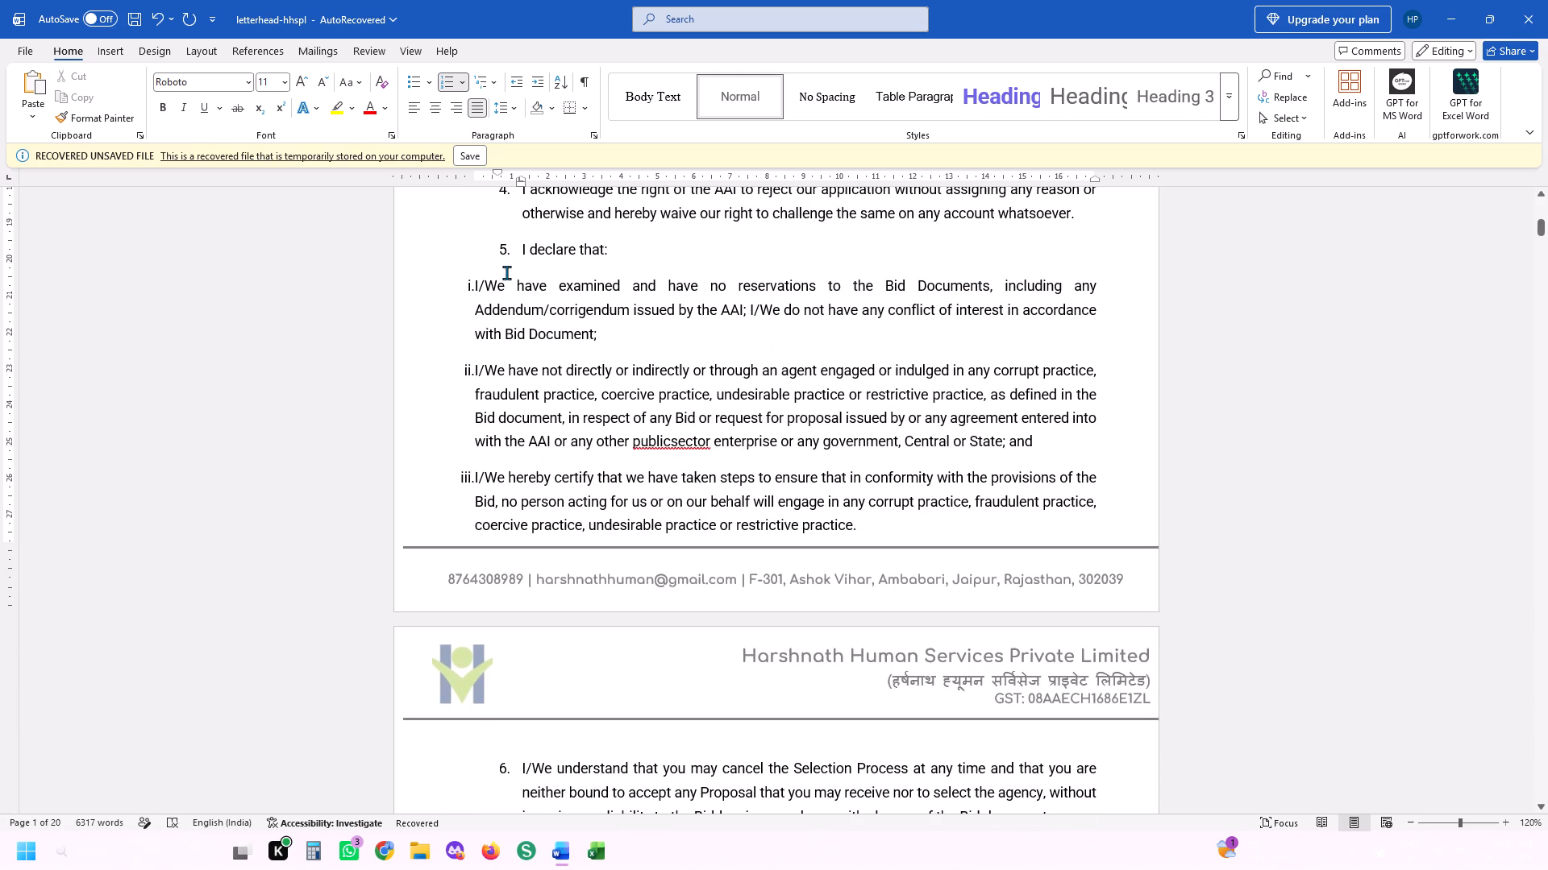
left_click(506, 272)
key("BackSpace")
key("BackSpace")
key("BackSpace")
left_click(506, 373)
key("BackSpace")
key("BackSpace")
key("BackSpace")
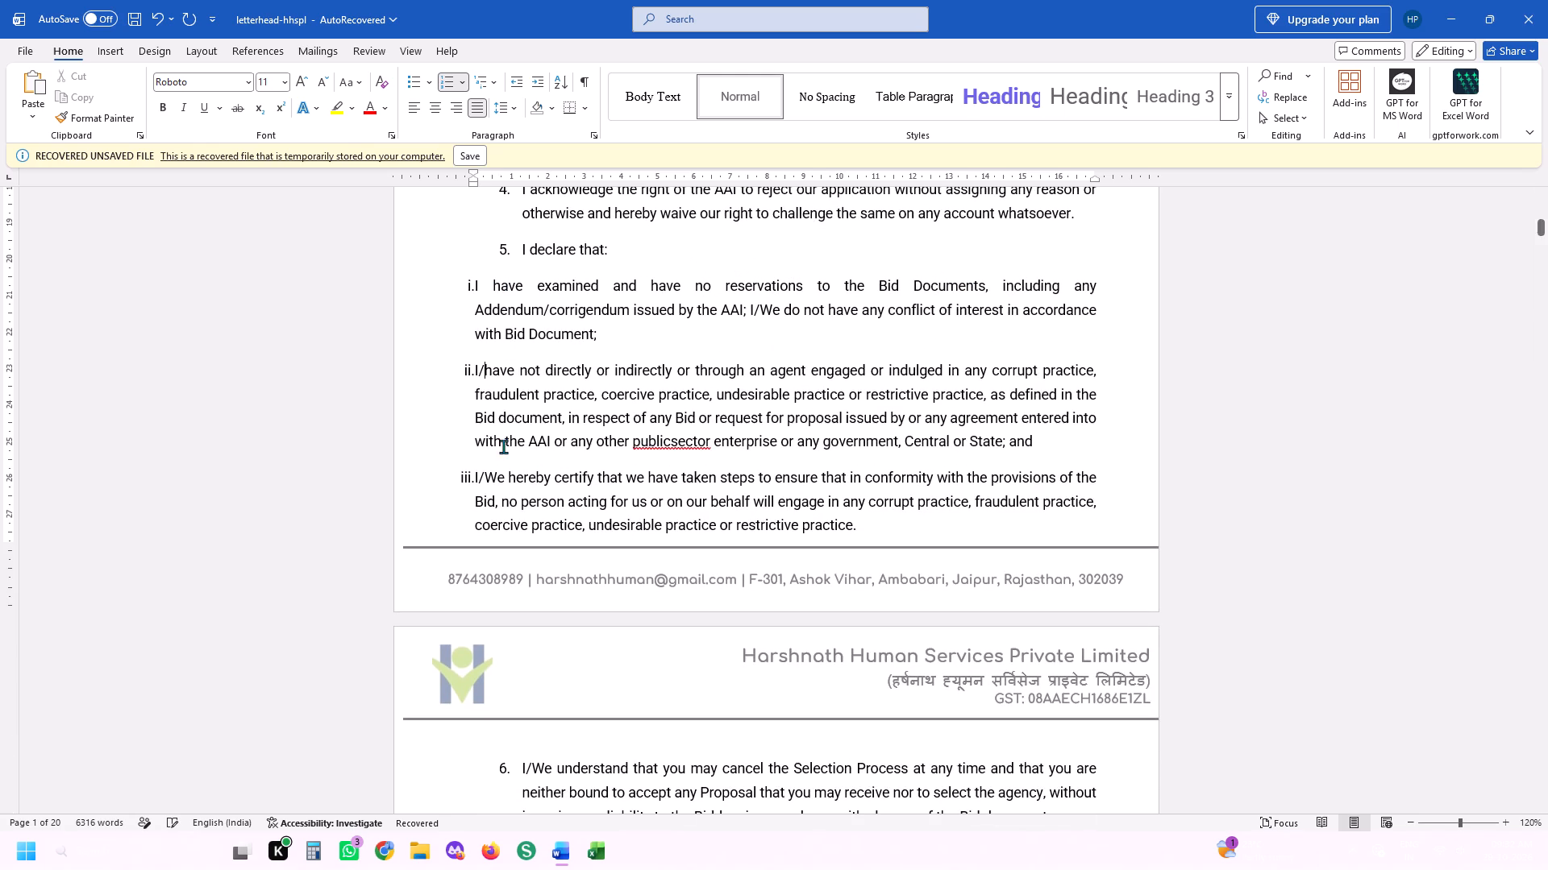
key("BackSpace")
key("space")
left_click(503, 474)
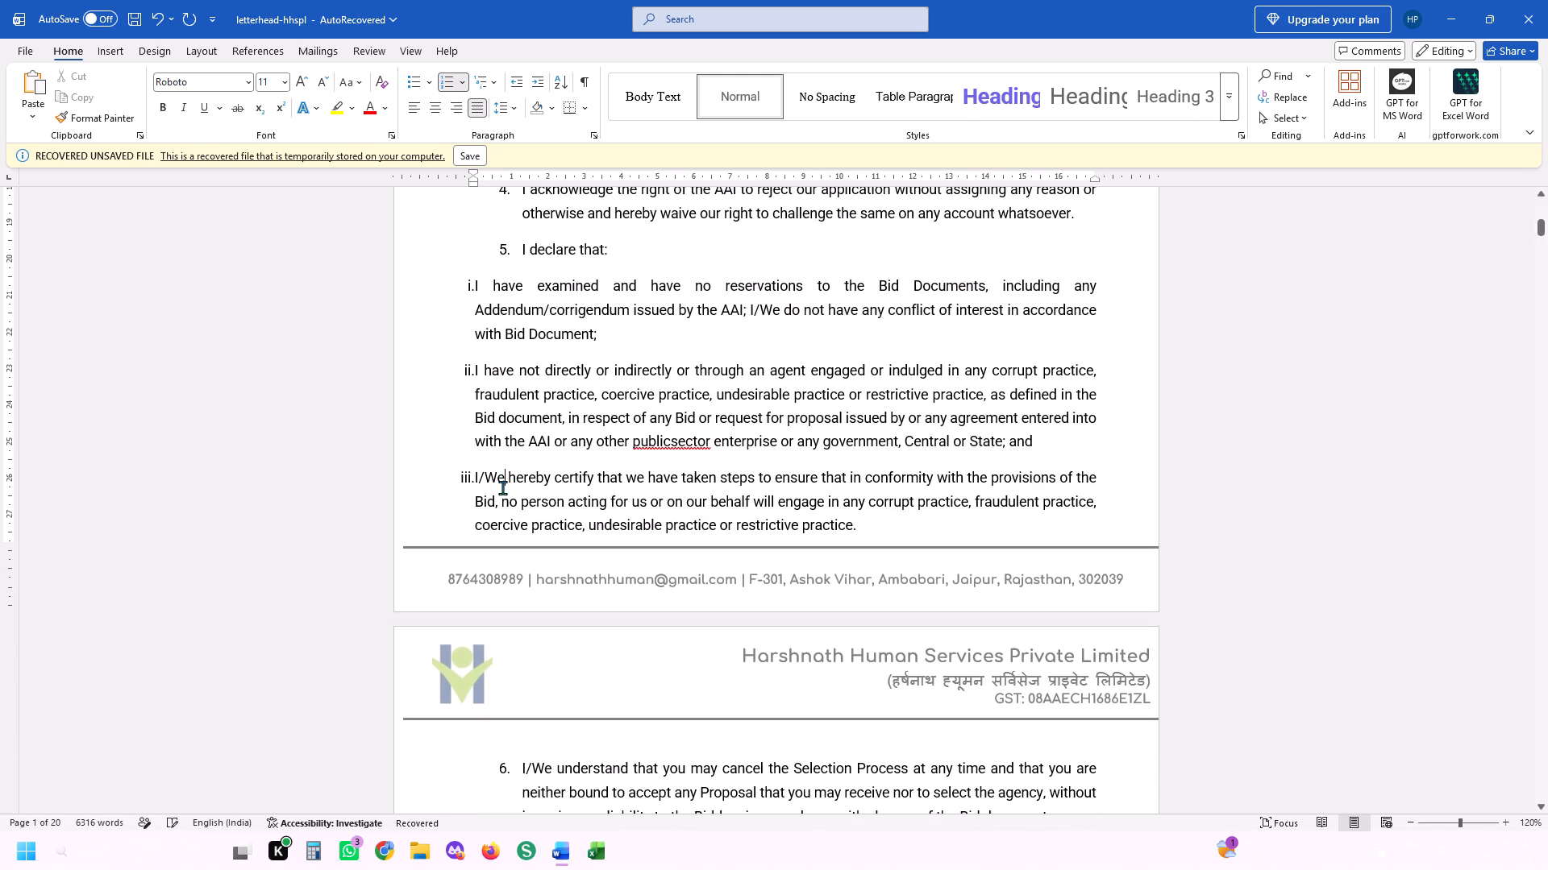
key("BackSpace")
key("BackSpace")
key("BackSpace")
Change "I/We" to "I" at the start of clauses 6 and 7 on the second page.
scroll(504, 487, "down", 6)
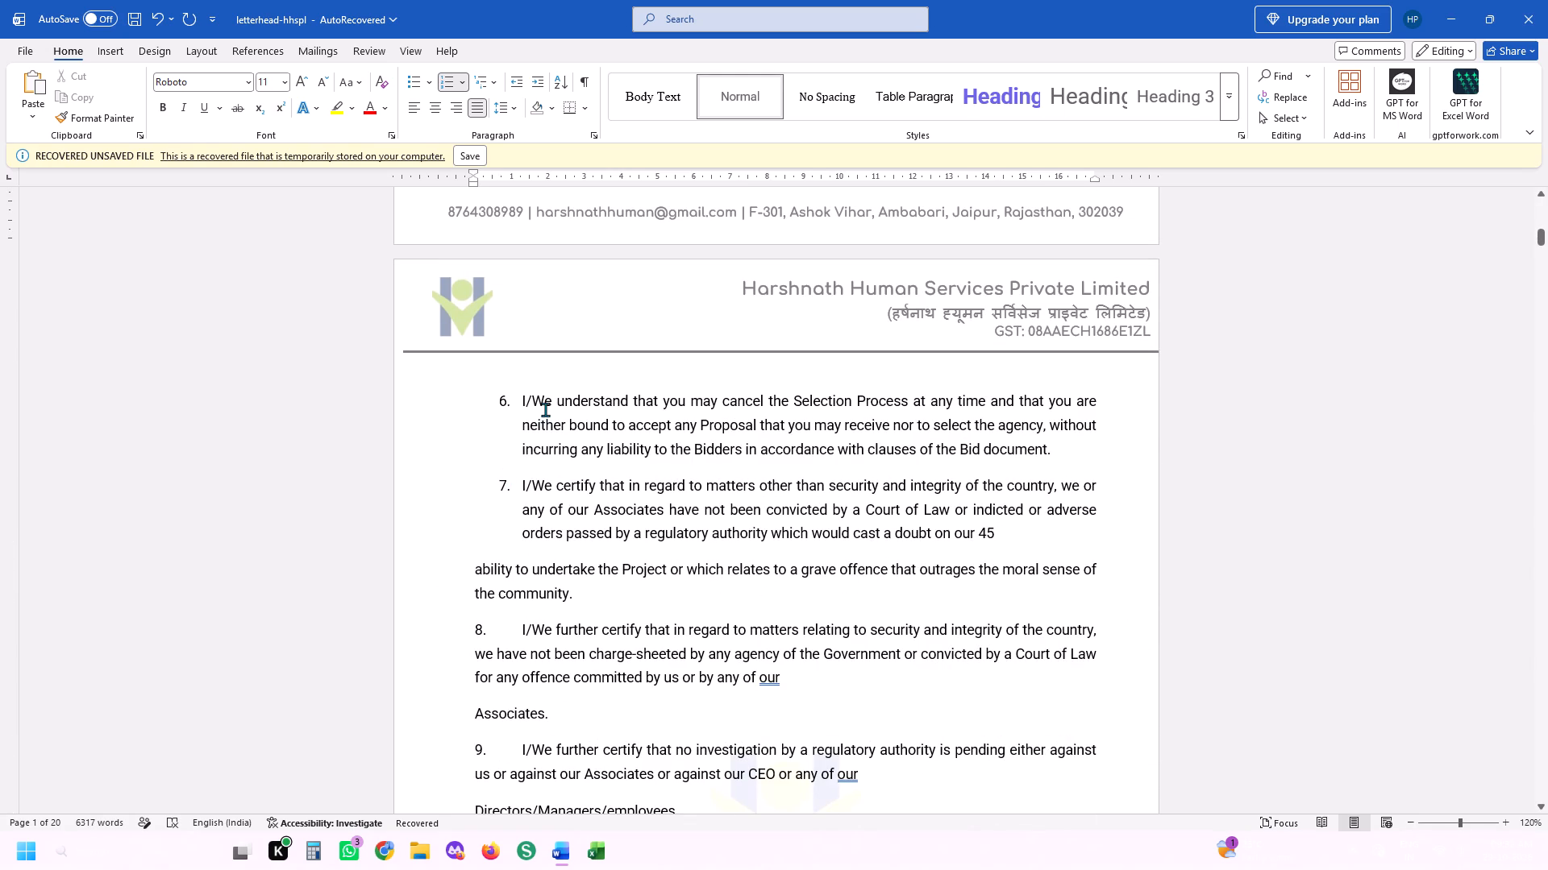
left_click(556, 400)
key("Left")
key("BackSpace")
key("BackSpace")
key("BackSpace")
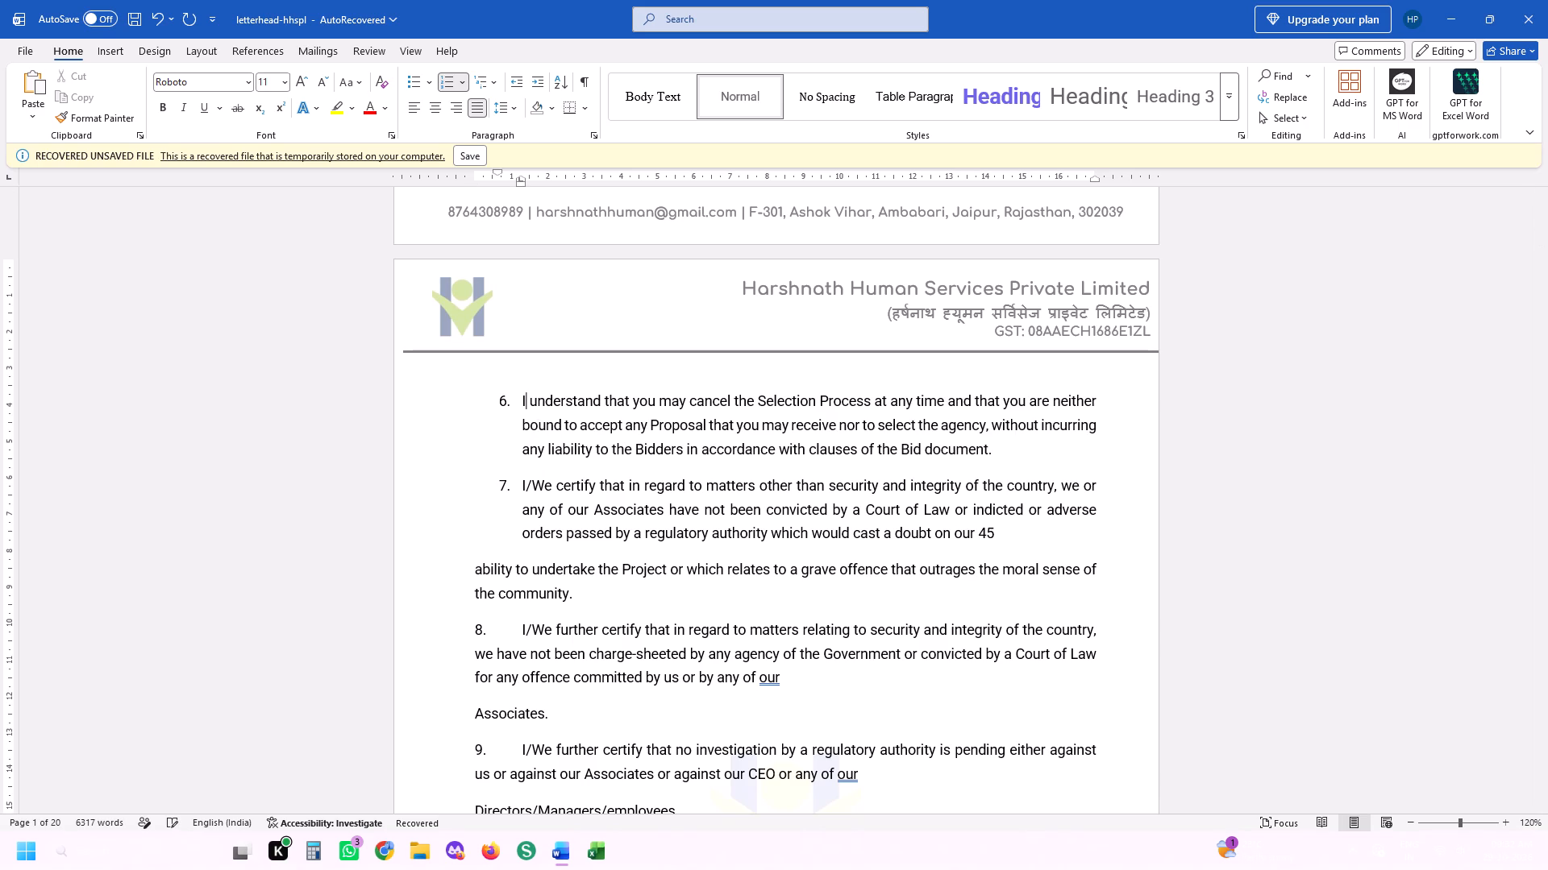
left_click(559, 483)
key("BackSpace")
key("BackSpace")
key("BackSpace")
key("BackSpace")
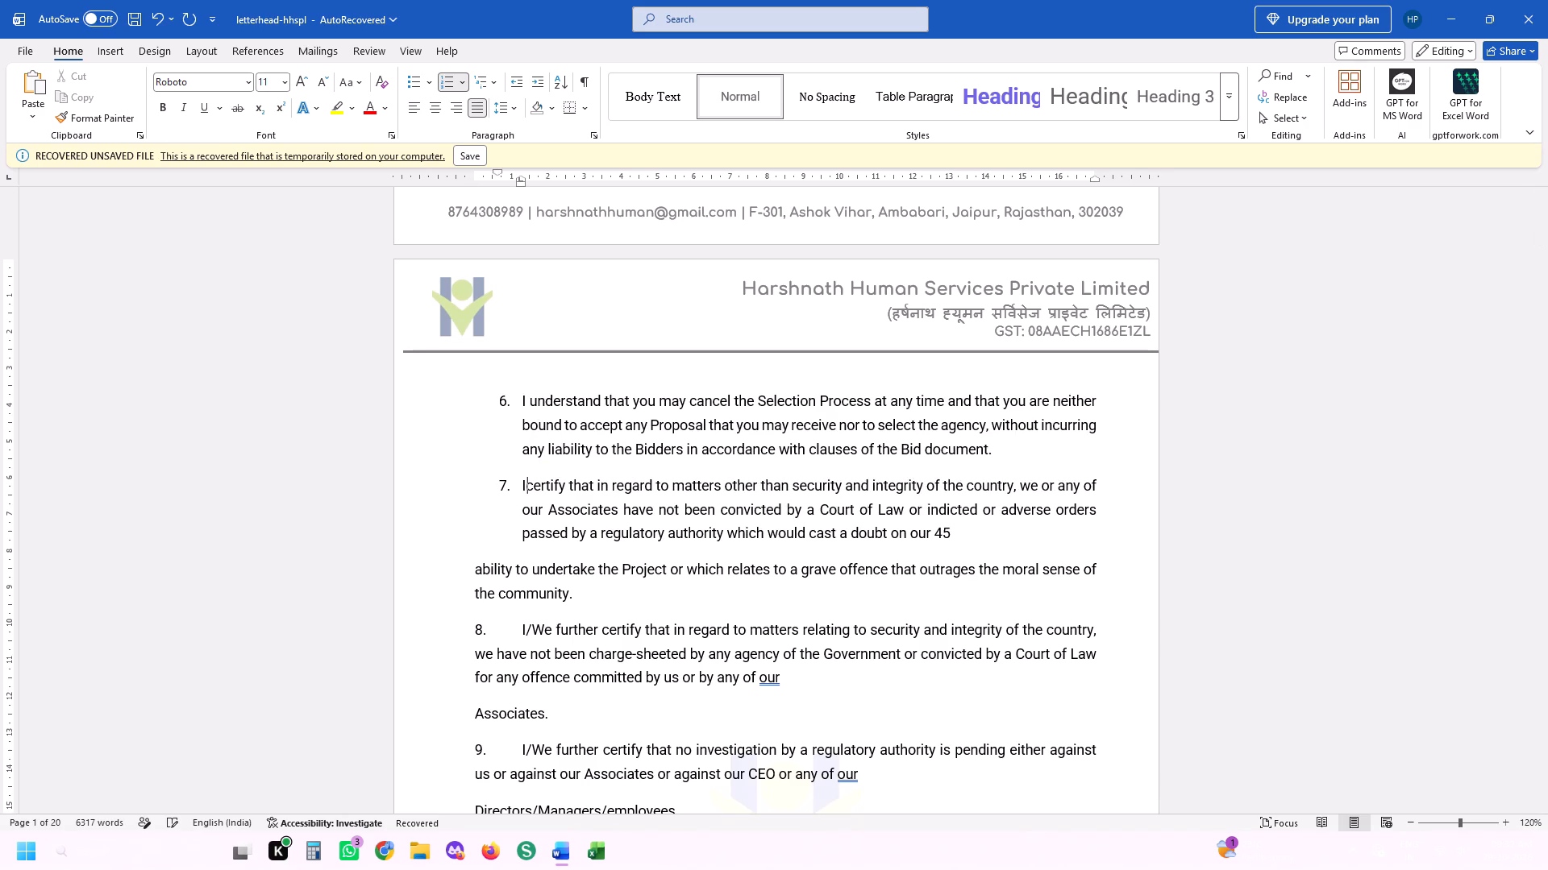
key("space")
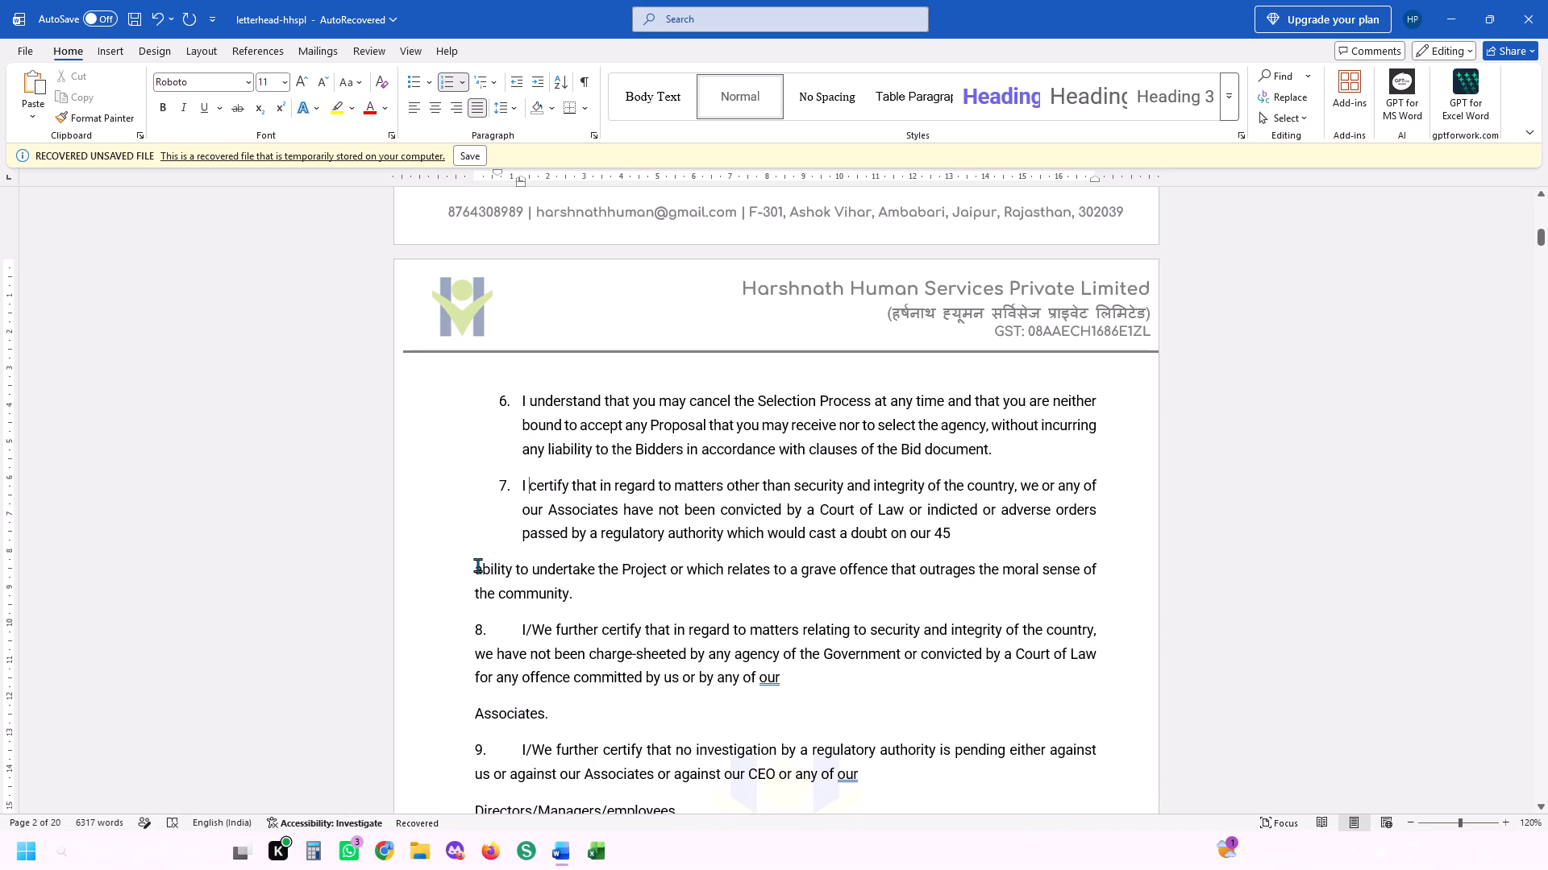
Join the separated paragraph starting "ability to undertake the Project" to the end of clause 7, separated by a space.
left_click(477, 565)
key("BackSpace")
key("BackSpace")
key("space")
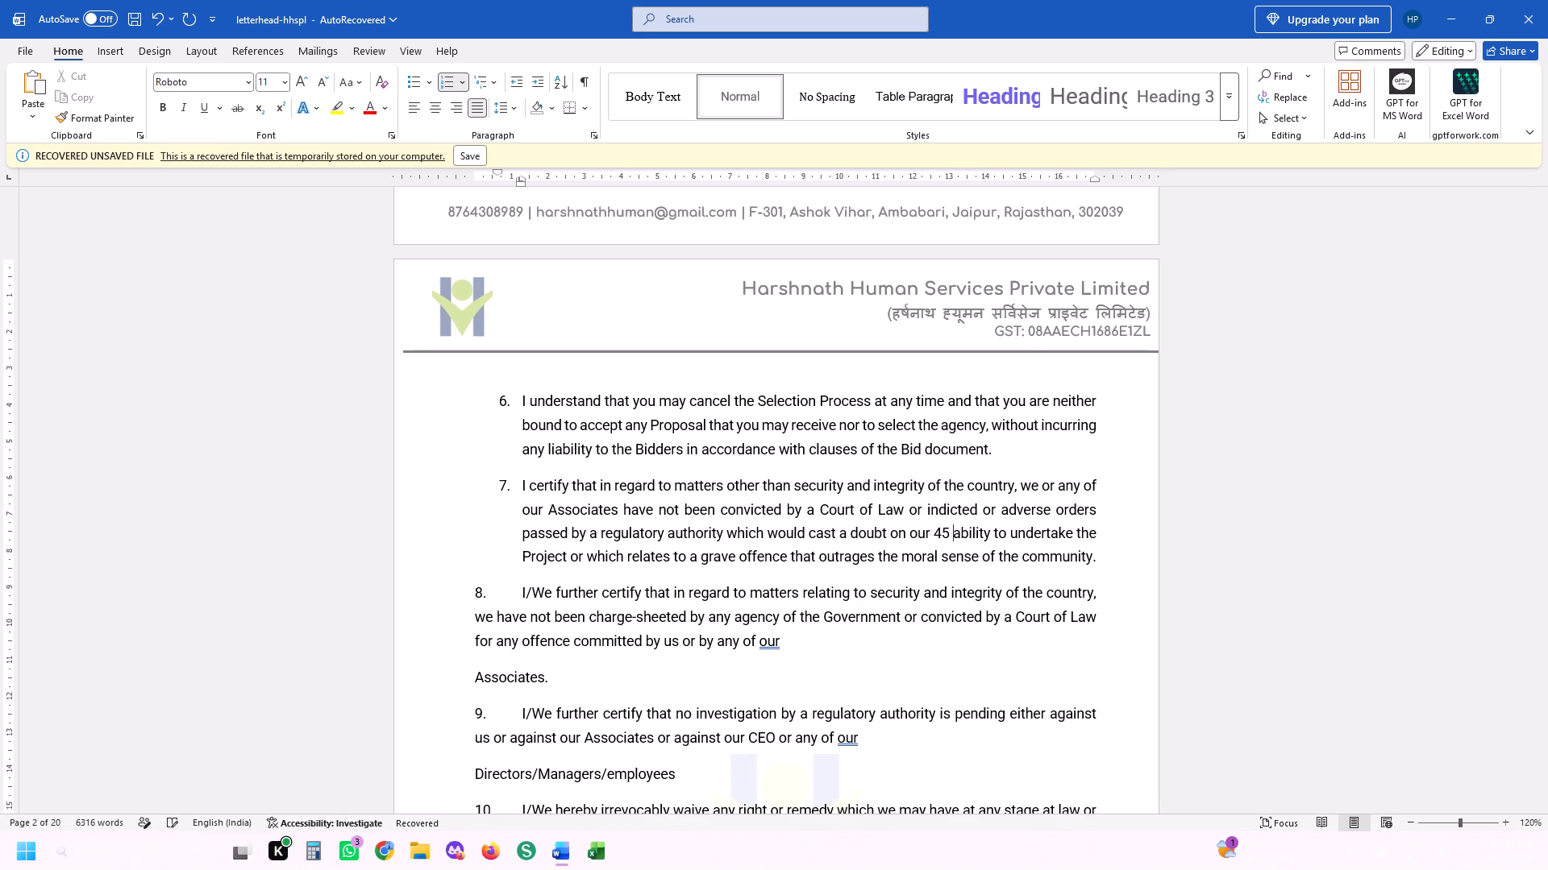
Change "I/We" to "I" at the start of clause 8.
scroll(489, 557, "down", 3)
left_click(554, 400)
key("BackSpace")
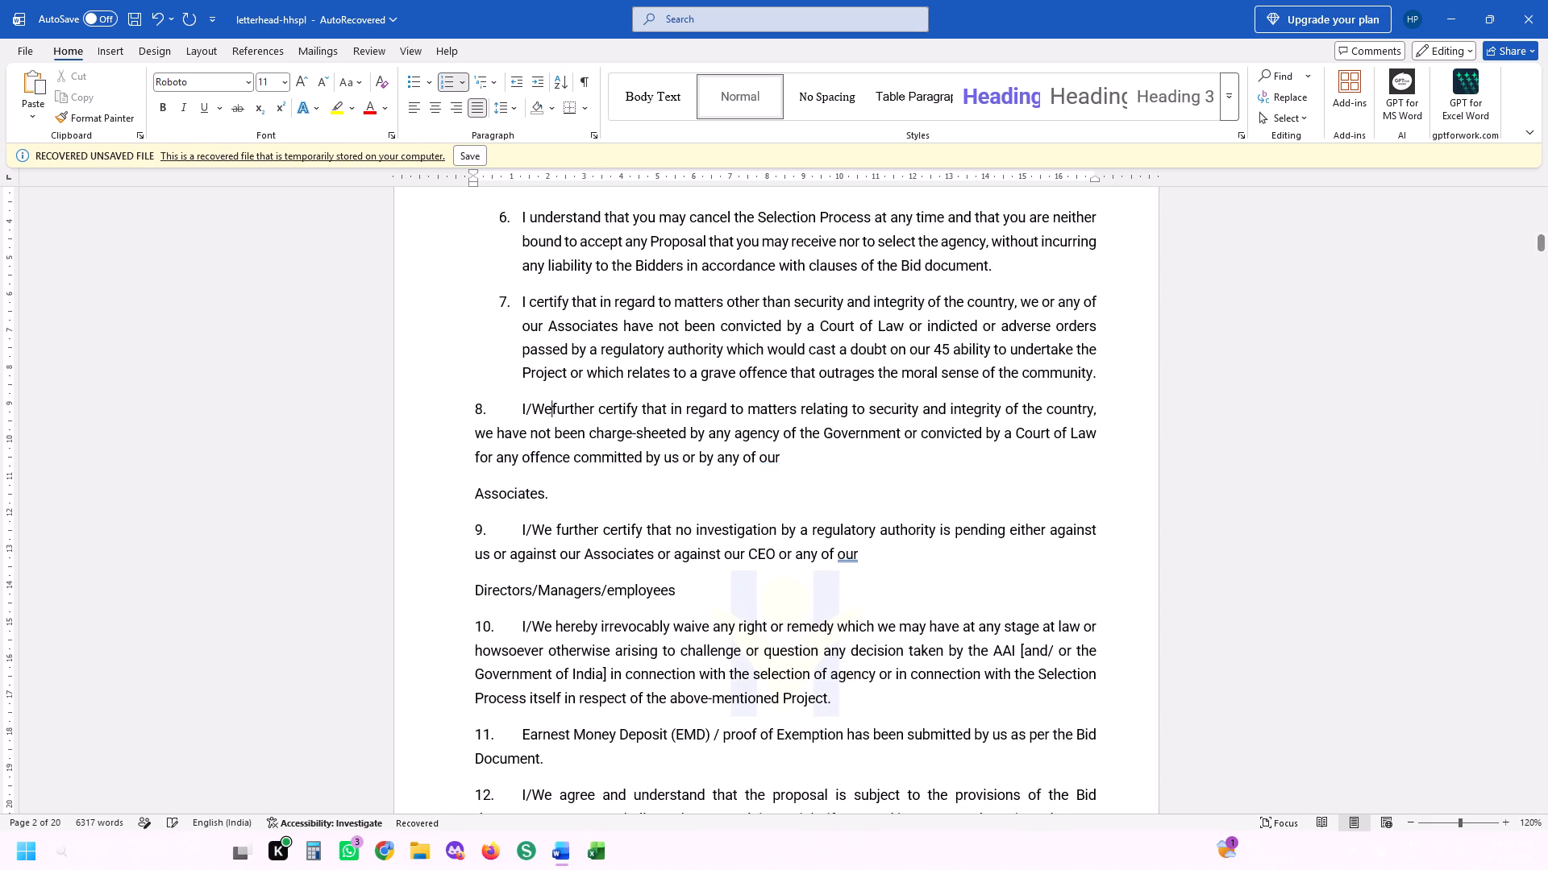
key("BackSpace")
key("BackSpace")
key("BackSpace")
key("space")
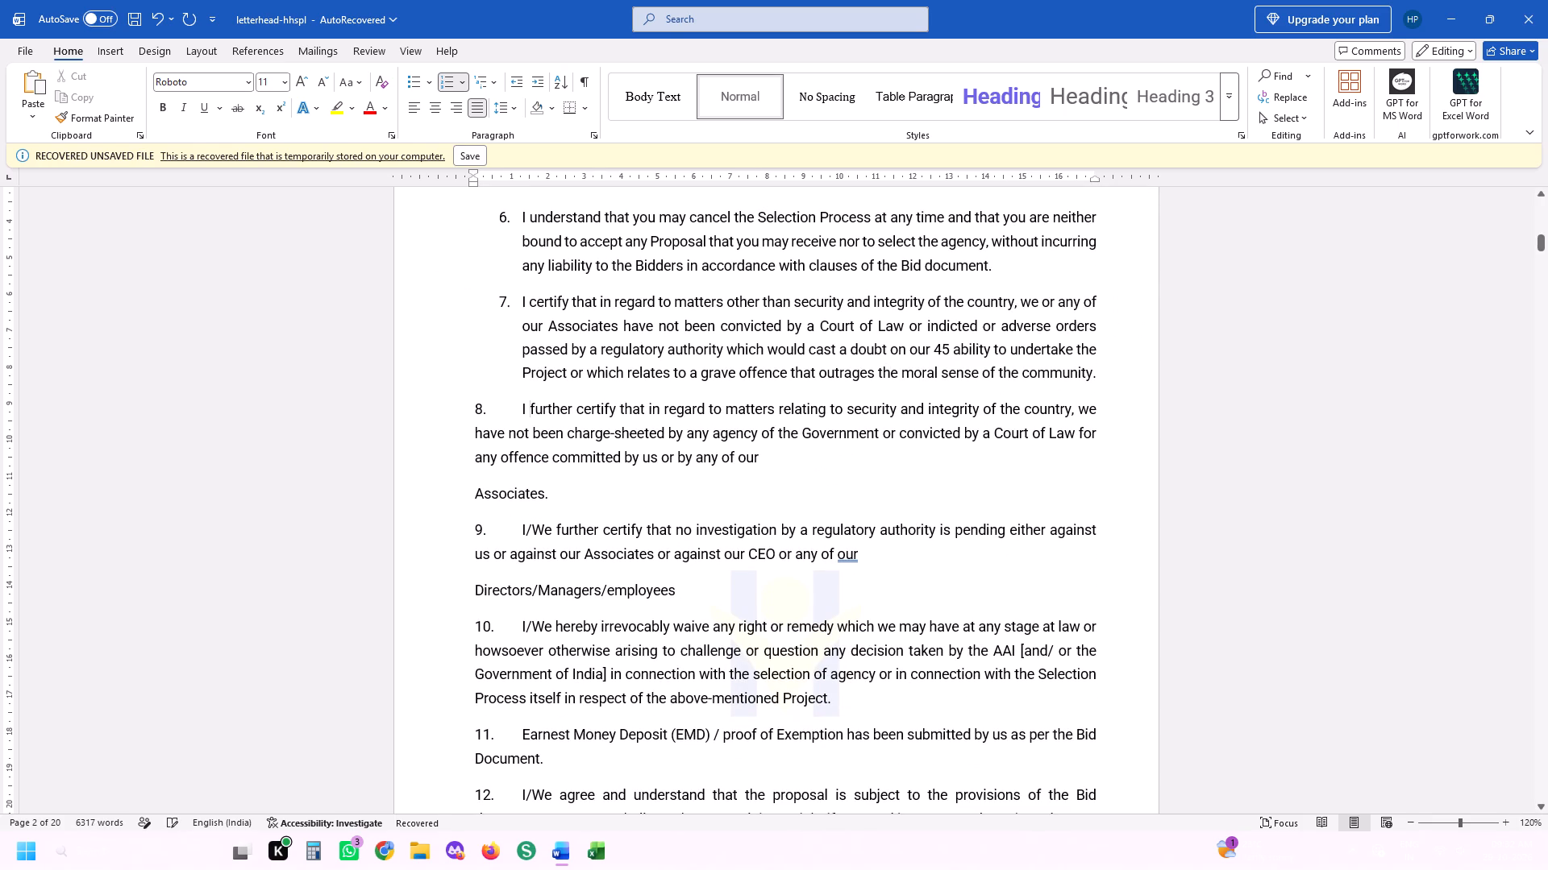
Join the stray line "Associates." to the end of clause 8, separated by a space.
left_click(471, 495)
key("BackSpace")
key("BackSpace")
double_click(851, 471)
key("Delete")
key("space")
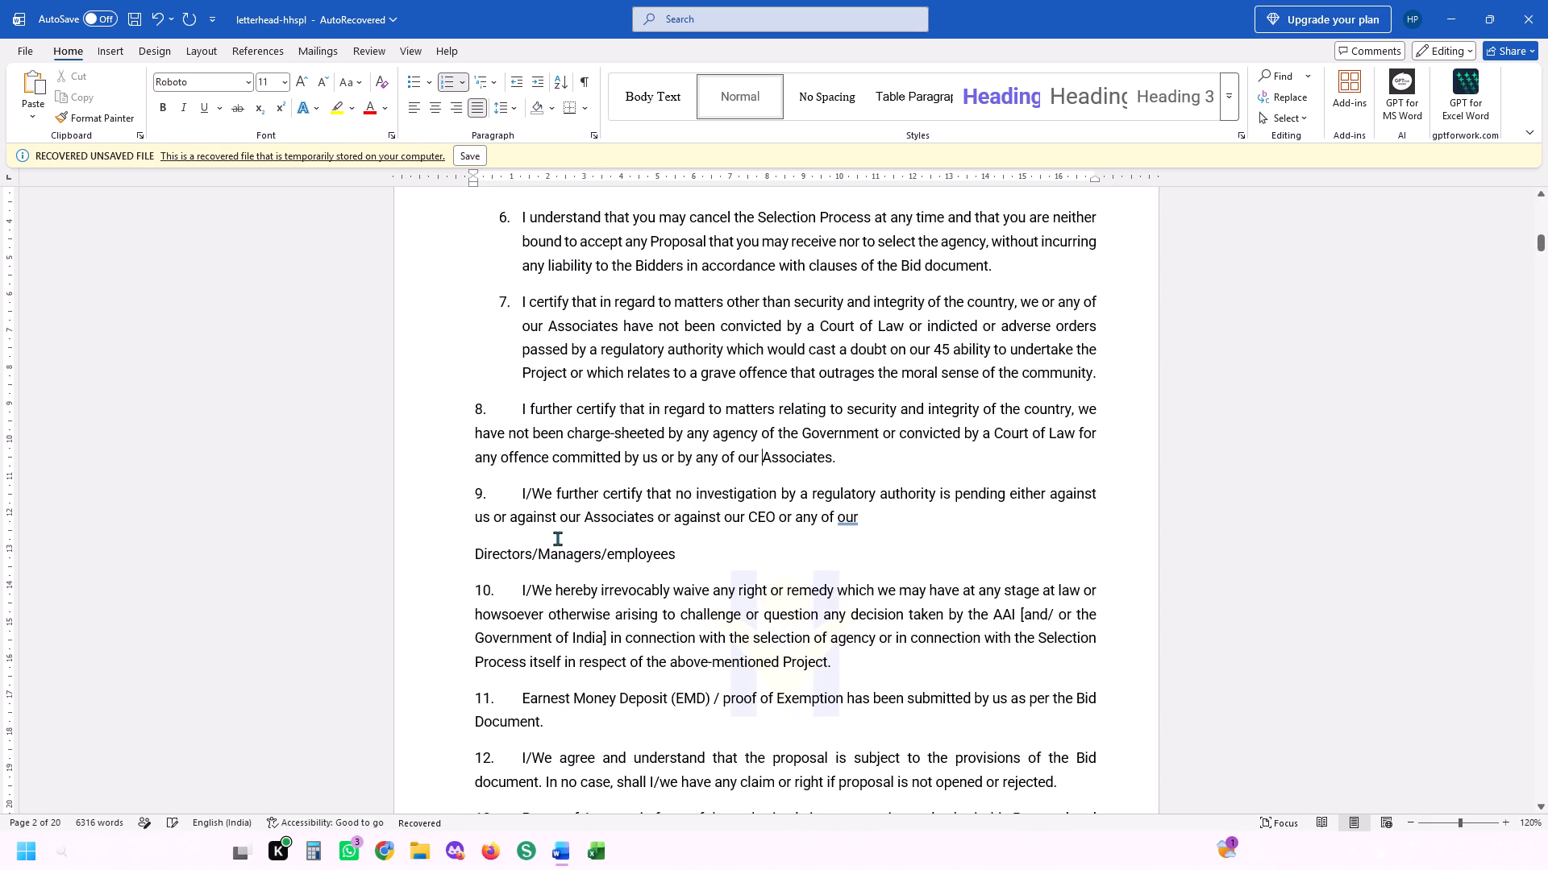
Join the stray line "Directors/Managers/employees" to the end of clause 9, separated by a space.
left_click(472, 554)
key("BackSpace")
key("BackSpace")
key("BackSpace")
double_click(918, 524)
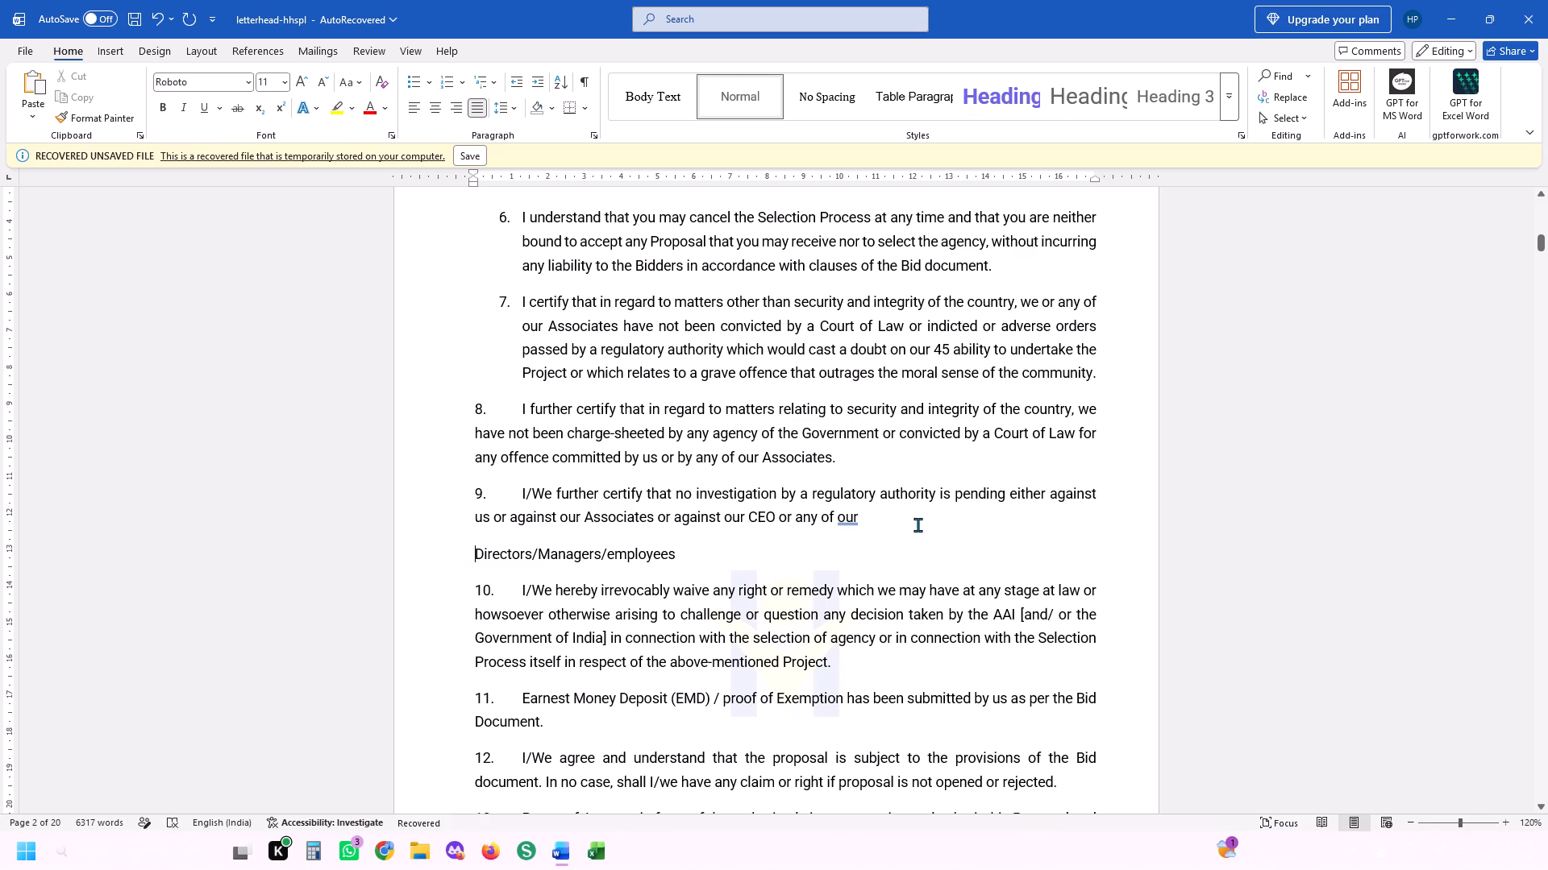
key("Delete")
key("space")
Change "I/We" to "I" at the start of clause 12.
scroll(743, 502, "down", 1)
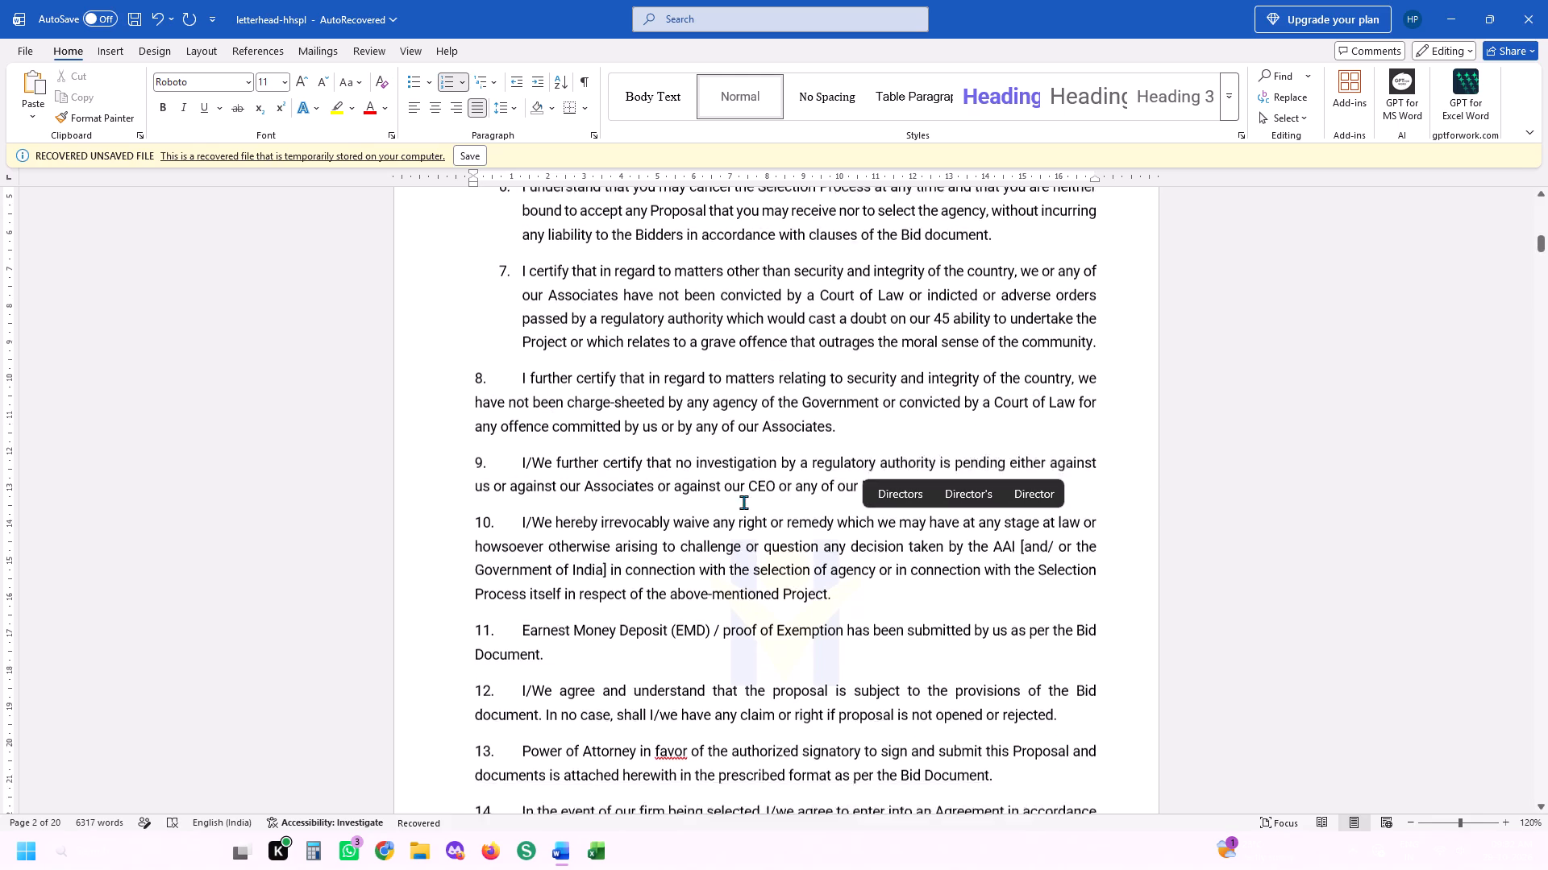
scroll(743, 502, "down", 2)
left_click(476, 499)
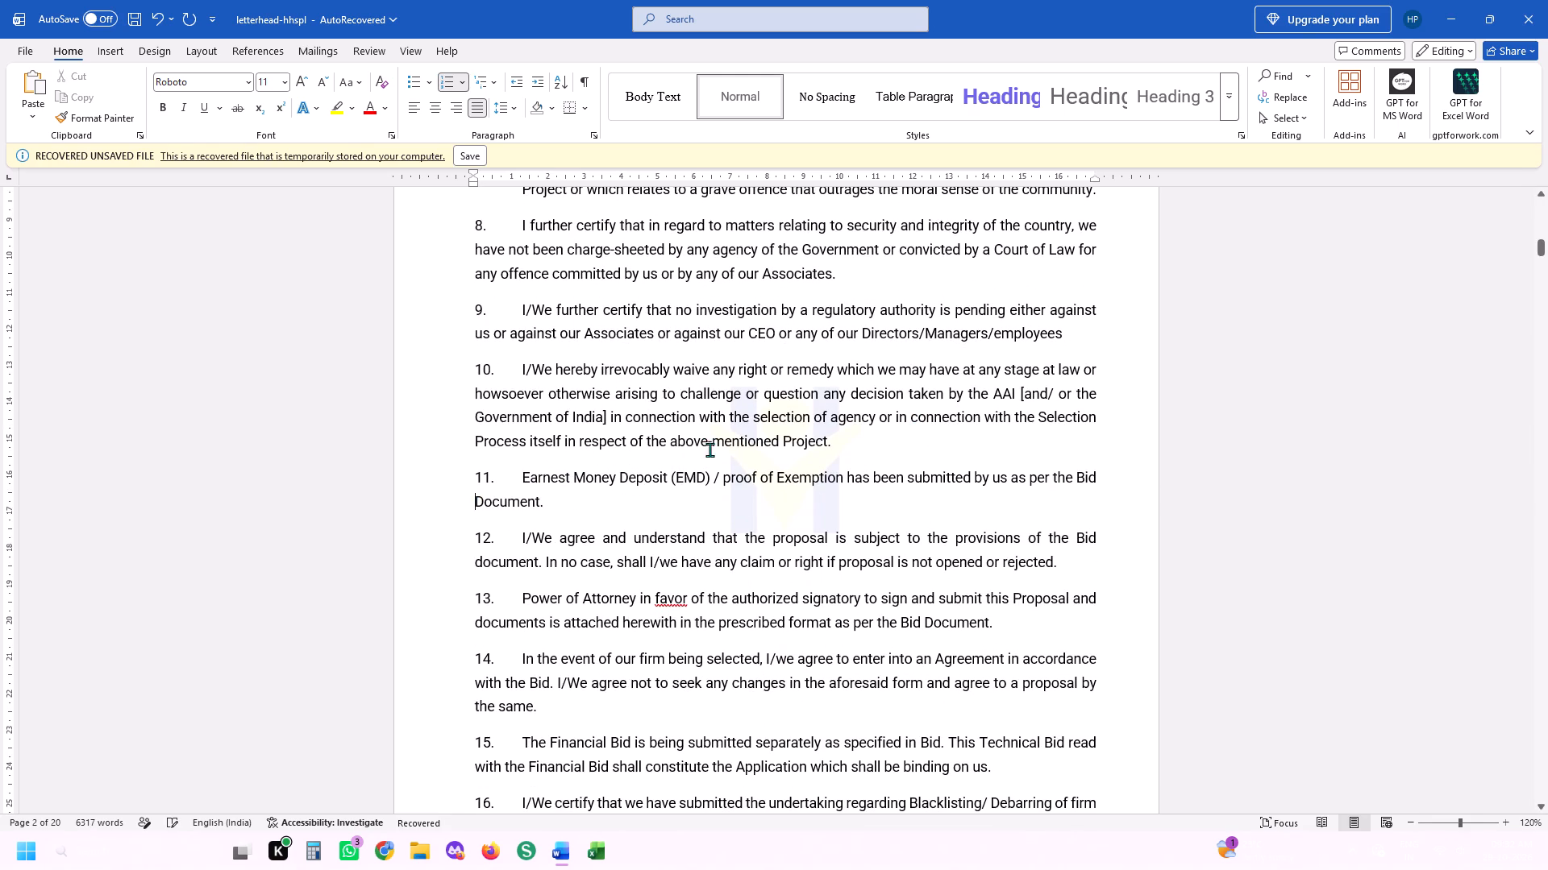
scroll(566, 512, "down", 4)
left_click(551, 300)
key("BackSpace")
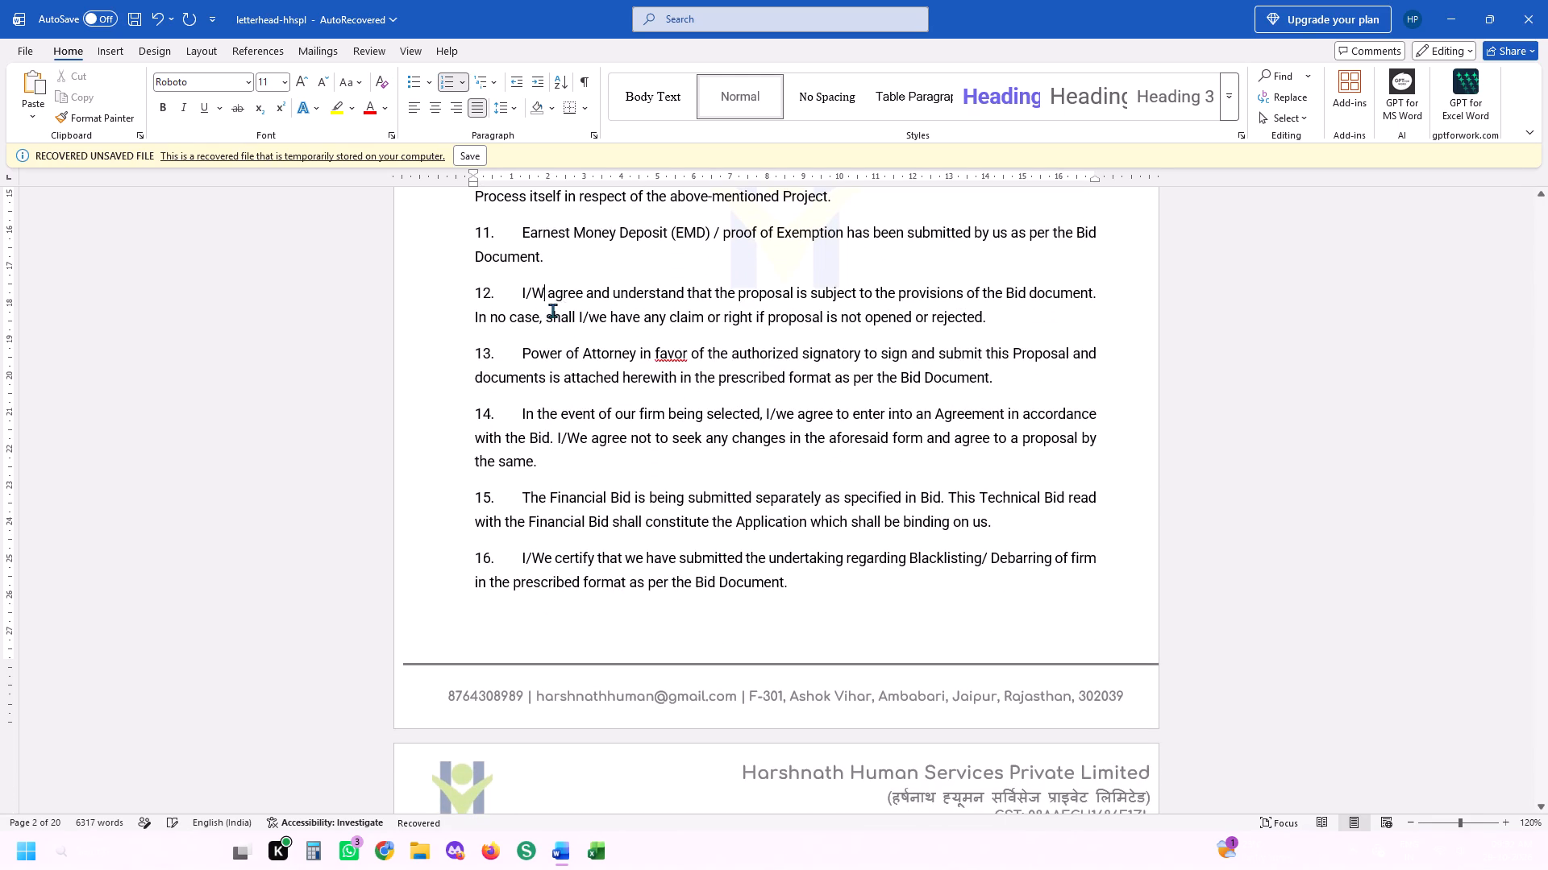
key("BackSpace")
key("BackSpace")
Change "I/We" to "I" at the start of clause 16.
scroll(560, 558, "down", 3)
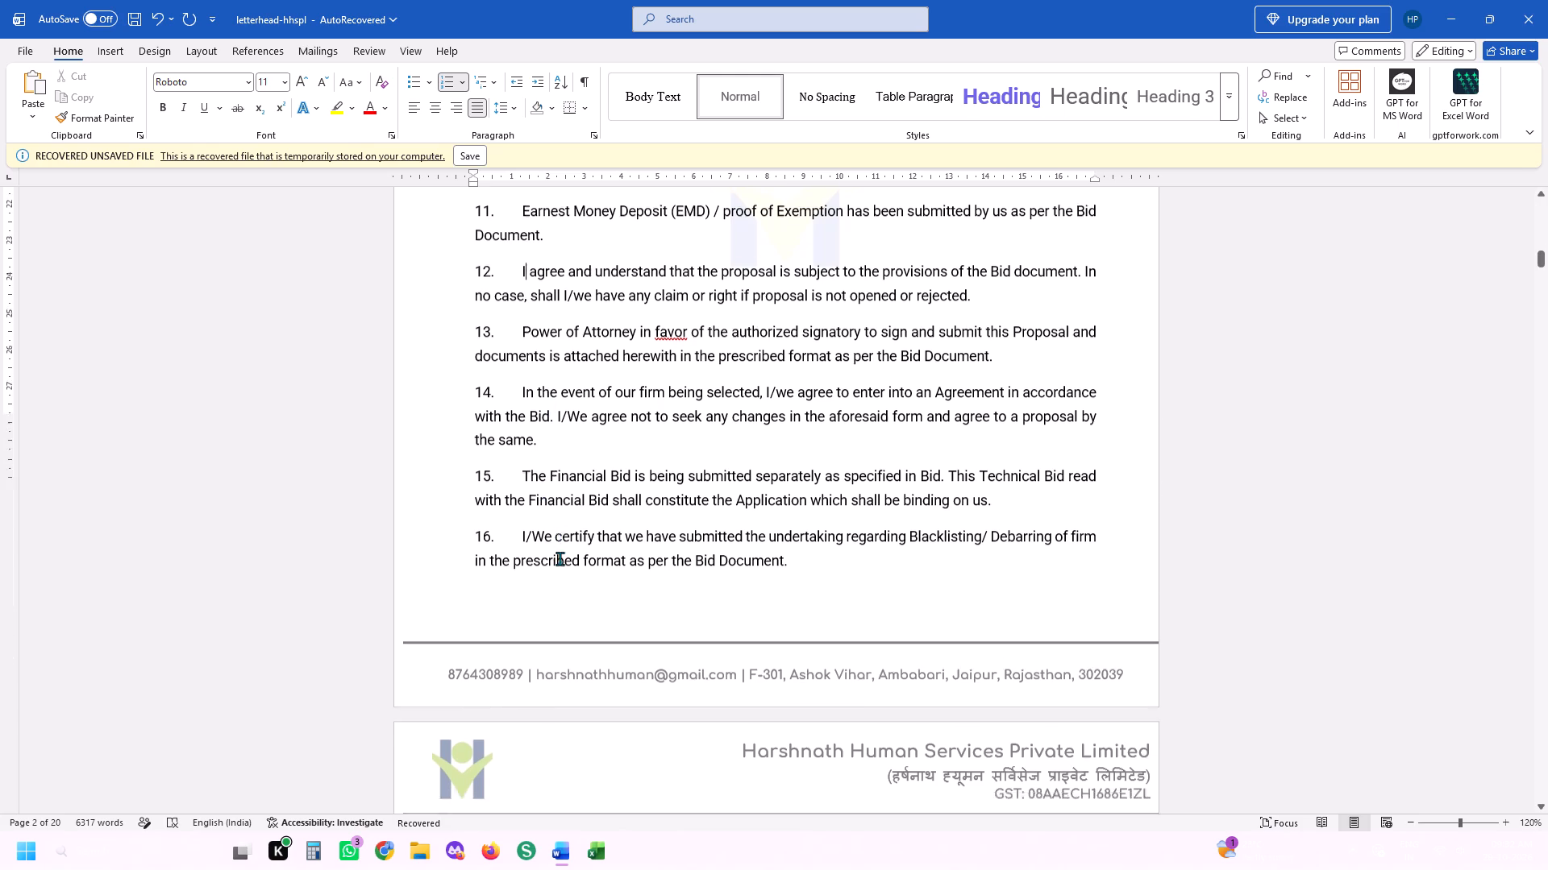
scroll(560, 558, "down", 4)
scroll(560, 558, "up", 3)
left_click(553, 321)
key("BackSpace")
key("BackSpace")
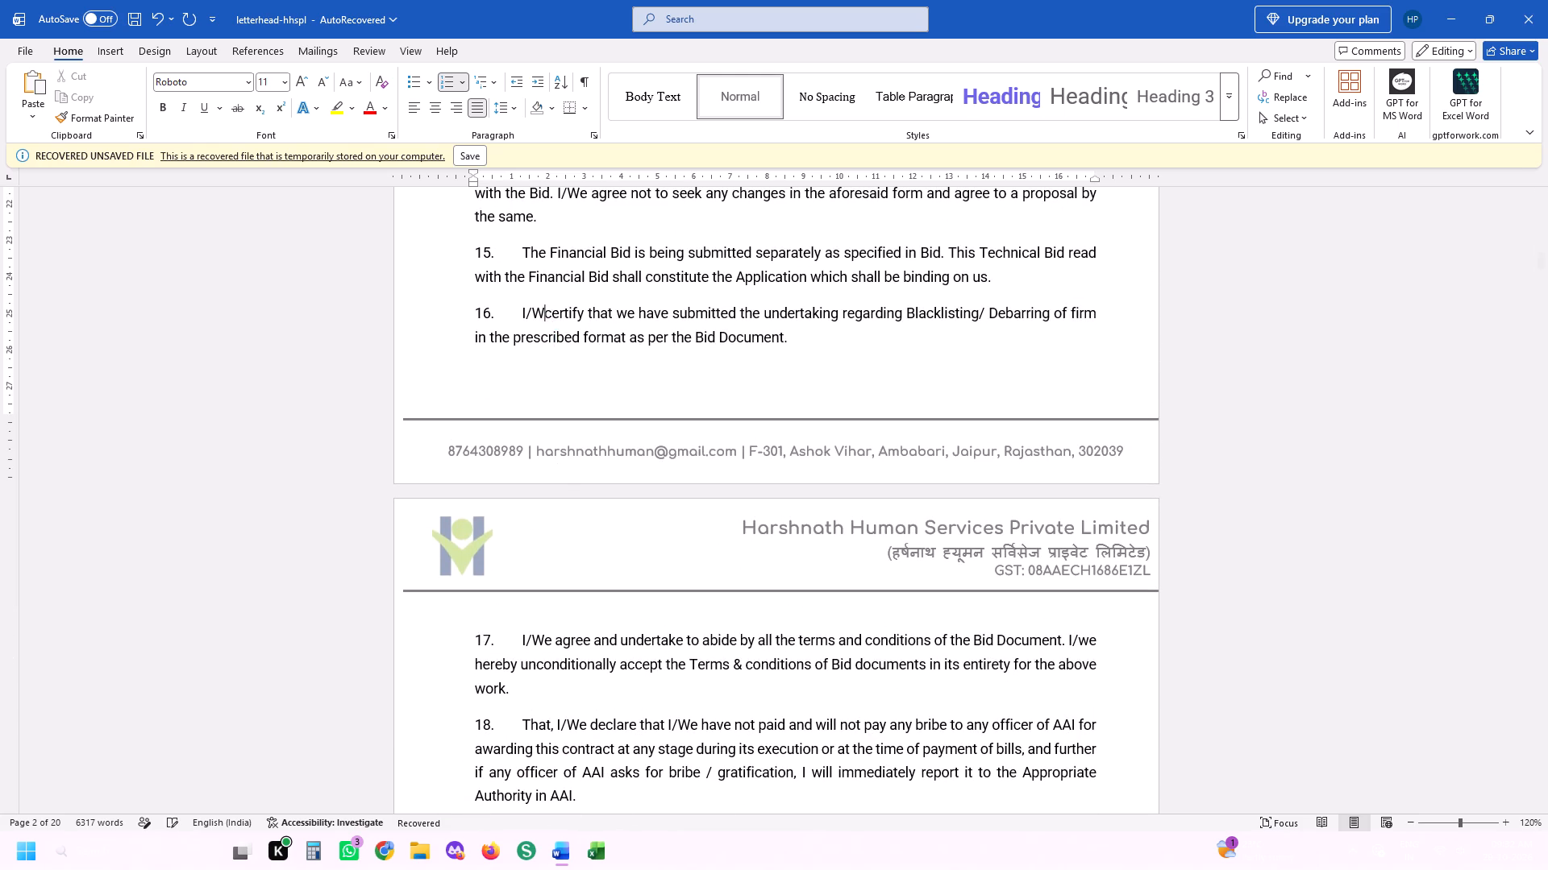
key("BackSpace")
key("BackSpace")
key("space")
Change "I/We" to "I" at the start of clause 17.
scroll(557, 477, "down", 3)
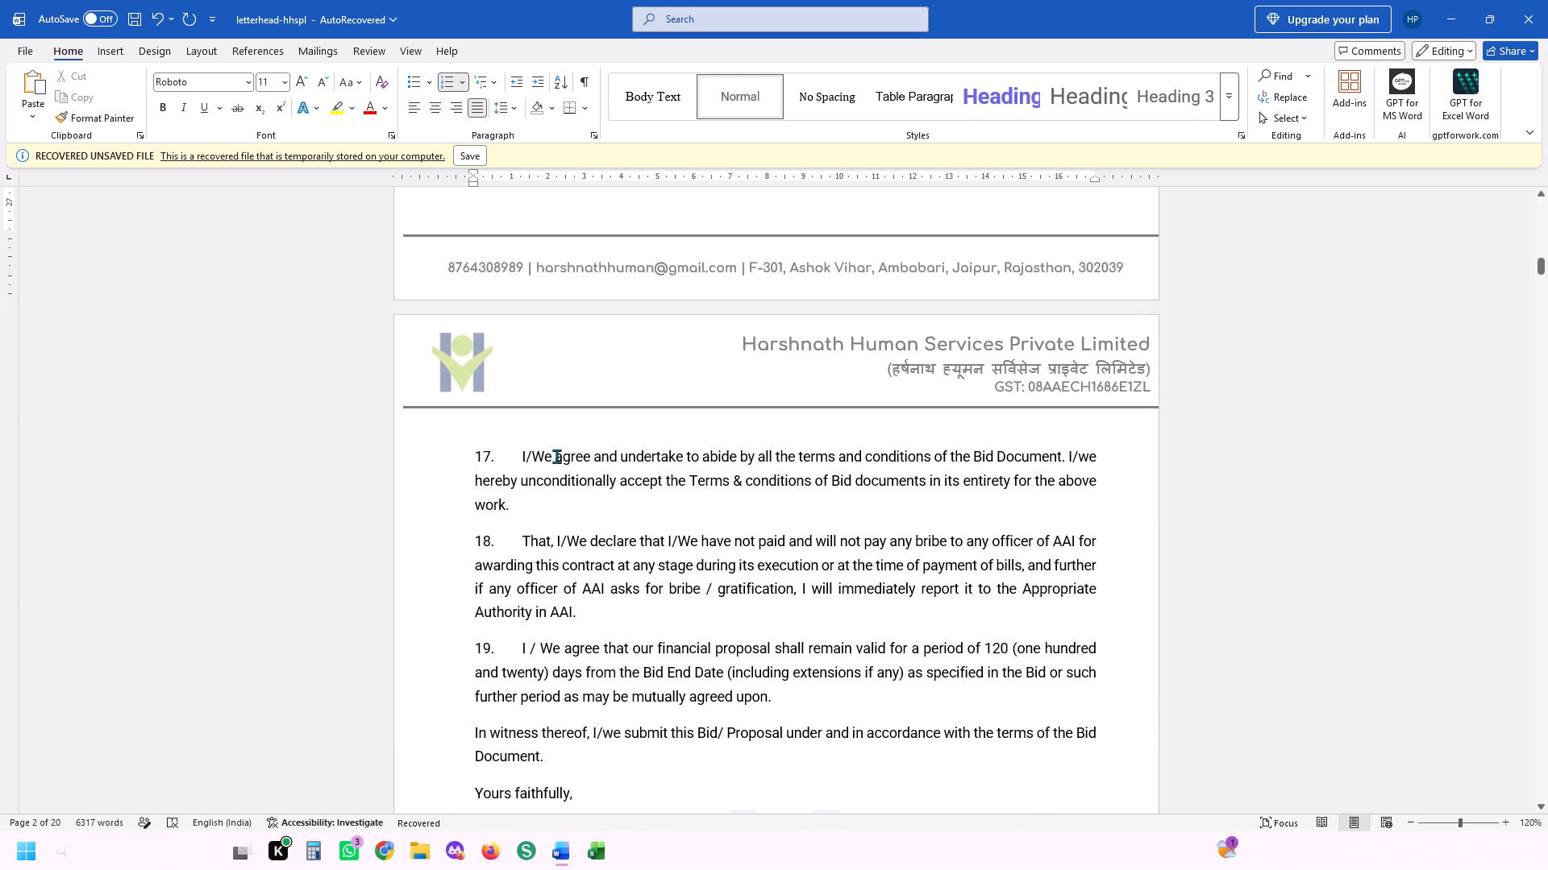
left_click(556, 456)
key("BackSpace")
key("BackSpace")
key("BackSpace")
key("BackSpace")
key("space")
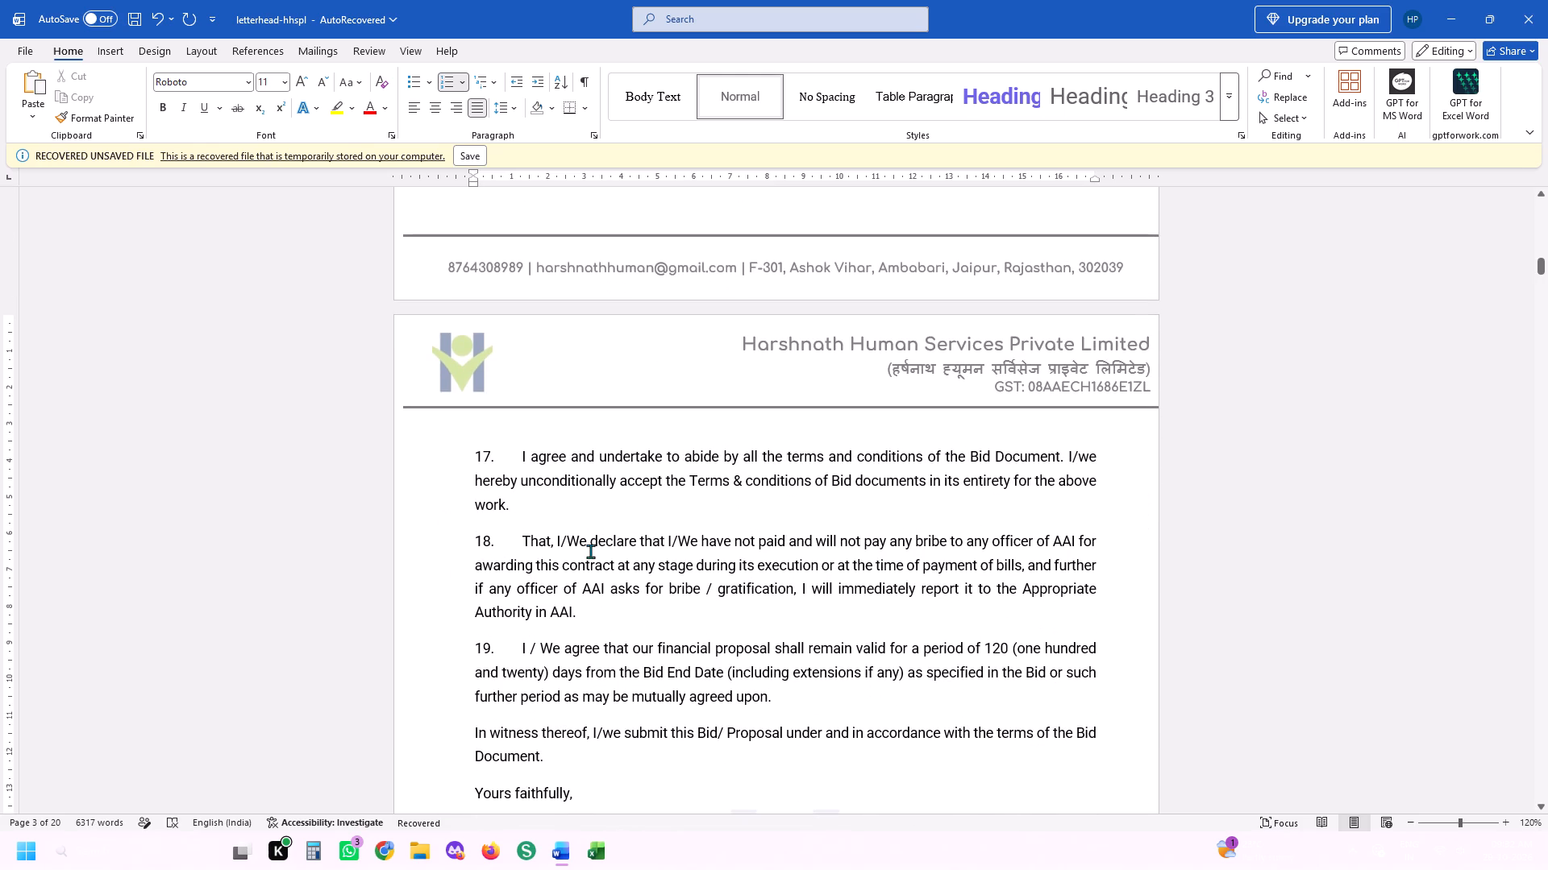
Change both occurrences of "I/We" to "I" in the opening line of clause 18.
left_click(582, 542)
key("BackSpace")
key("Right")
key("BackSpace")
key("BackSpace")
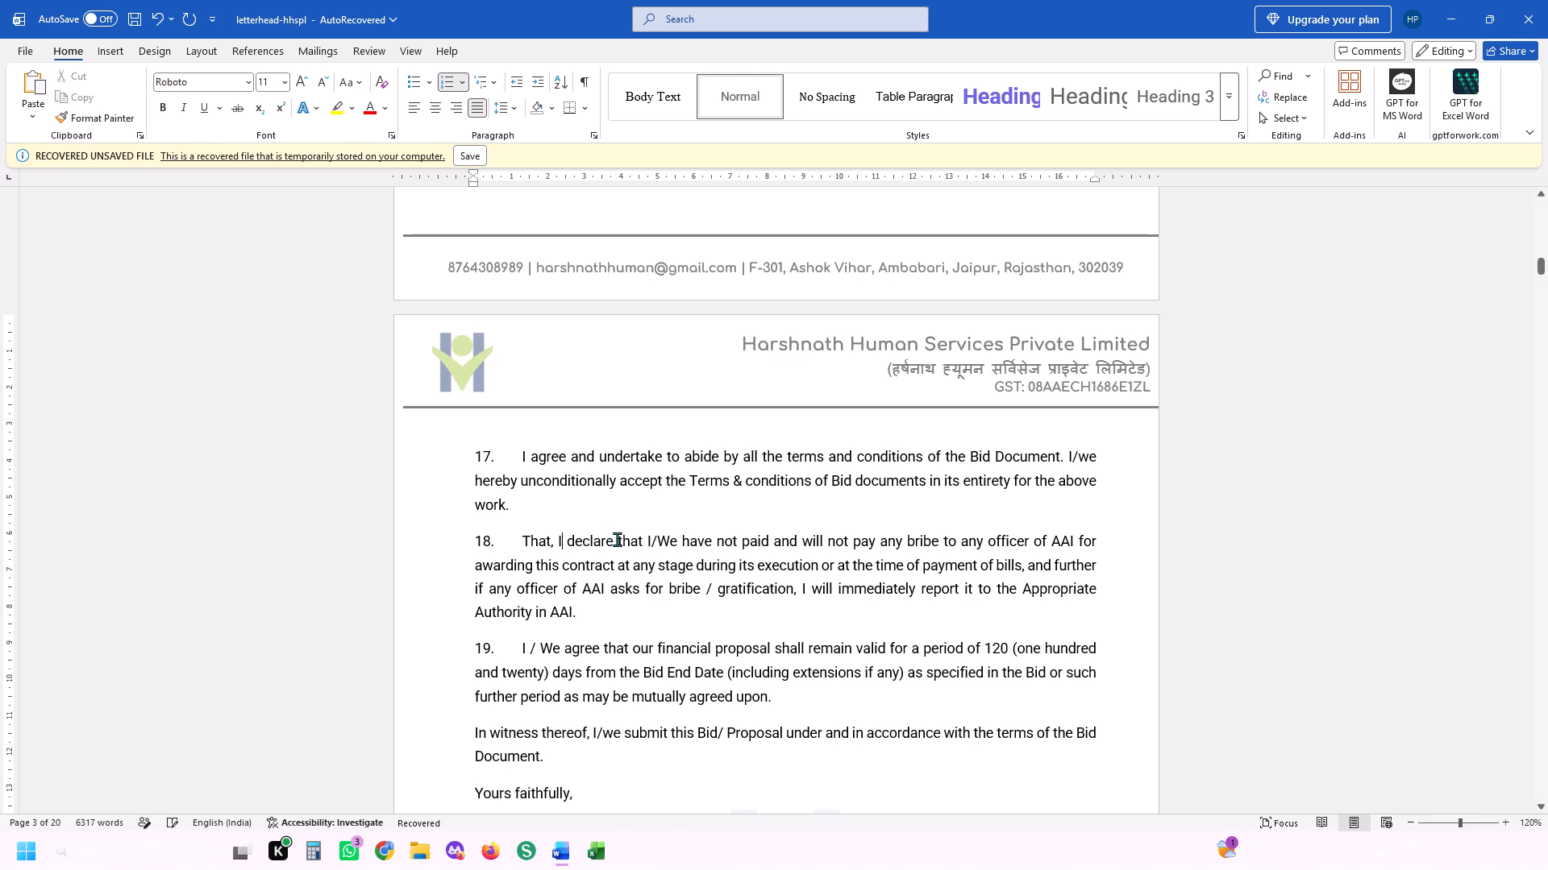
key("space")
key("BackSpace")
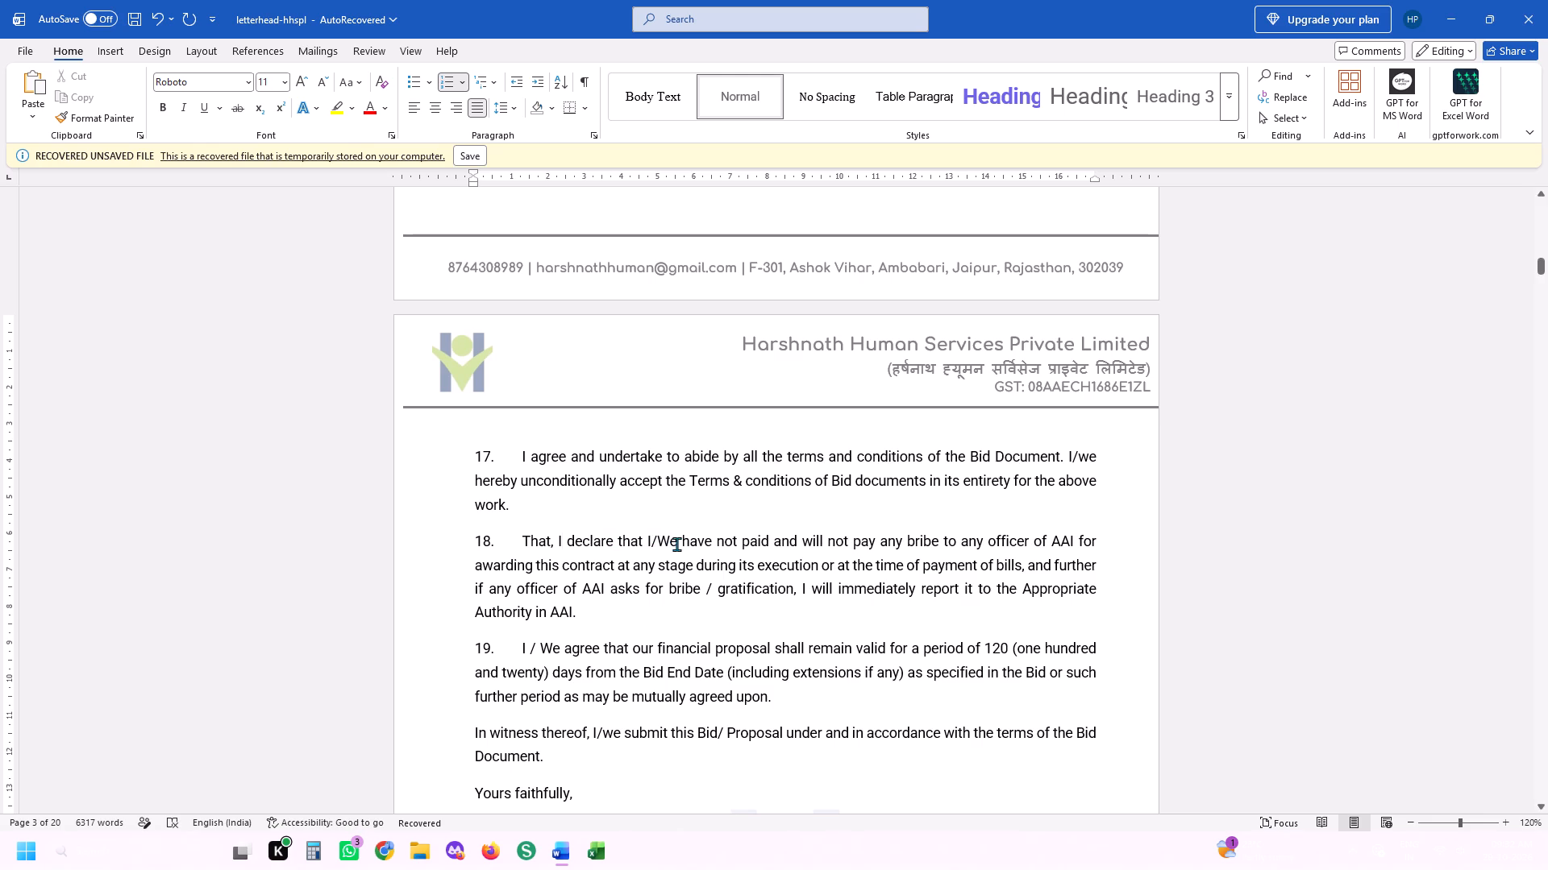
left_click(676, 544)
key("BackSpace")
key("BackSpace")
key("BackSpace")
Change "I / We" to "I" at the start of clause 19.
scroll(669, 549, "down", 3)
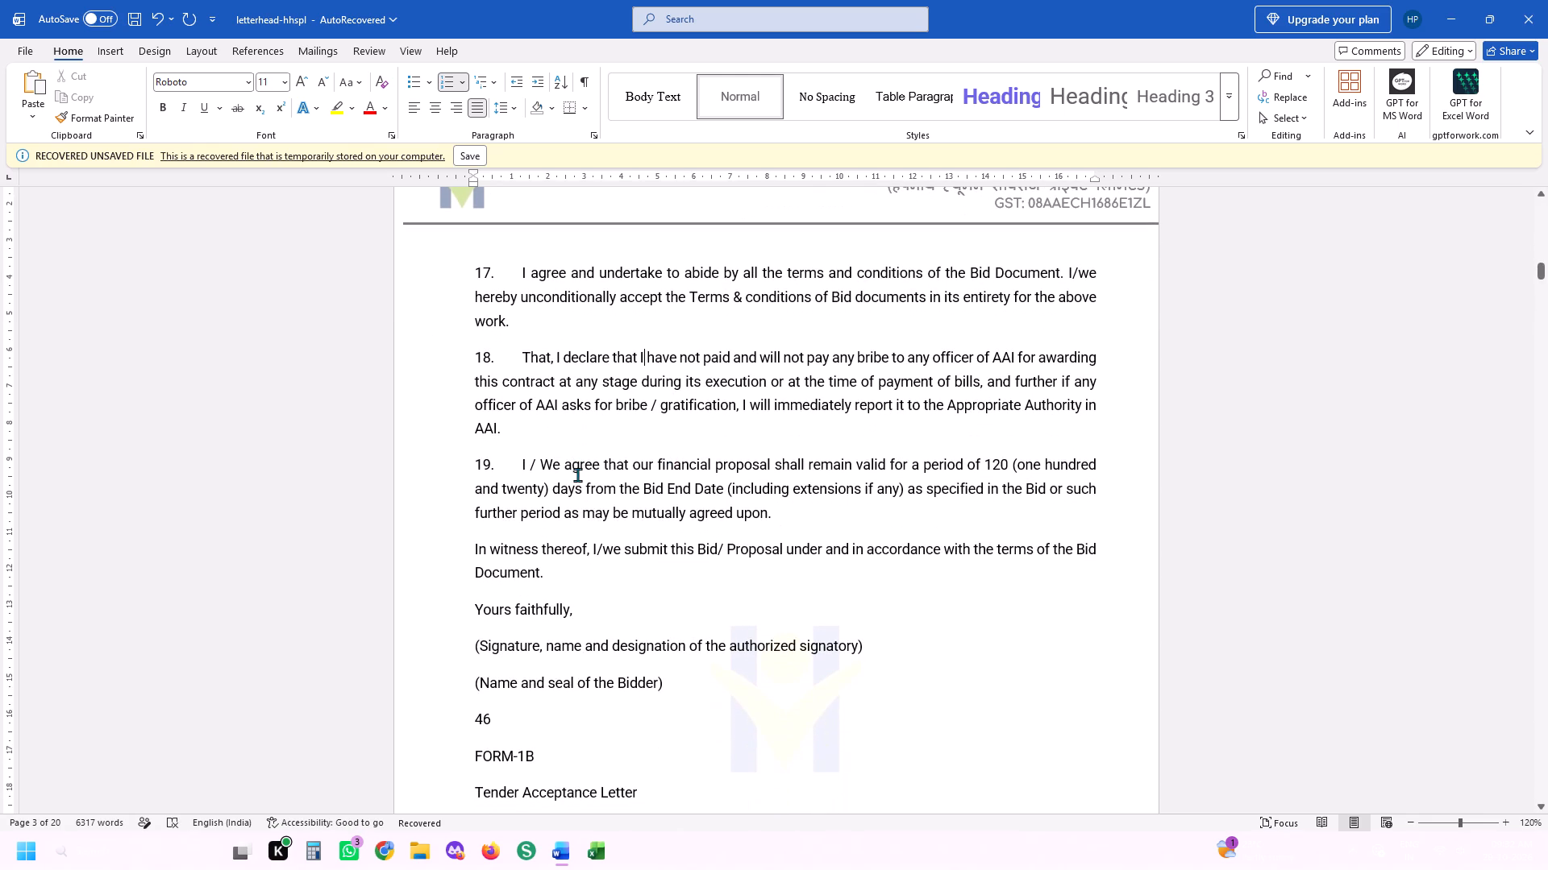
left_click(559, 465)
key("BackSpace")
key("BackSpace")
key("BackSpace")
key("BackSpace")
key("BackSpace")
Replace the signature placeholder under "Yours faithfully," with the authorized signatory's name in bold capitals, followed by a blank line.
scroll(557, 465, "down", 1)
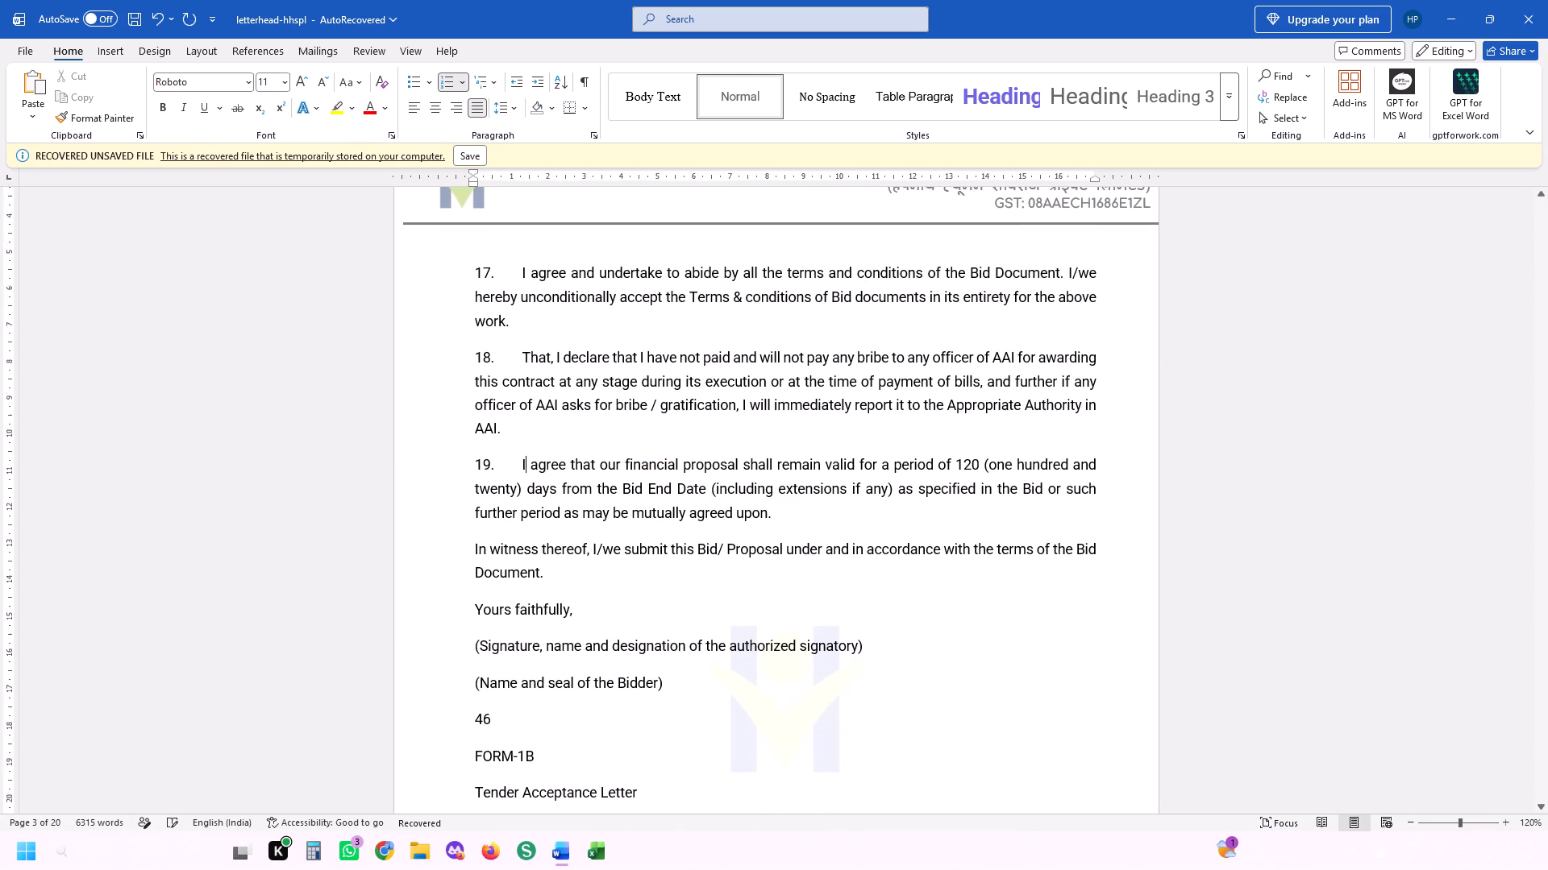
scroll(557, 465, "down", 1)
left_click_drag(1009, 523, 556, 527)
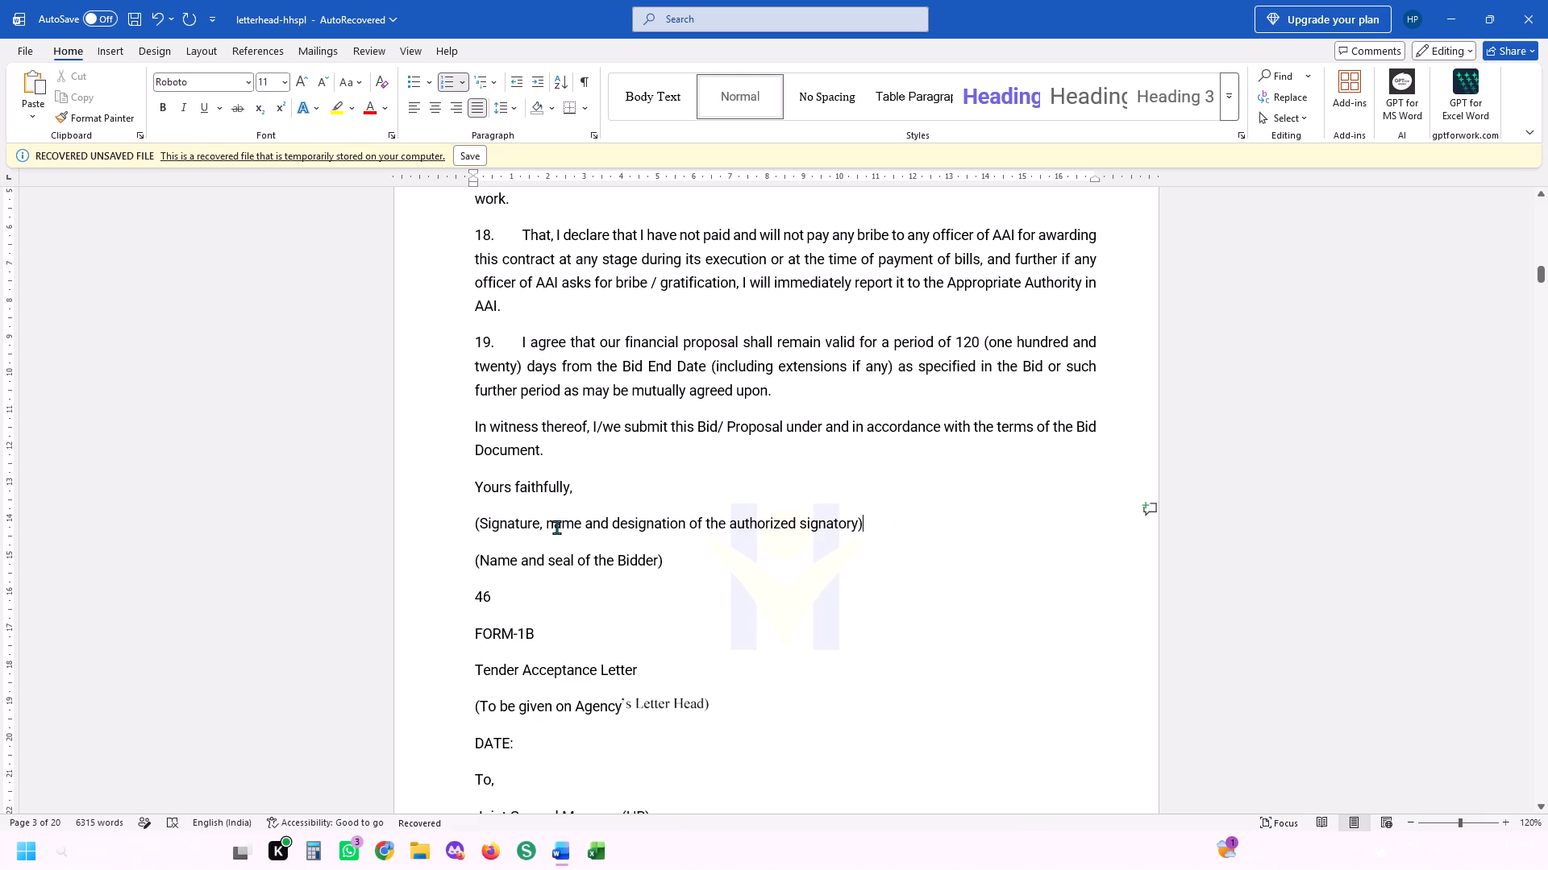
left_click_drag(556, 527, 463, 530)
key("ctrl+b")
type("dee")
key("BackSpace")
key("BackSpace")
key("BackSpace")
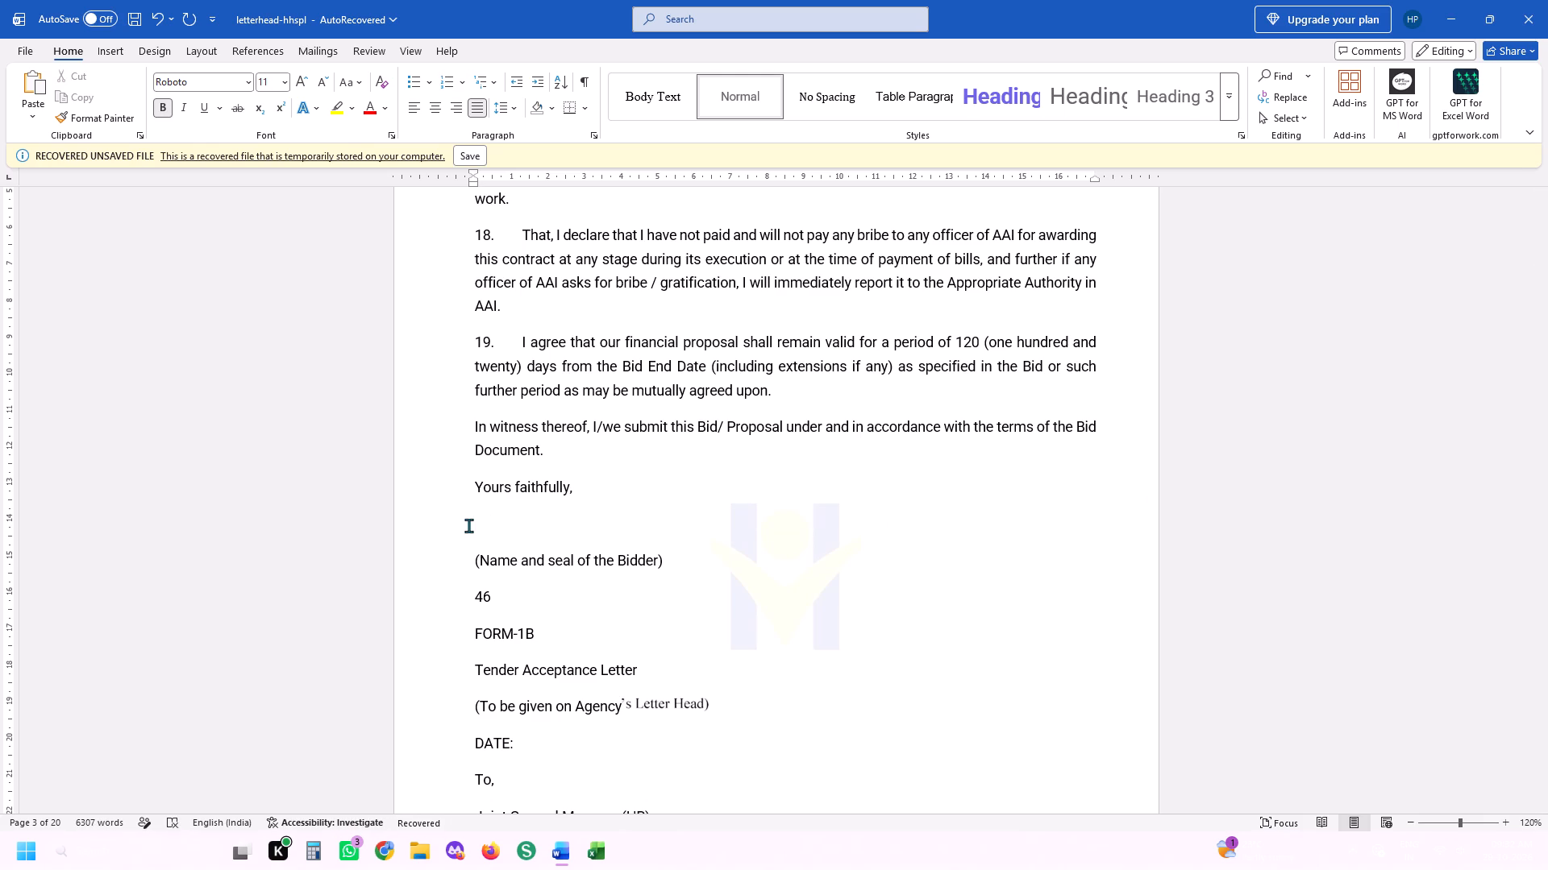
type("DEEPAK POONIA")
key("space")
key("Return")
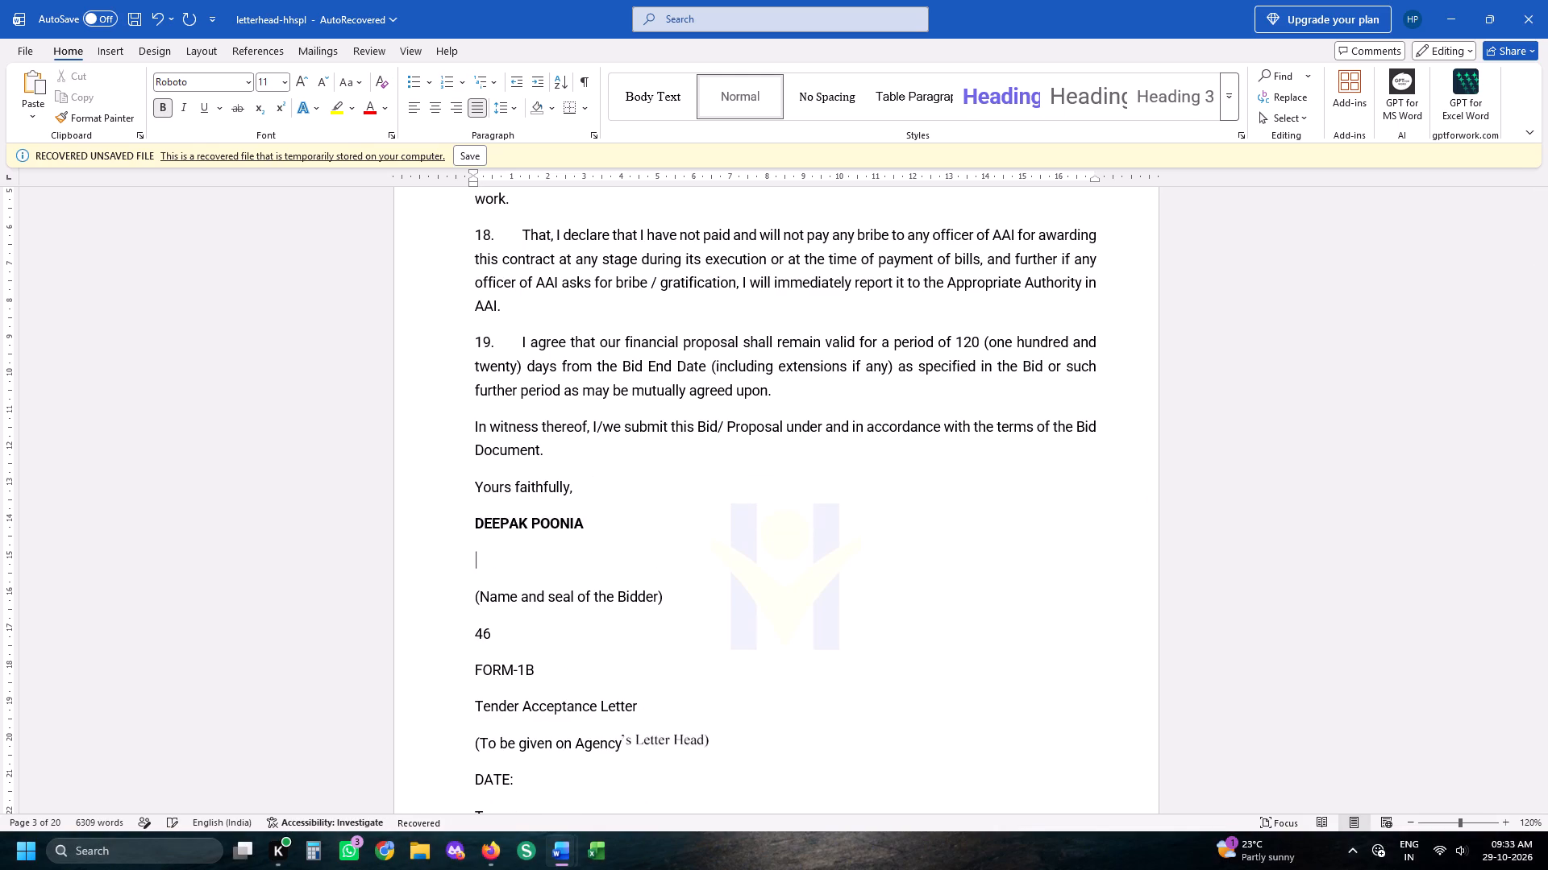
Delete the "(Name and seal of the Bidder)" line and the stray "46" line above FORM-1B.
left_click_drag(452, 582, 457, 582)
left_click_drag(457, 582, 496, 623)
key("Delete")
Insert a page break before the FORM-1B heading.
key("ctrl+Return")
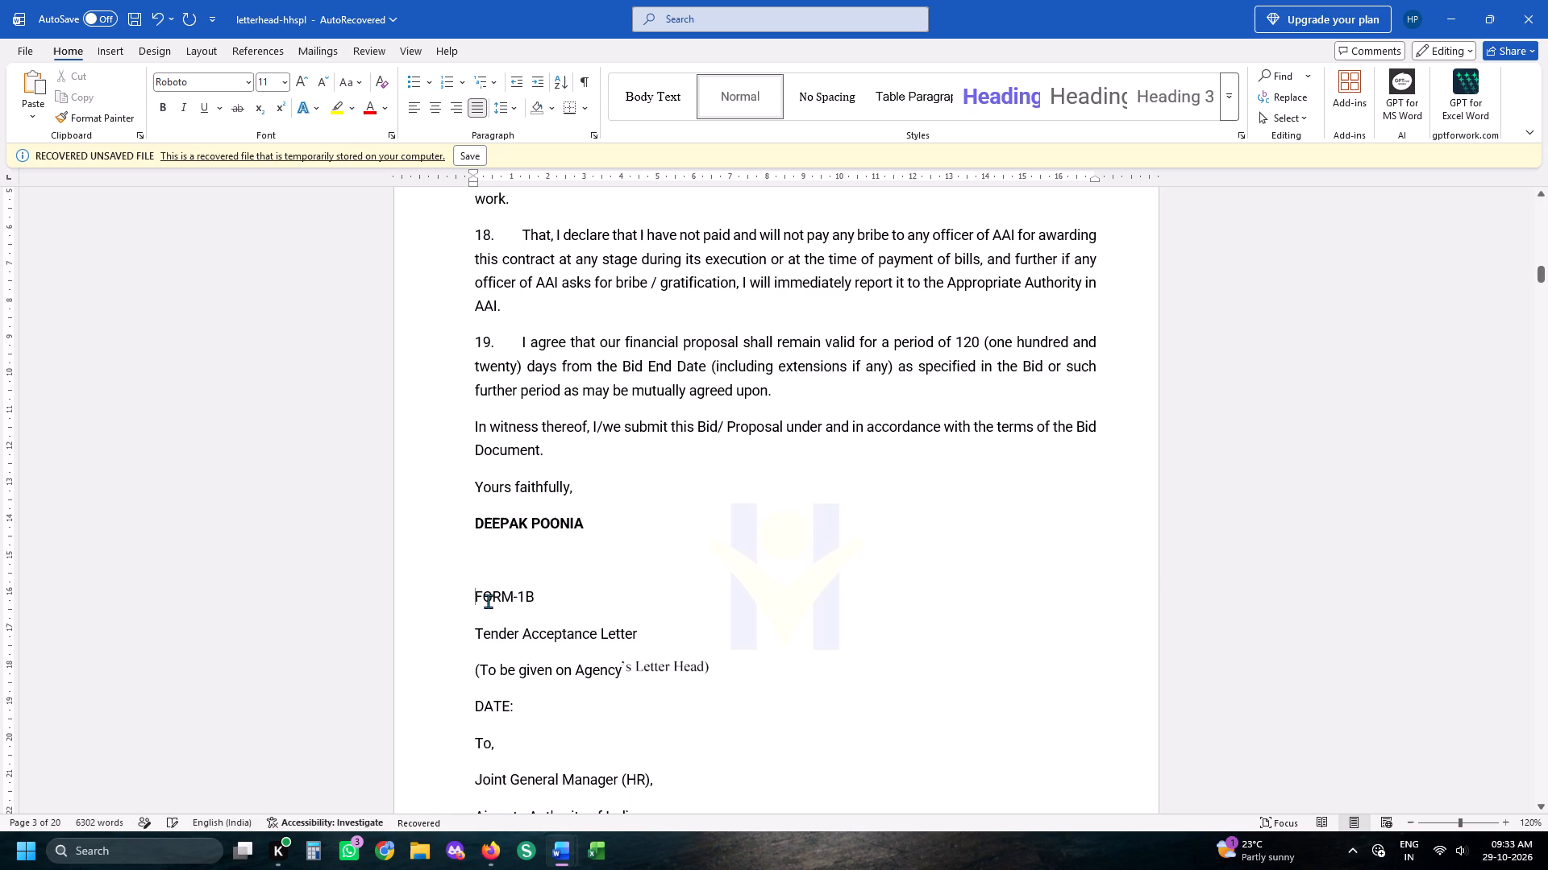
Insert the company stamp and director's signature image from the clipboard history on the blank line below the signatory's name.
scroll(488, 593, "down", 6)
scroll(488, 593, "up", 13)
left_click(543, 486)
left_click(535, 532)
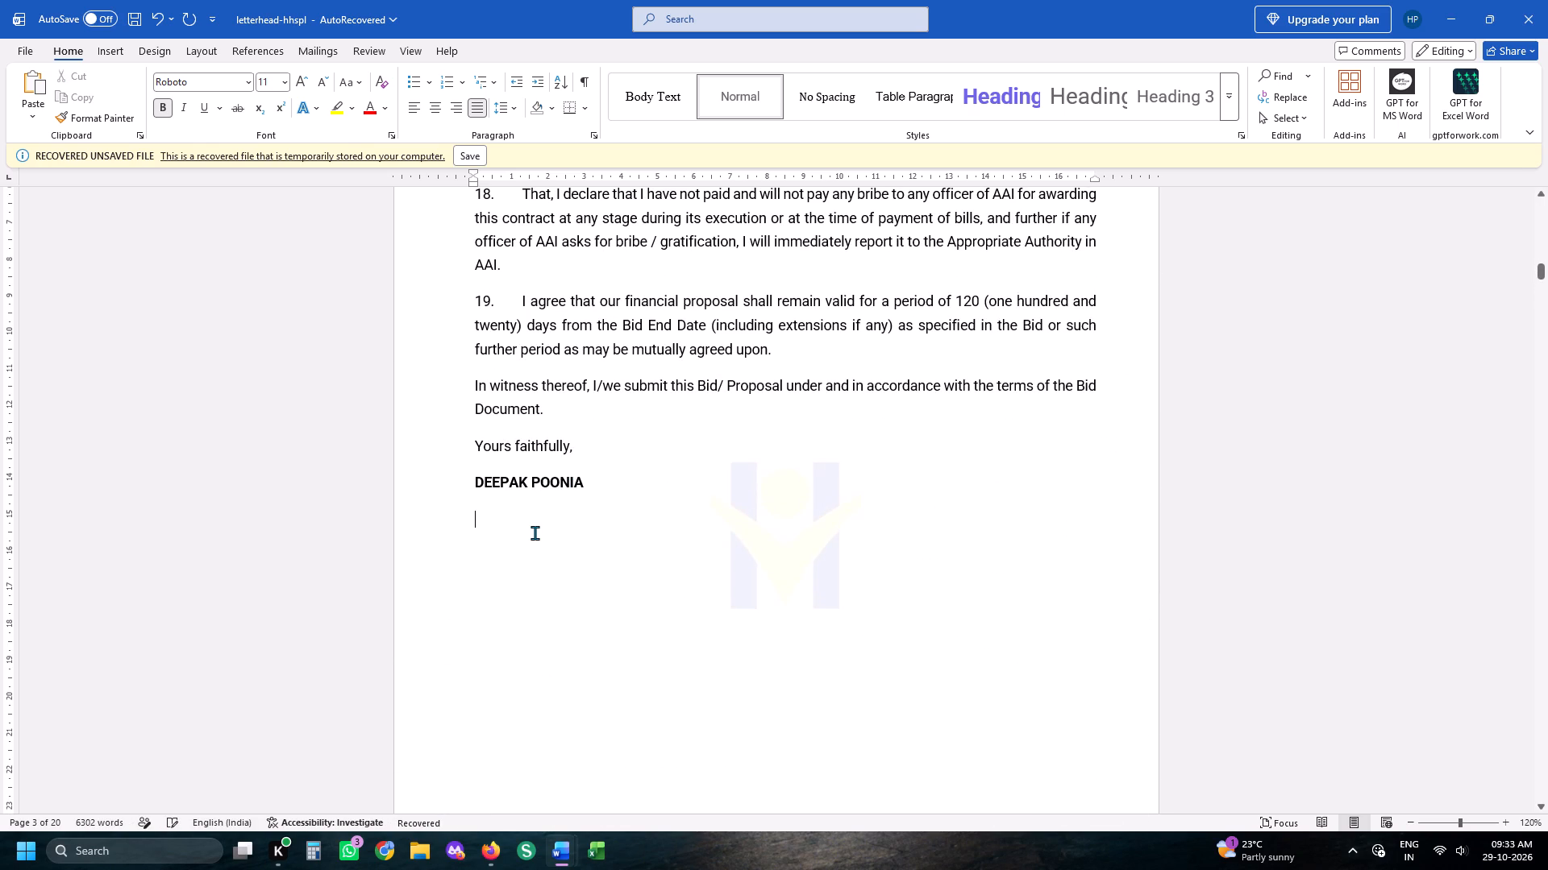
key("super+v")
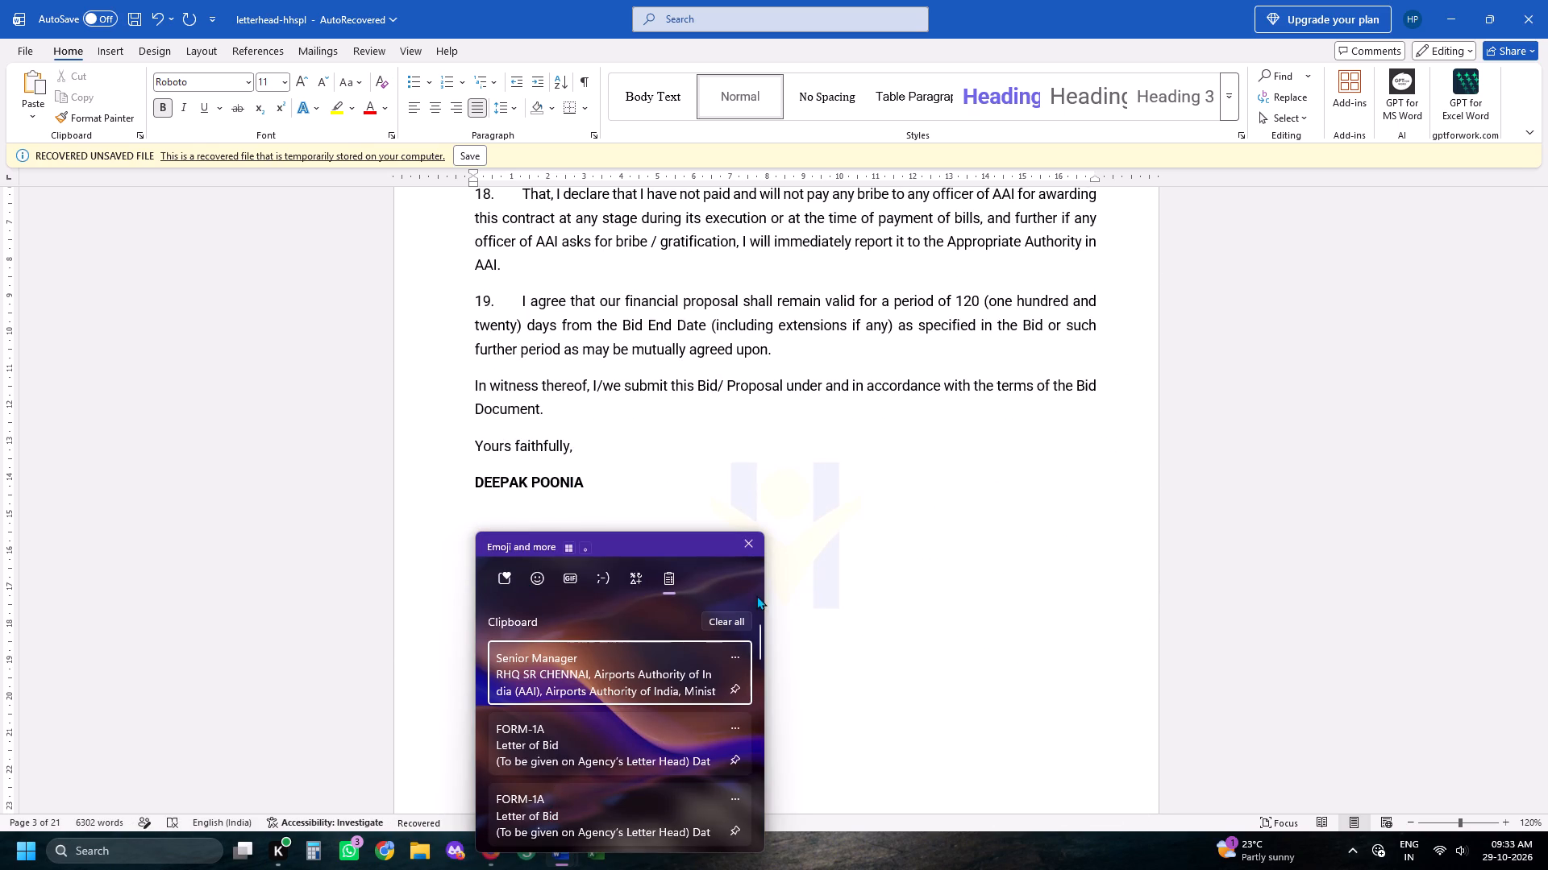
left_click(739, 623)
left_click(582, 756)
key("ctrl+v")
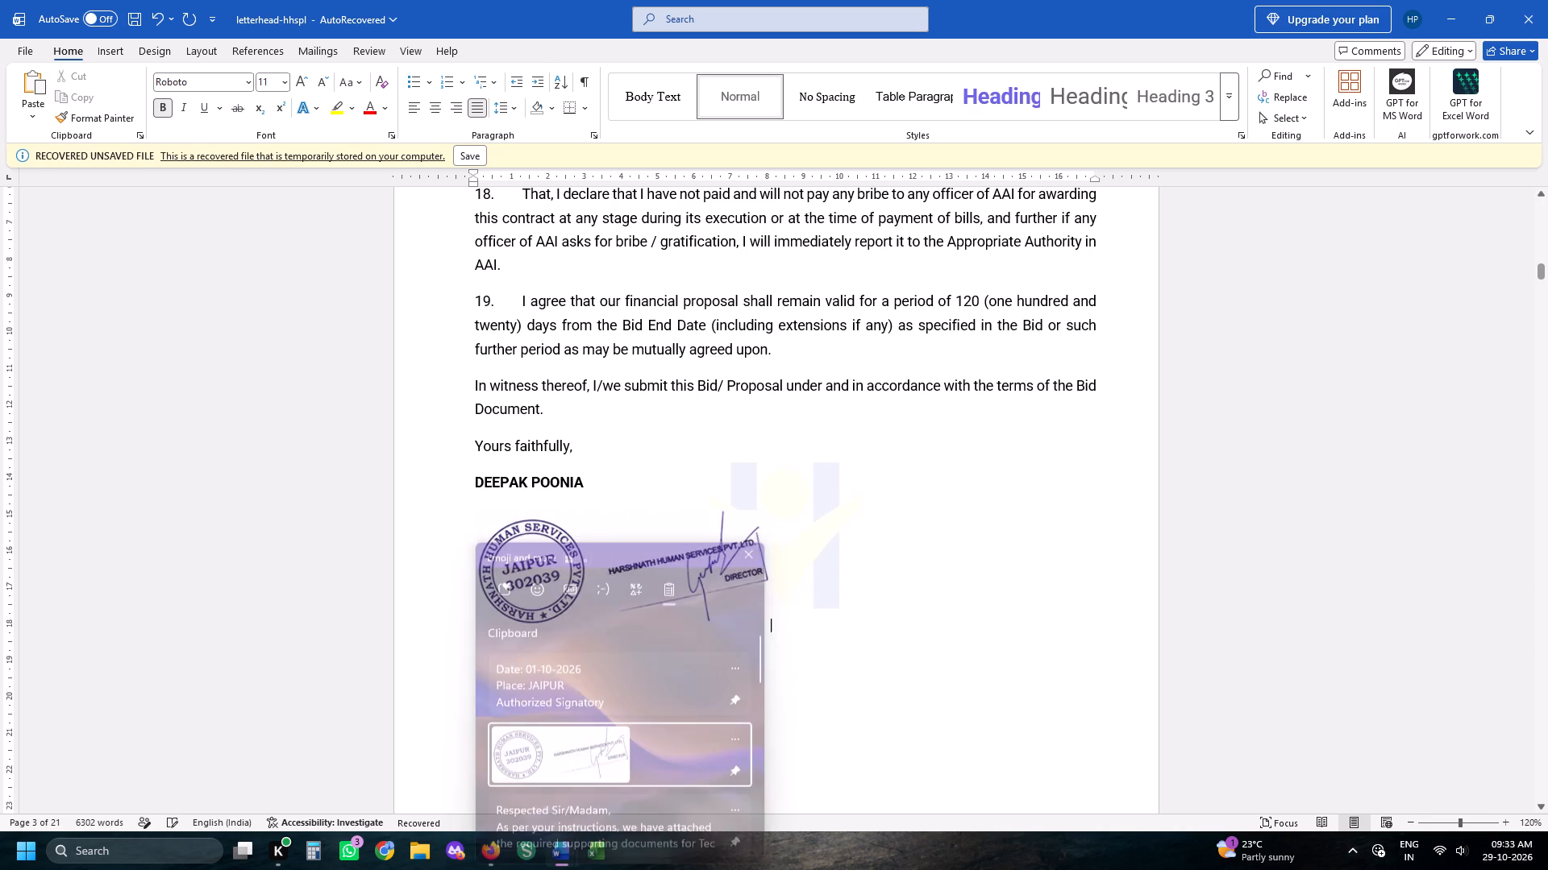
Set the stamp and signature image behind the text and move it to the lower right of the letter's page.
left_click(589, 561)
left_click(798, 520)
left_click(873, 671)
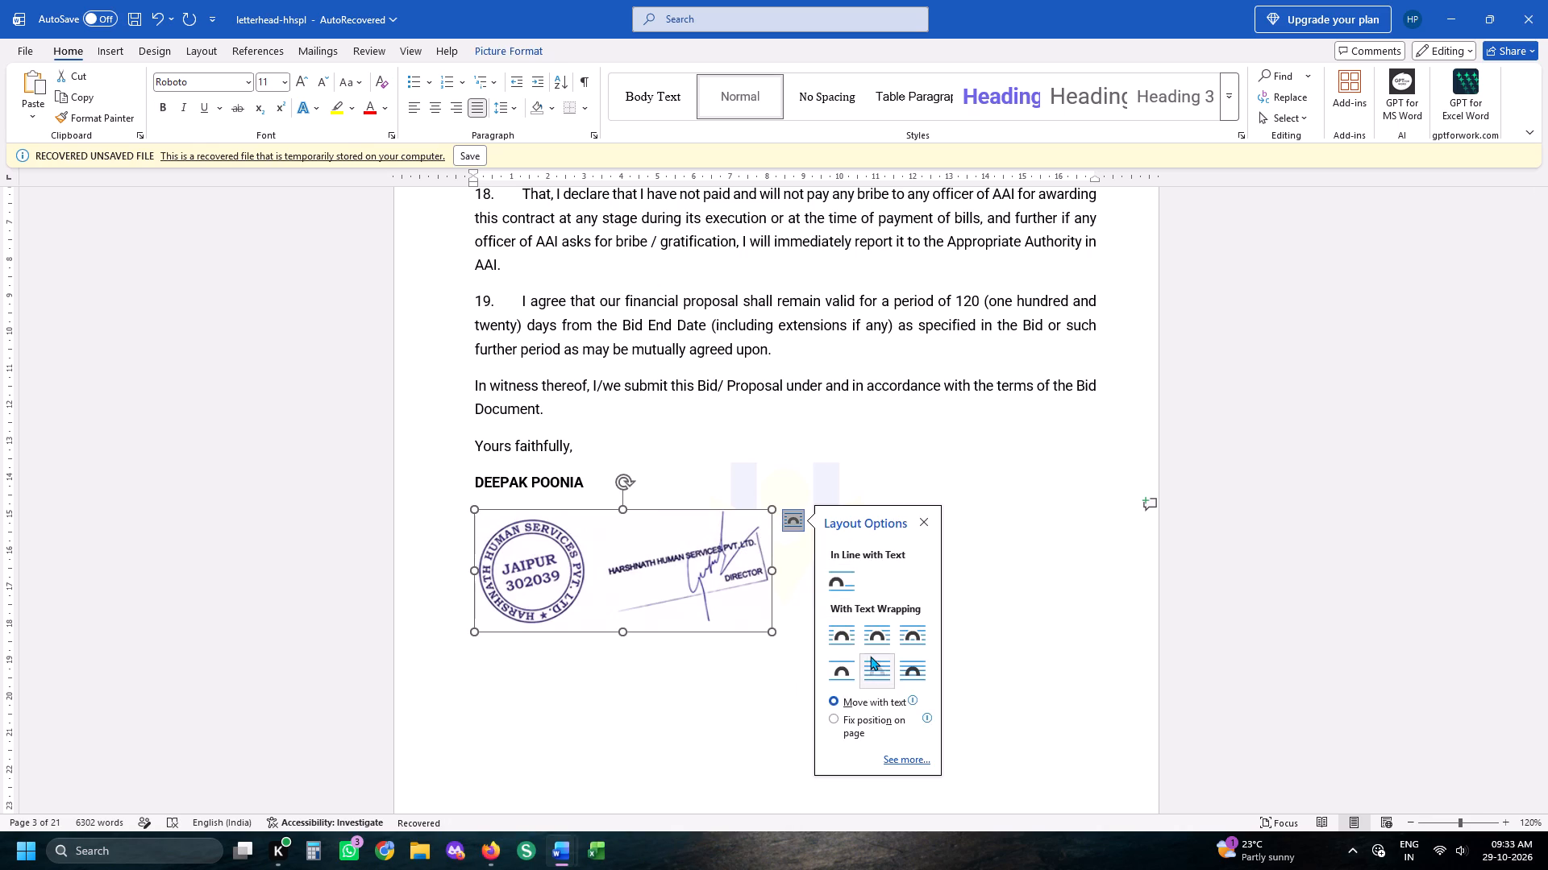
scroll(760, 432, "down", 3)
left_click_drag(721, 398, 1016, 635)
Make the FORM-1B heading bold and right-aligned.
scroll(830, 469, "down", 9)
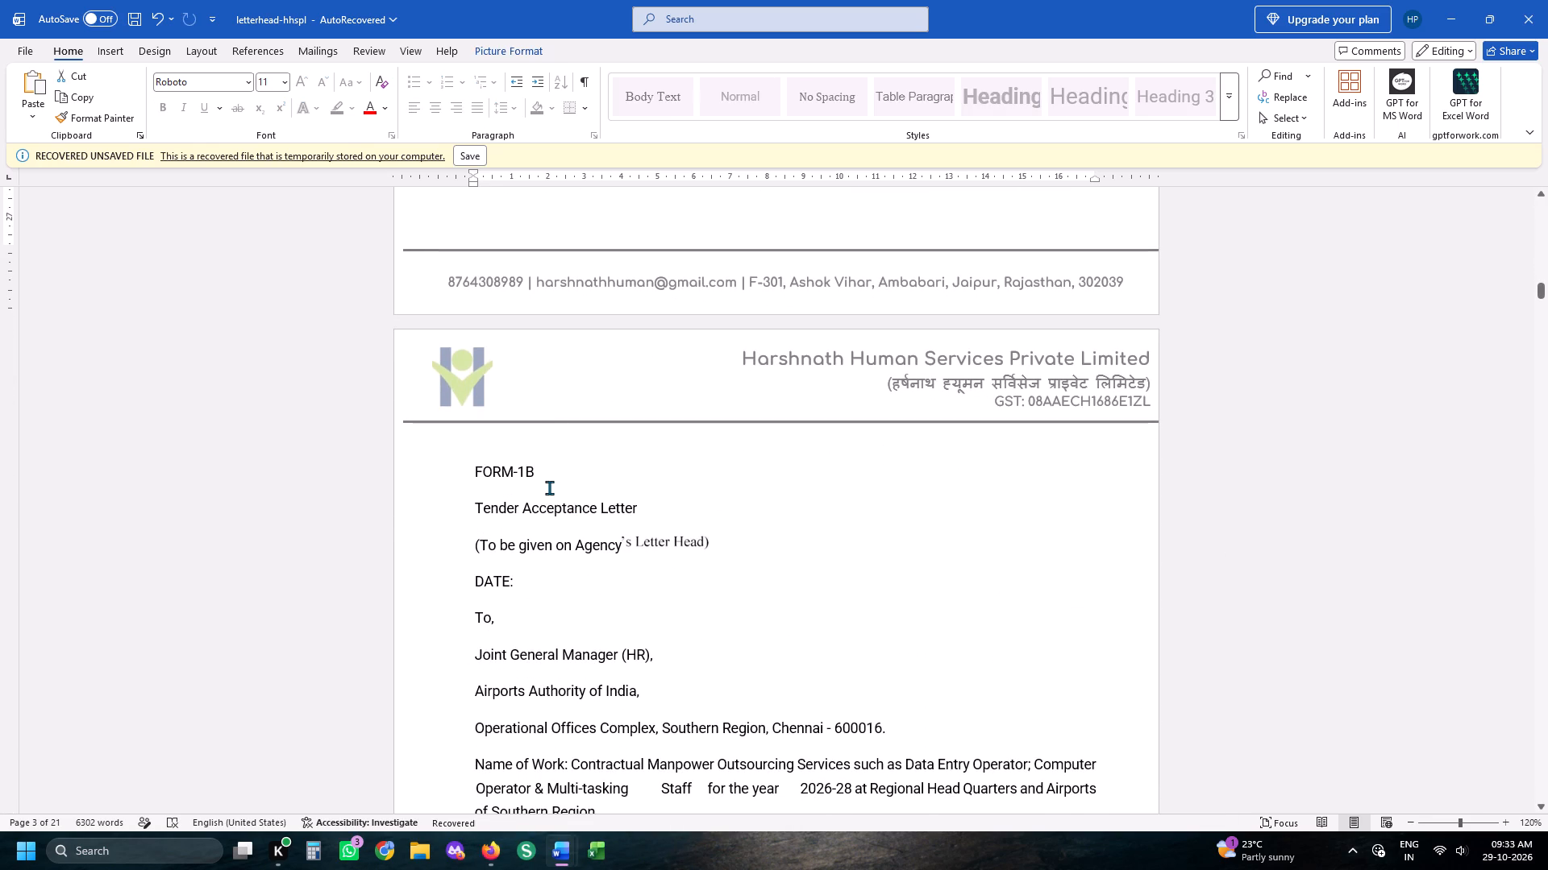
left_click_drag(540, 479, 360, 455)
key("ctrl+b")
key("ctrl+r")
left_click(518, 480)
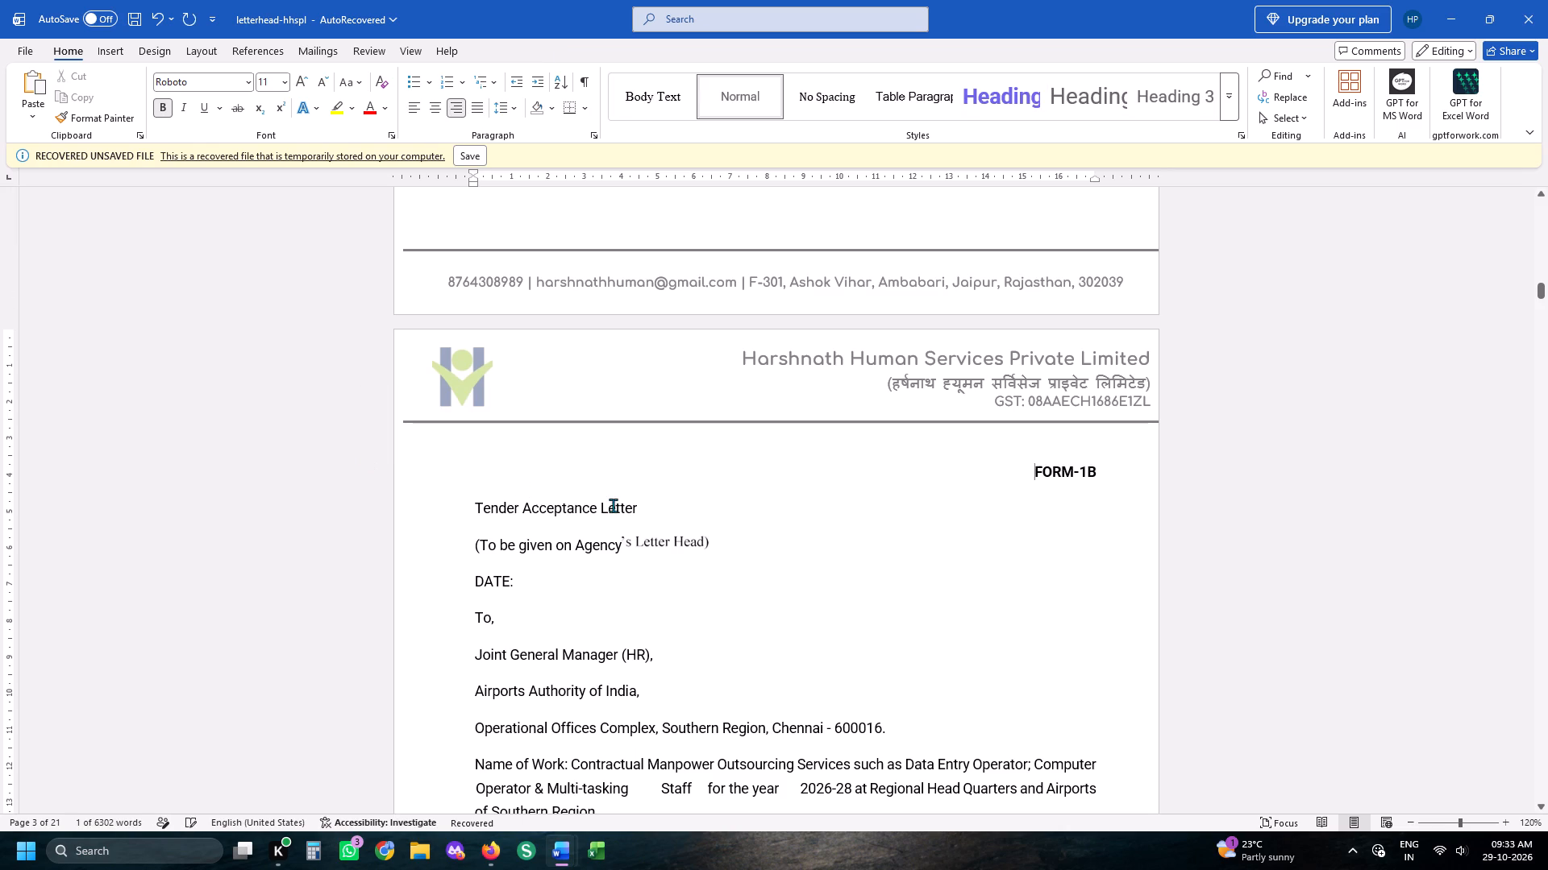
Format the "Tender Acceptance Letter" title as bold, centered and uppercase.
left_click_drag(641, 519, 352, 511)
key("ctrl+b")
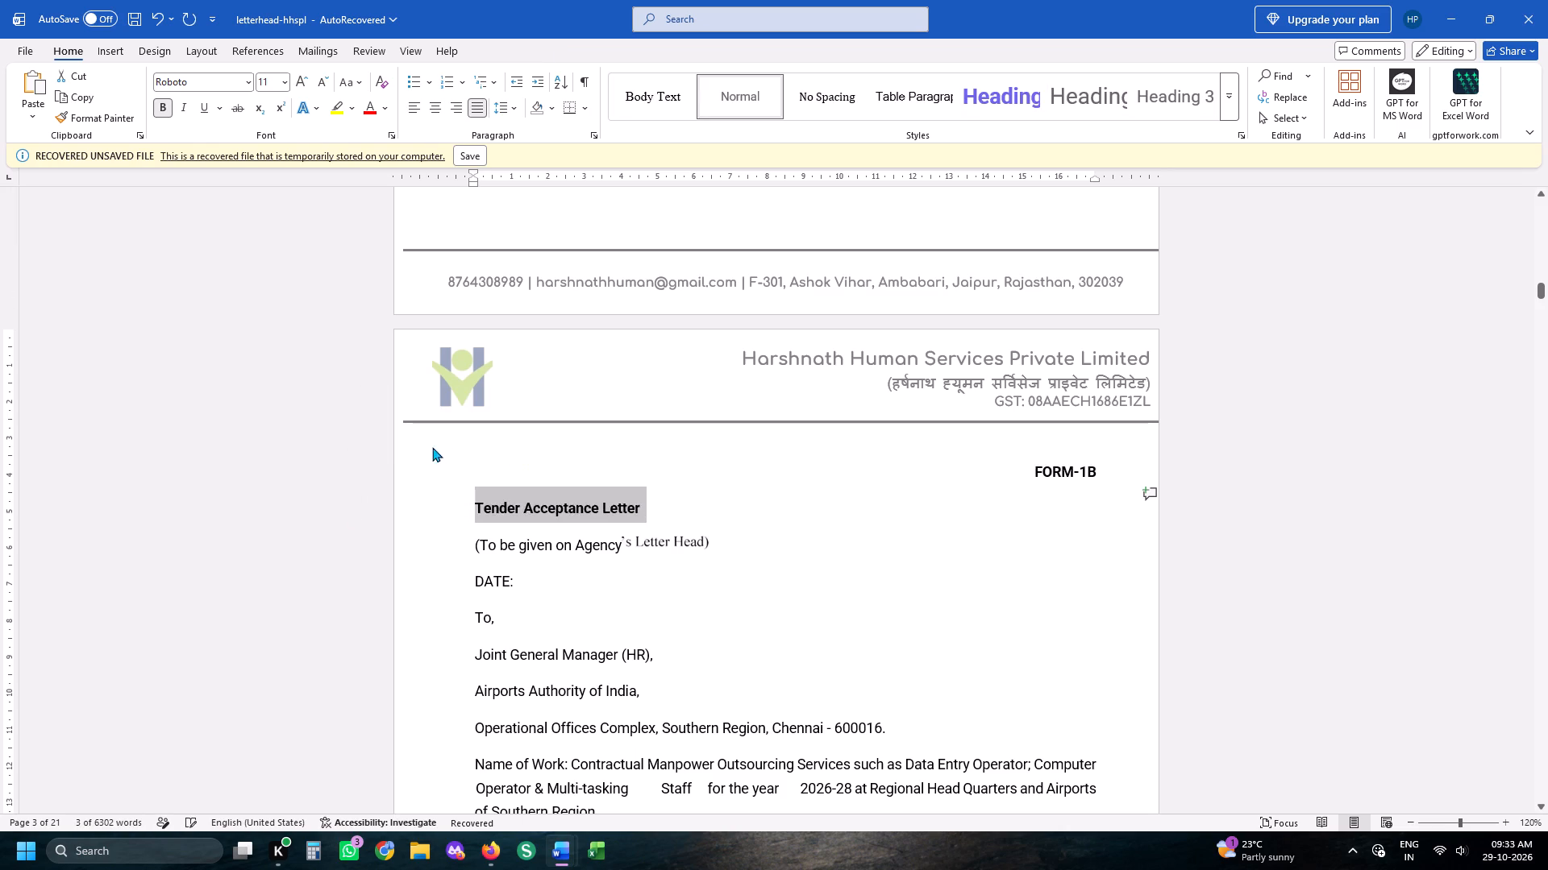
key("ctrl+e")
left_click(343, 93)
left_click(343, 91)
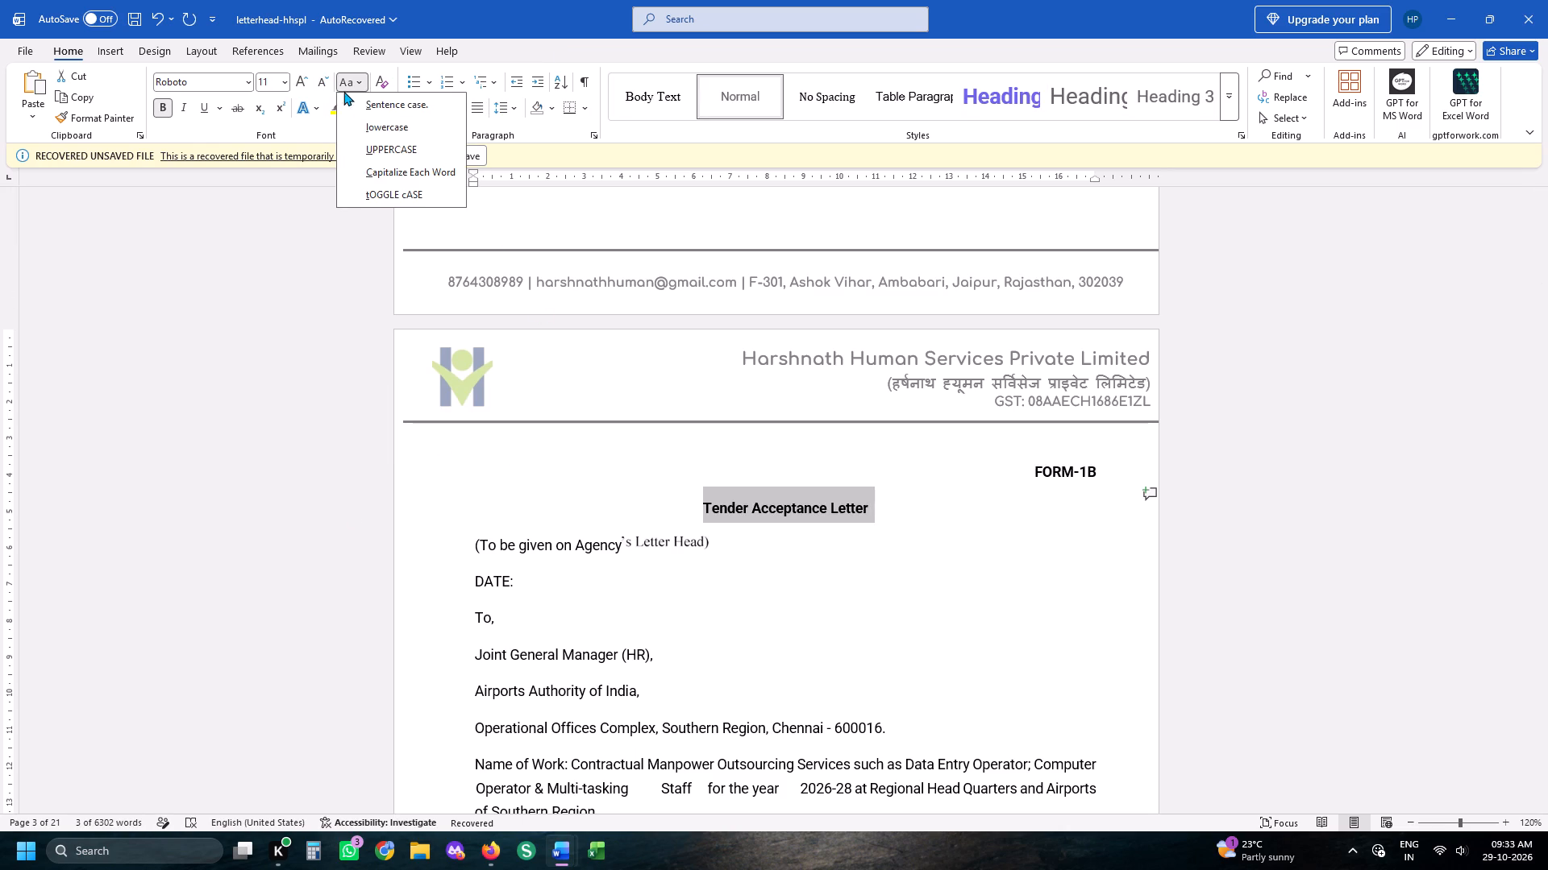
left_click(373, 148)
left_click(651, 490)
Delete the "(To be given on Agency's Letter Head)" and "DATE:" lines below the FORM-1B title.
left_click_drag(731, 547, 405, 544)
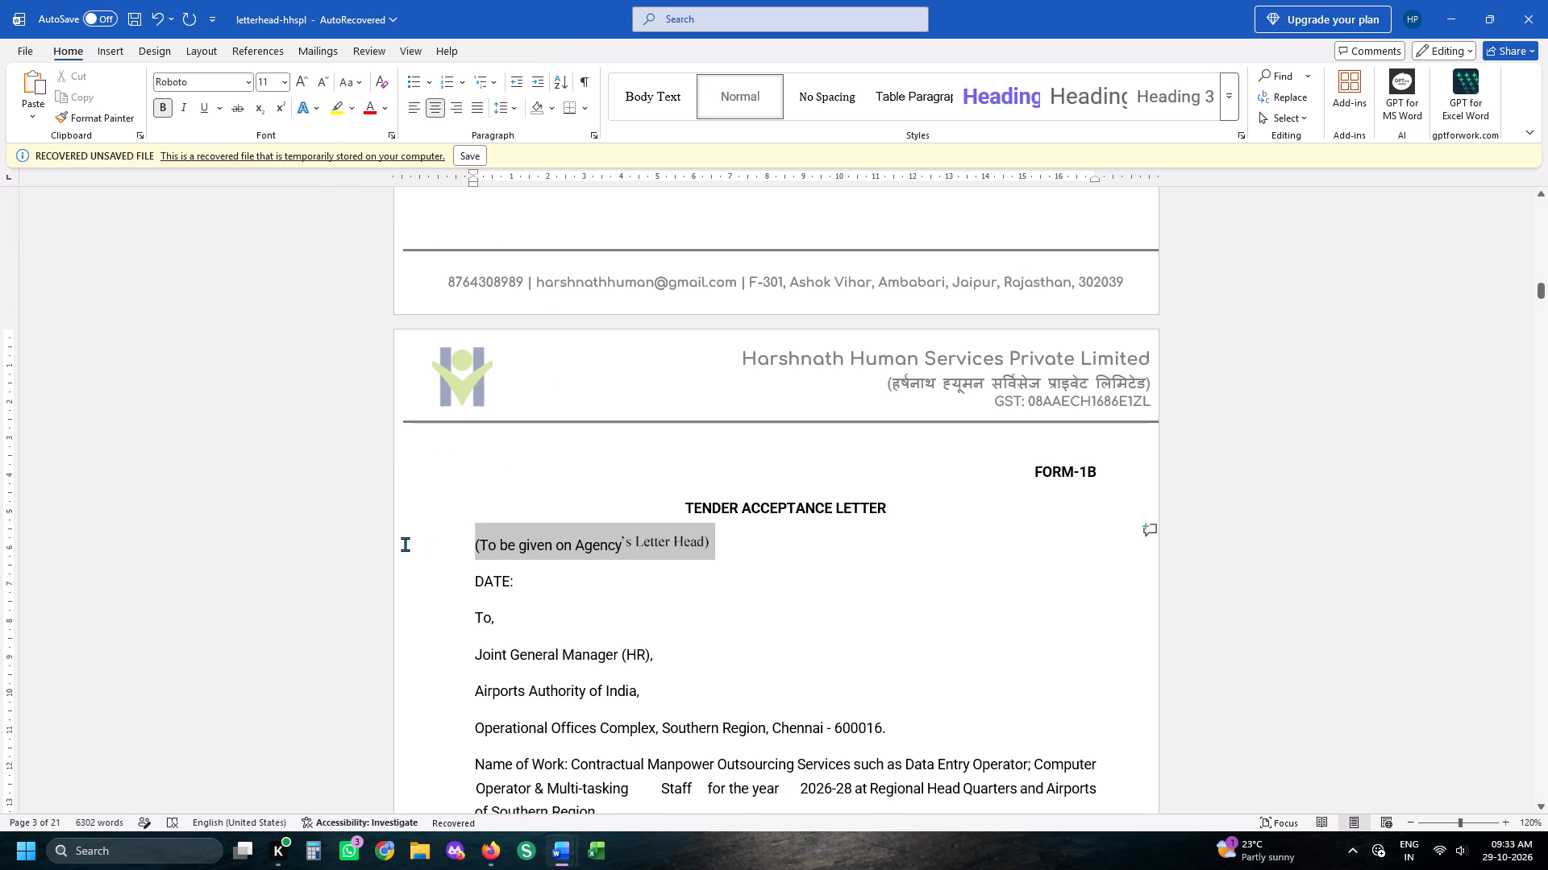
left_click_drag(405, 544, 396, 544)
key("Delete")
key("Delete")
key("Delete")
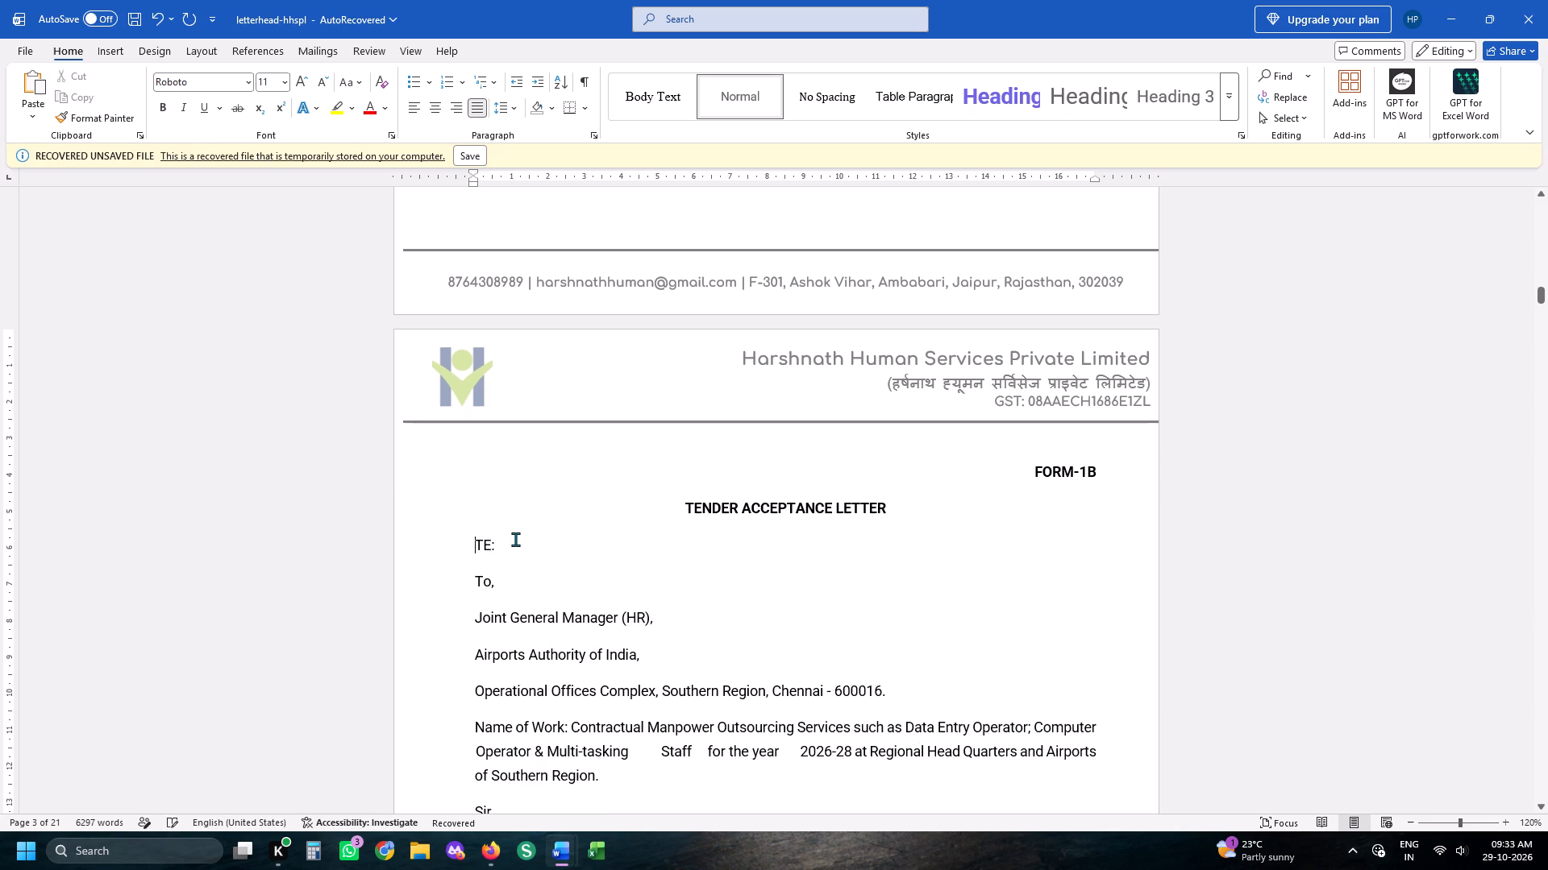
key("Delete")
key("Delete")
key("Delete")
key("Delete")
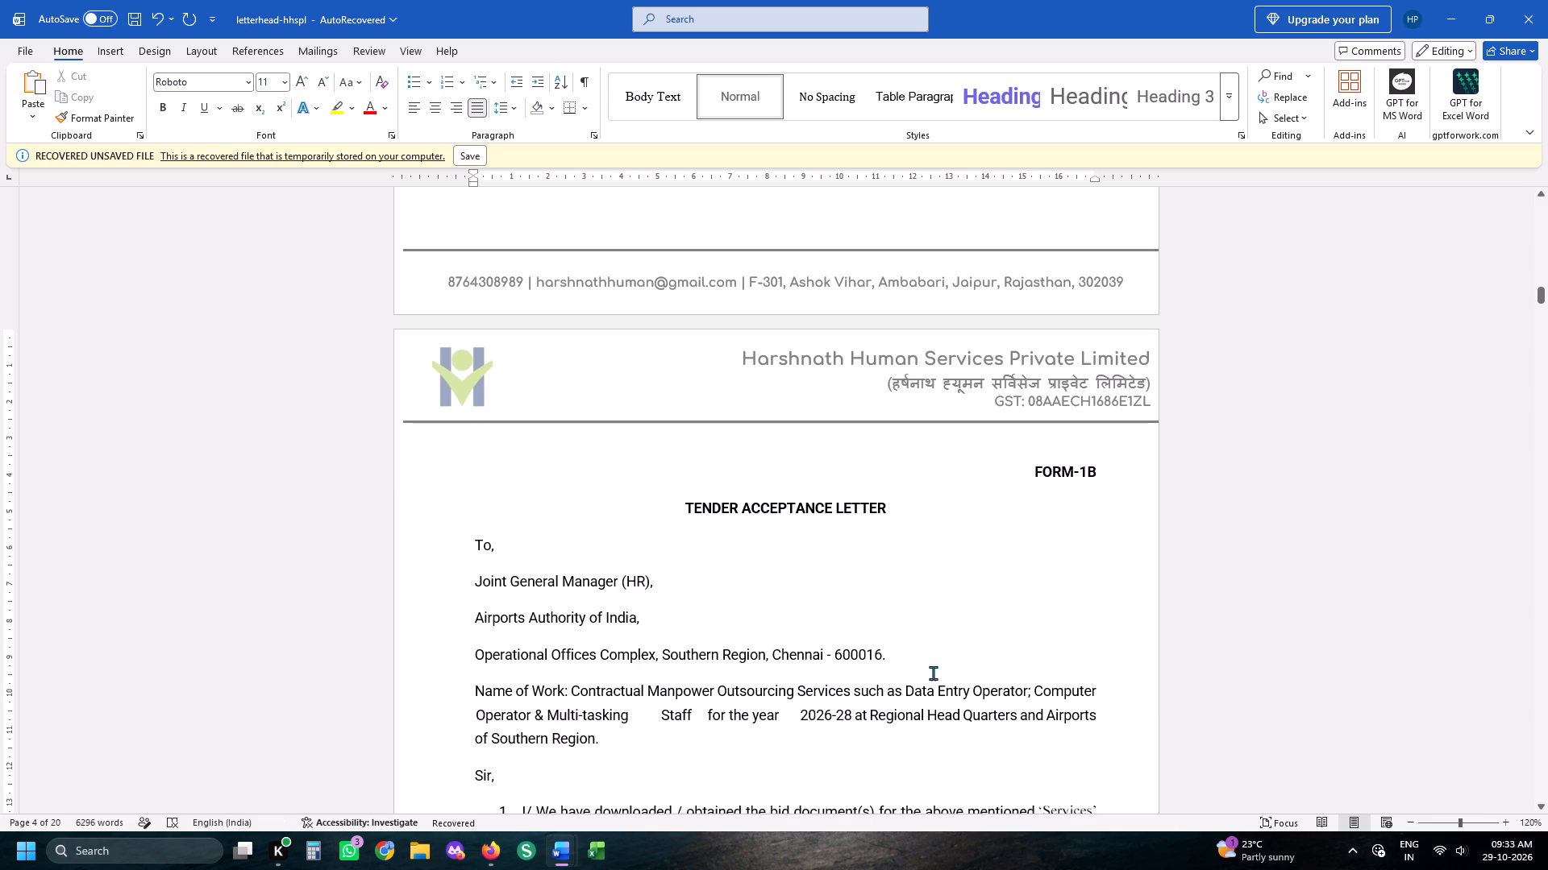
Make the FORM-1B addressee block from "To," to the Chennai address bold and remove the space before its paragraphs.
left_click_drag(876, 651, 464, 543)
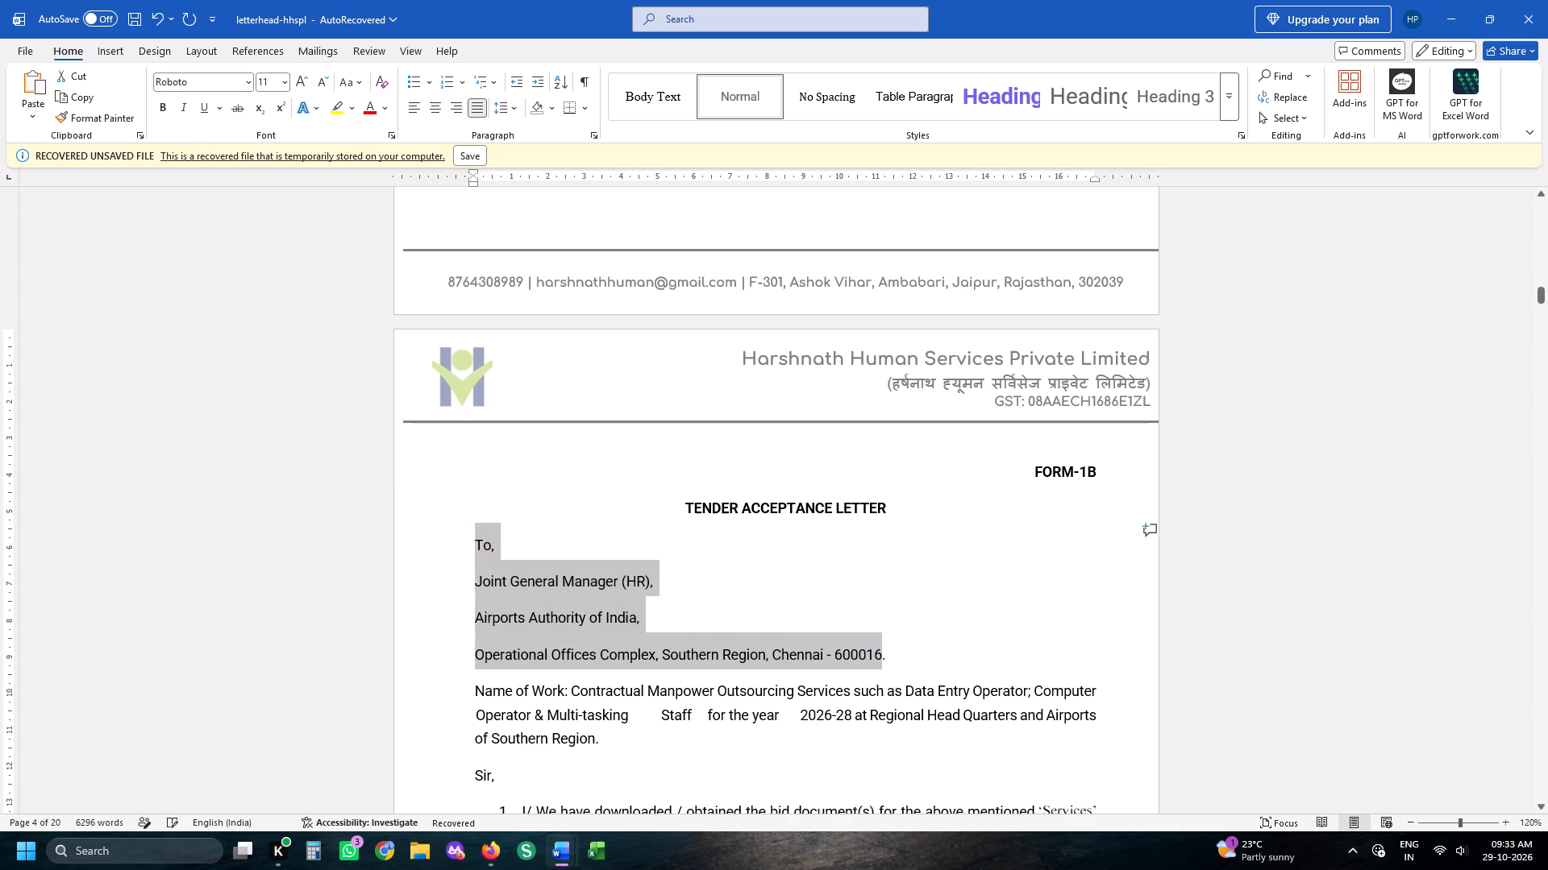
key("ctrl+b")
left_click(503, 118)
left_click(512, 103)
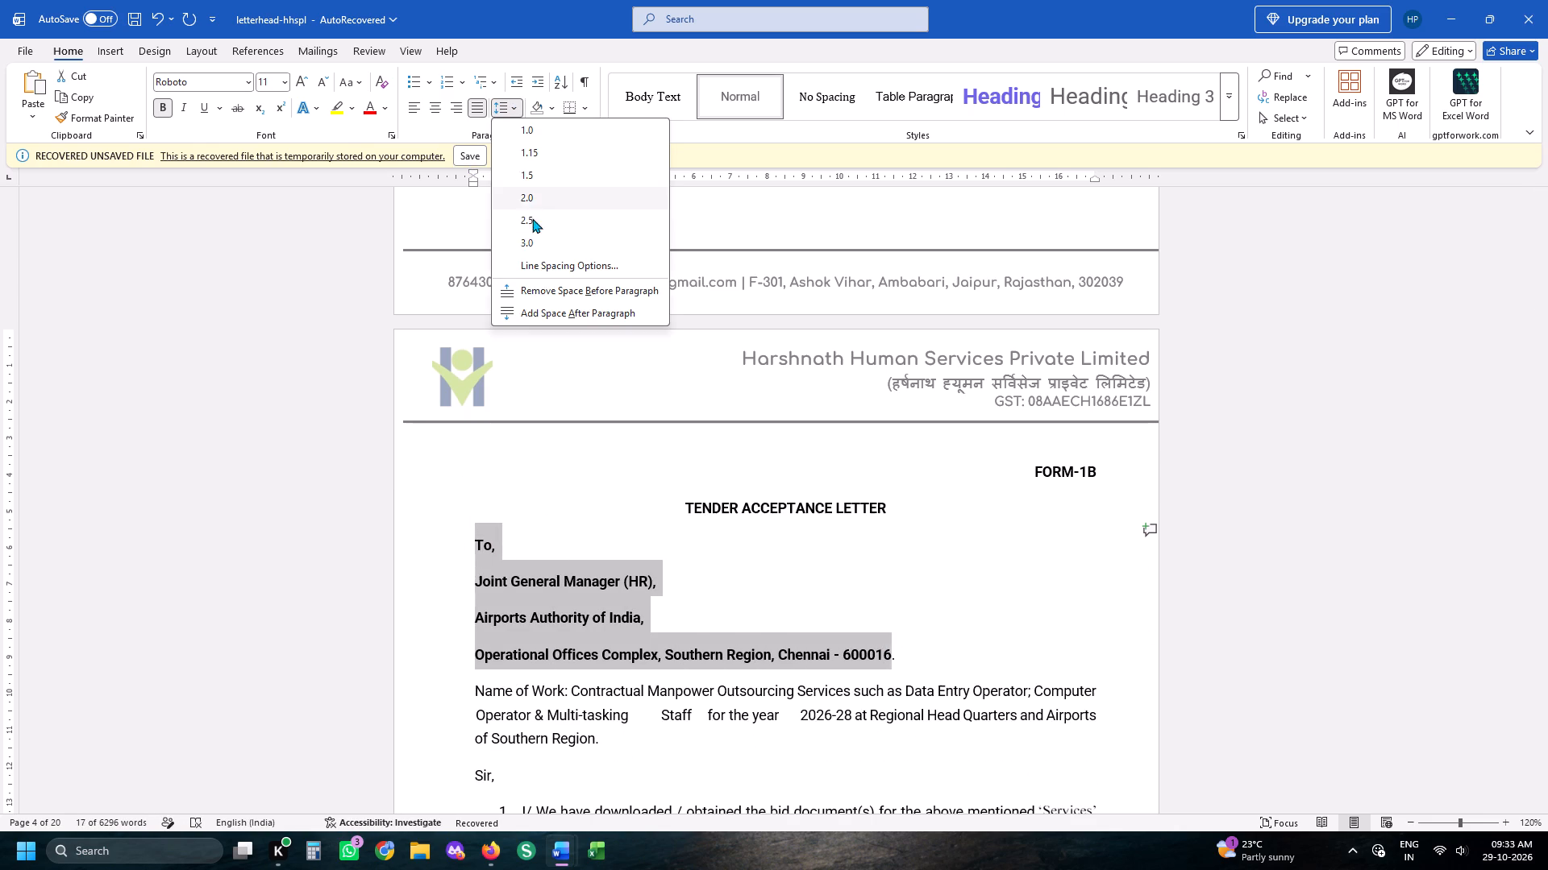
left_click(532, 288)
left_click(602, 607)
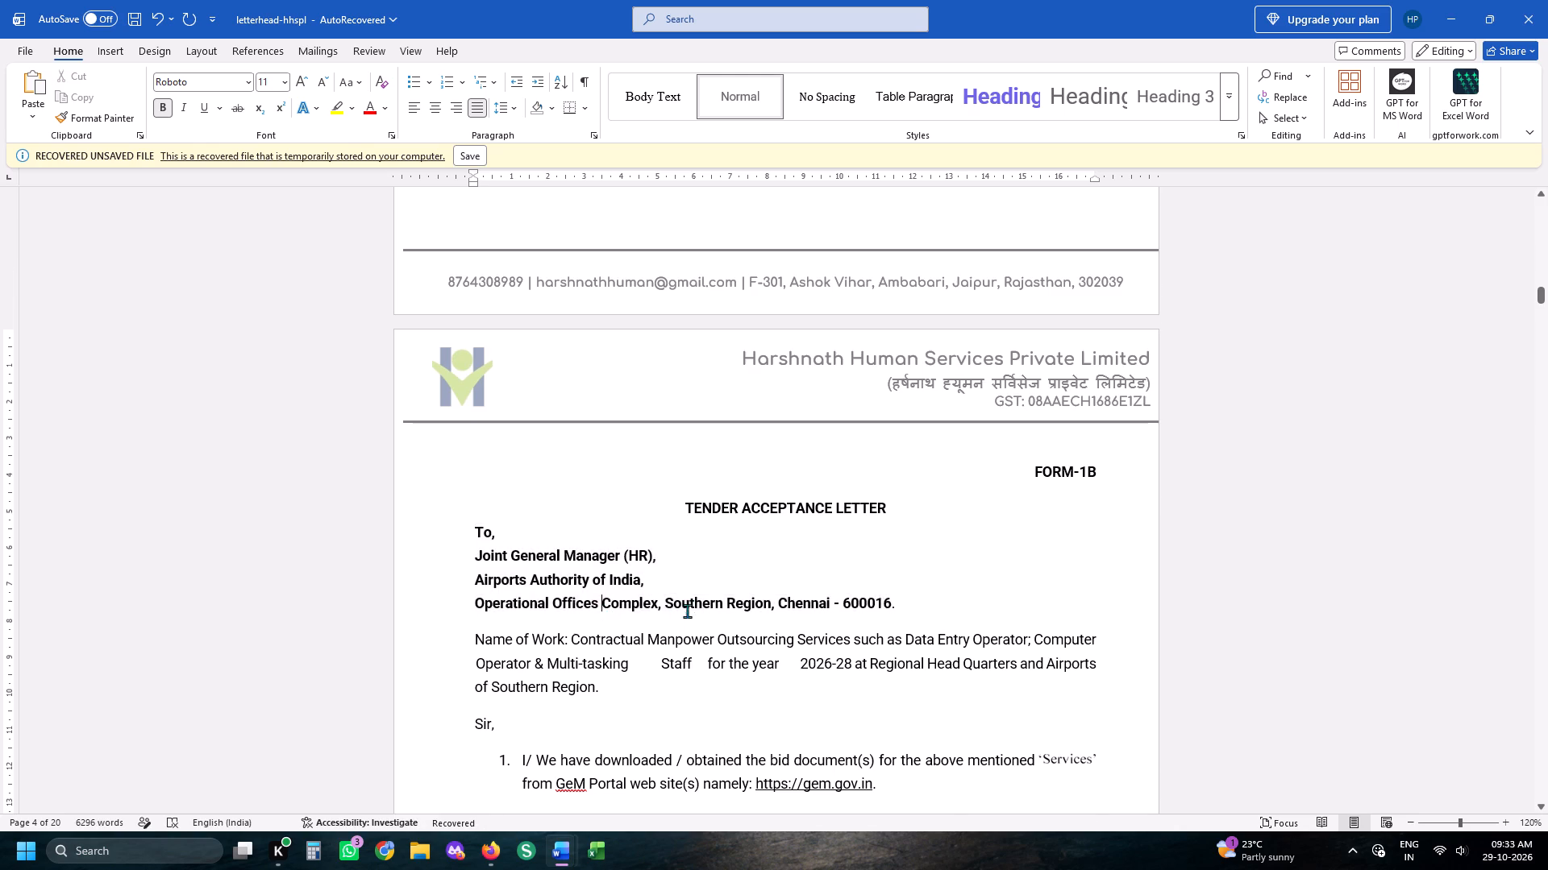
Replace the wide gaps before "Staff", "for the year" and "2026-28" in the Name of Work paragraph with single spaces.
scroll(687, 611, "down", 3)
left_click(664, 478)
key("BackSpace")
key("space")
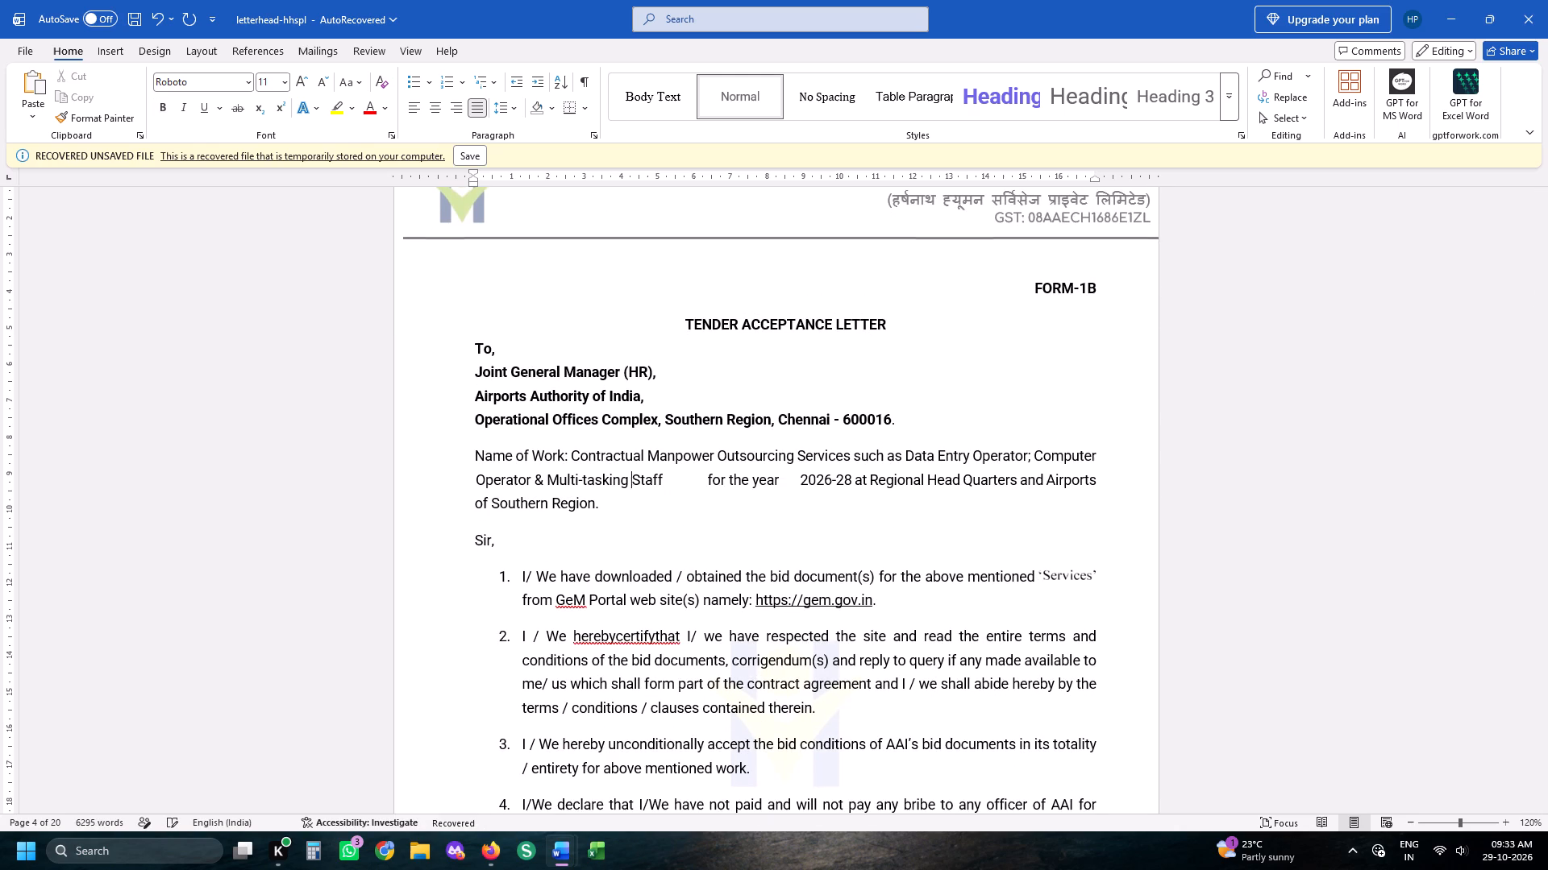
left_click(702, 484)
key("BackSpace")
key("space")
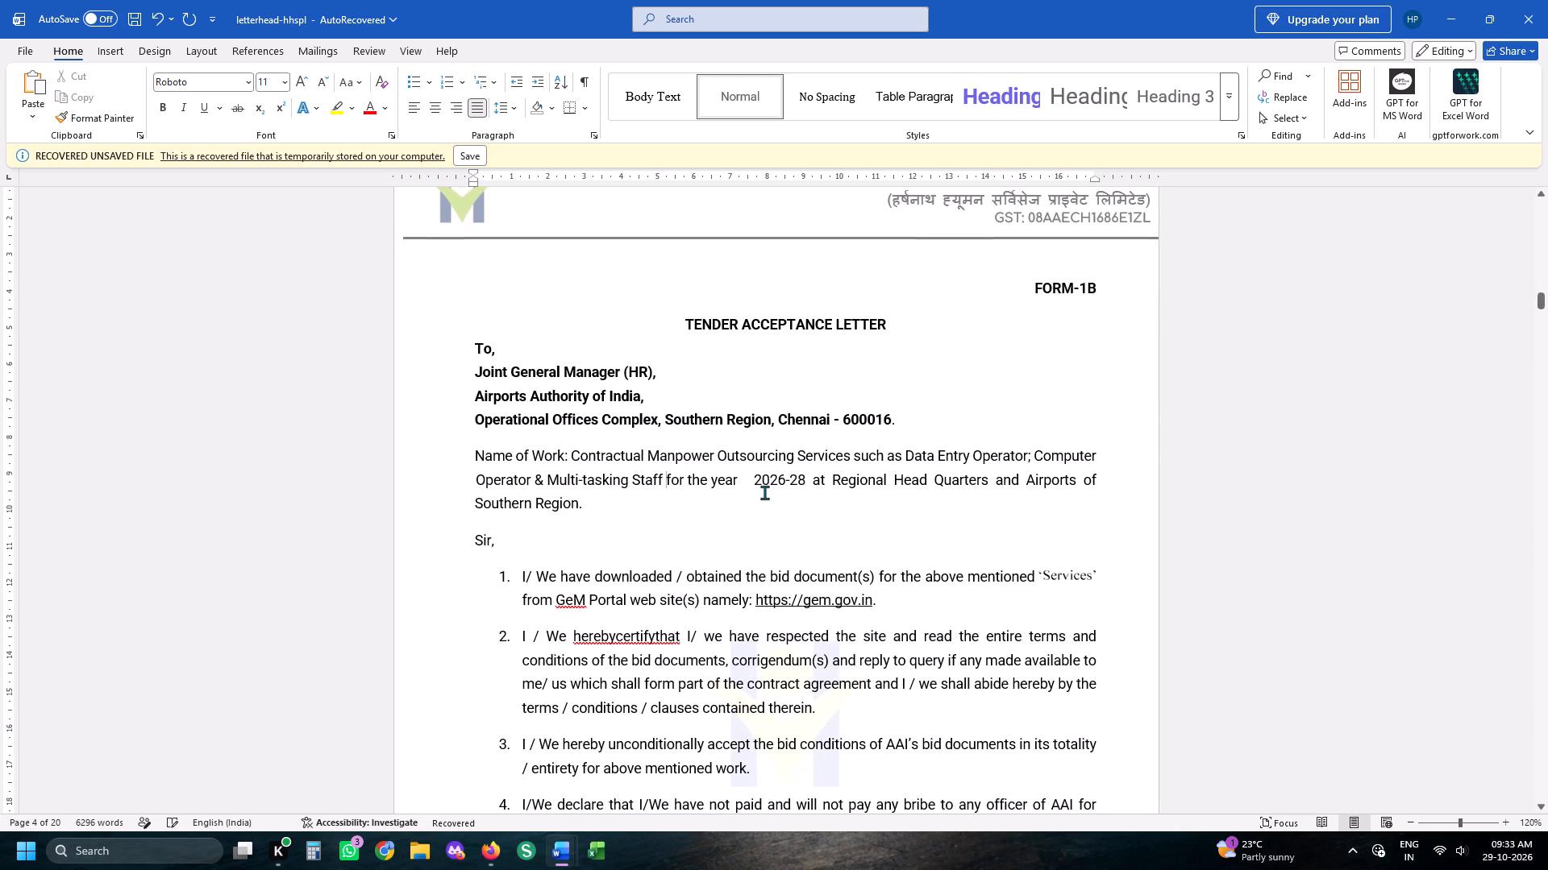
left_click(753, 485)
key("BackSpace")
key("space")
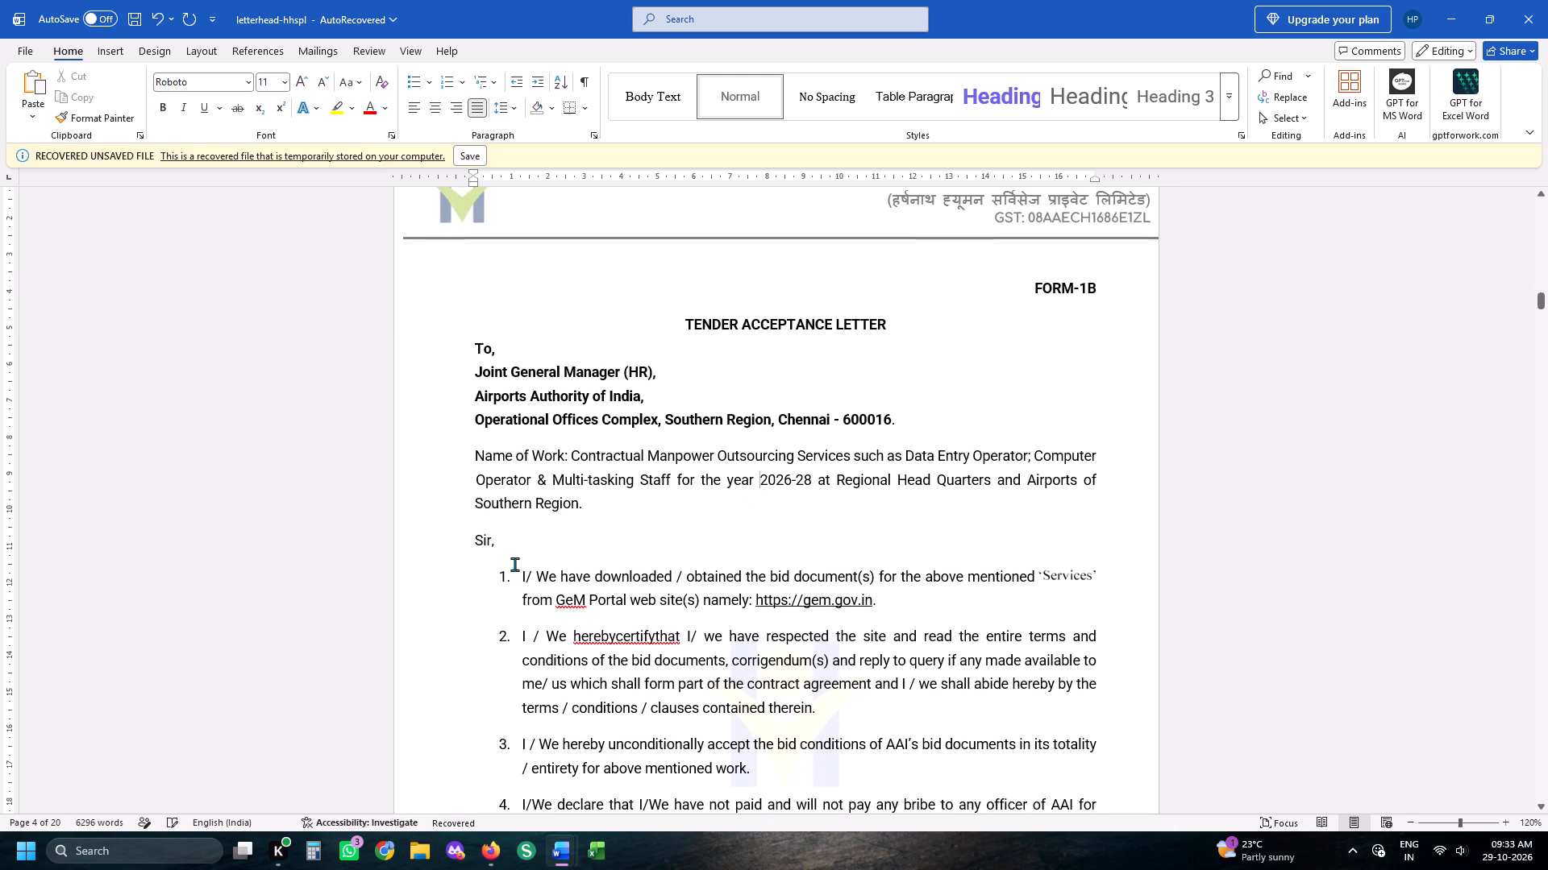
Change "I/ We" to "I" at the start of clause 1 of the Tender Acceptance Letter.
left_click(559, 578)
key("BackSpace")
key("BackSpace")
key("BackSpace")
key("BackSpace")
key("BackSpace")
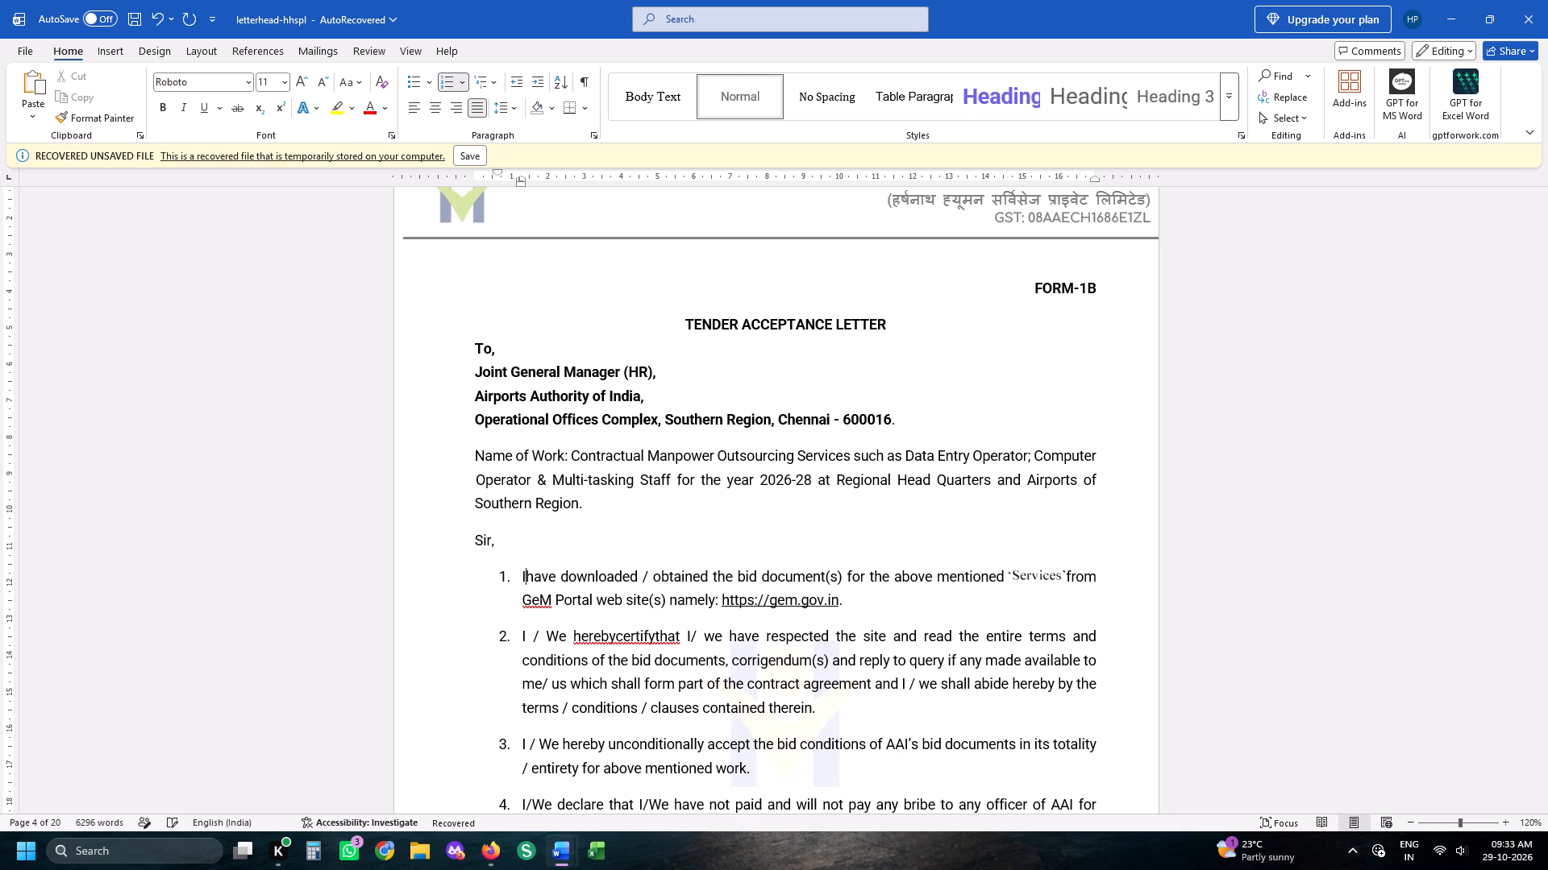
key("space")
Change "I / We" to "I" at the start of clause 2 of the Tender Acceptance Letter.
scroll(558, 577, "down", 3)
left_click(560, 446)
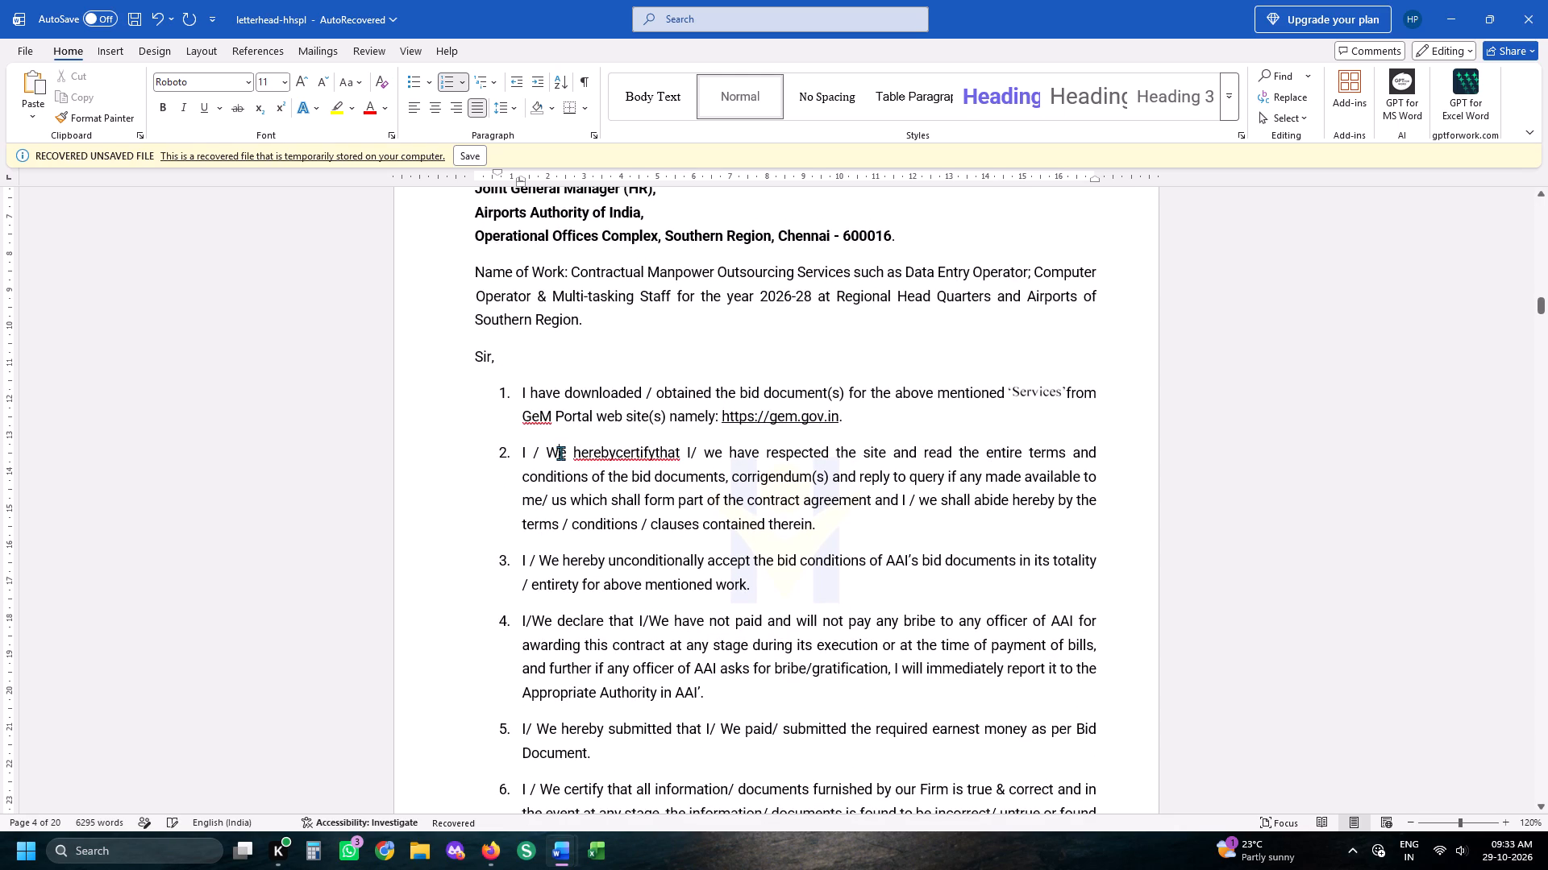
key("Right")
key("BackSpace")
key("BackSpace")
key("BackSpace")
key("BackSpace")
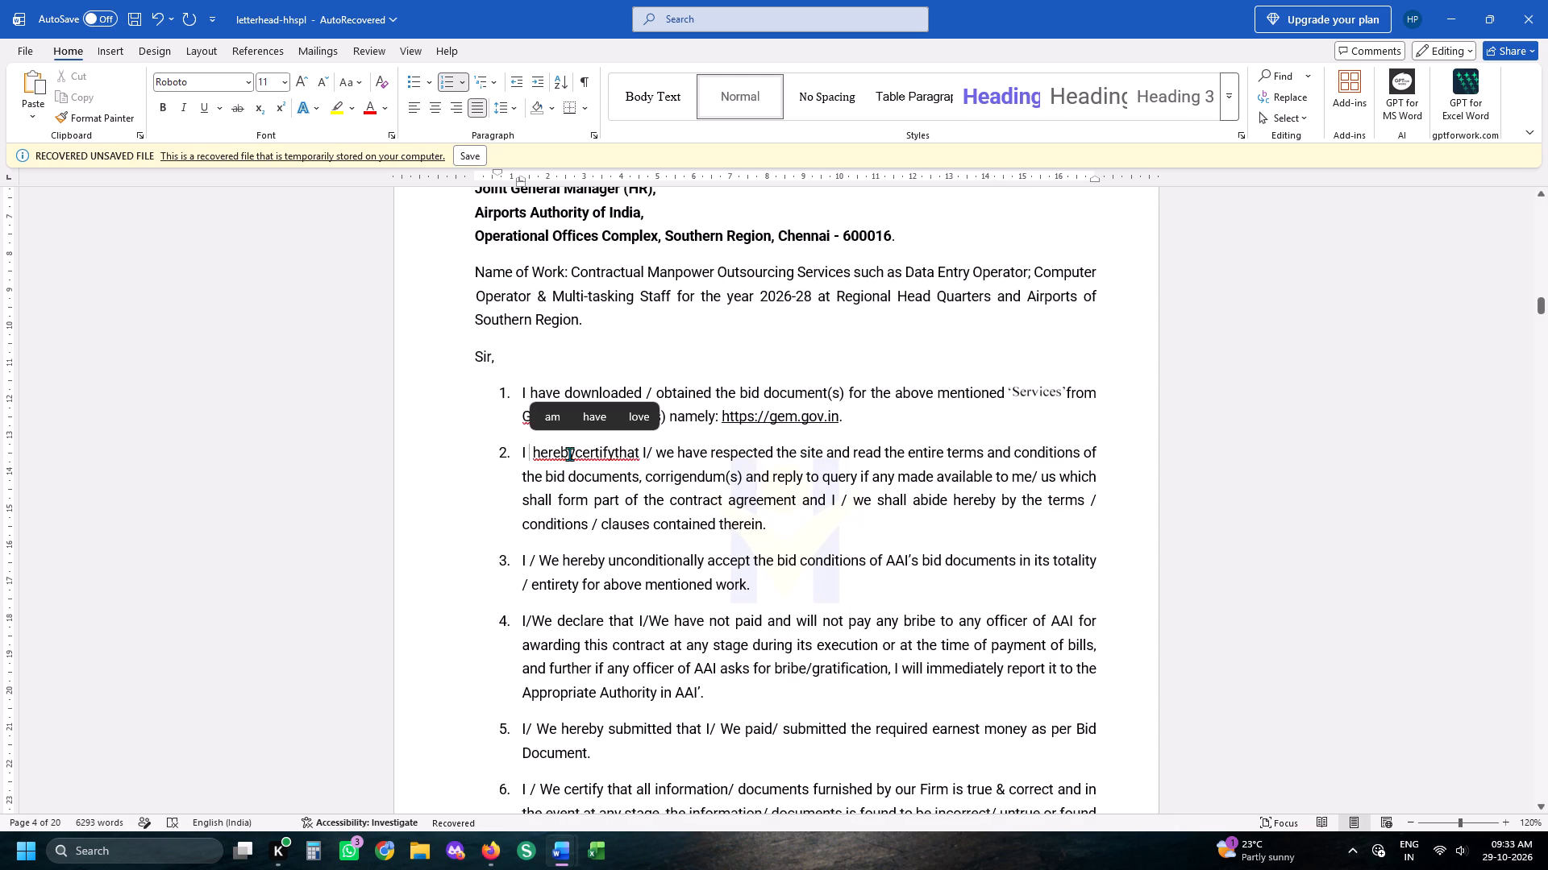
Separate the run-together "herebycertifythat" in clause 2 into "hereby certify that".
left_click(574, 452)
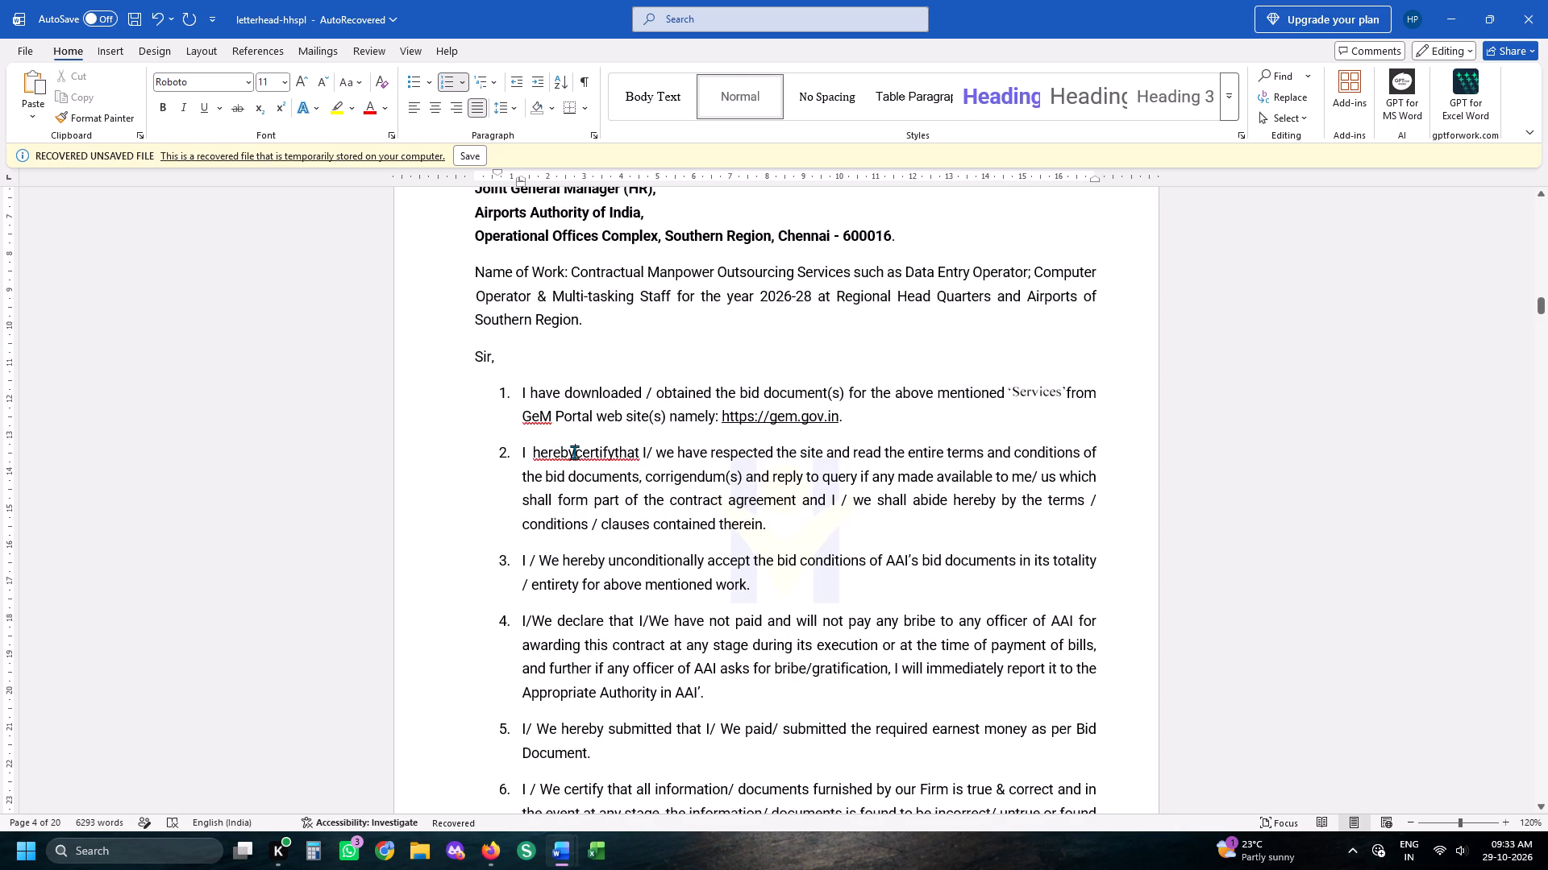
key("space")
left_click(619, 457)
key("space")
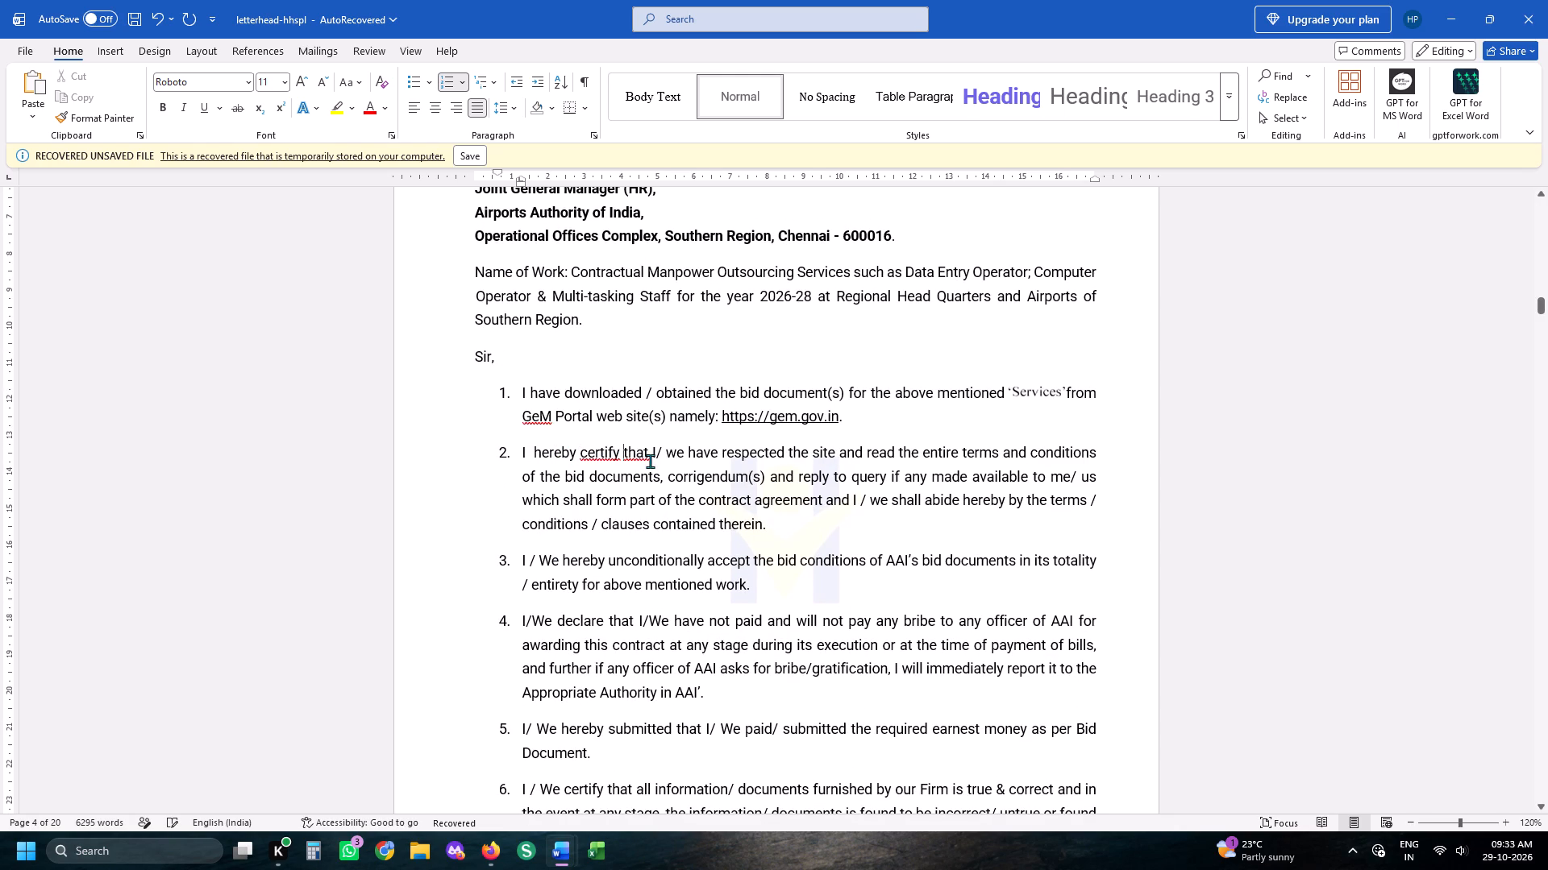
Change "I/ we" to "I" before "have respected the site" in clause 2.
left_click(685, 456)
key("BackSpace")
key("BackSpace")
key("BackSpace")
key("BackSpace")
Change "I / We" to "I" at the start of clause 3.
scroll(685, 456, "down", 4)
left_click(560, 318)
key("BackSpace")
key("BackSpace")
key("BackSpace")
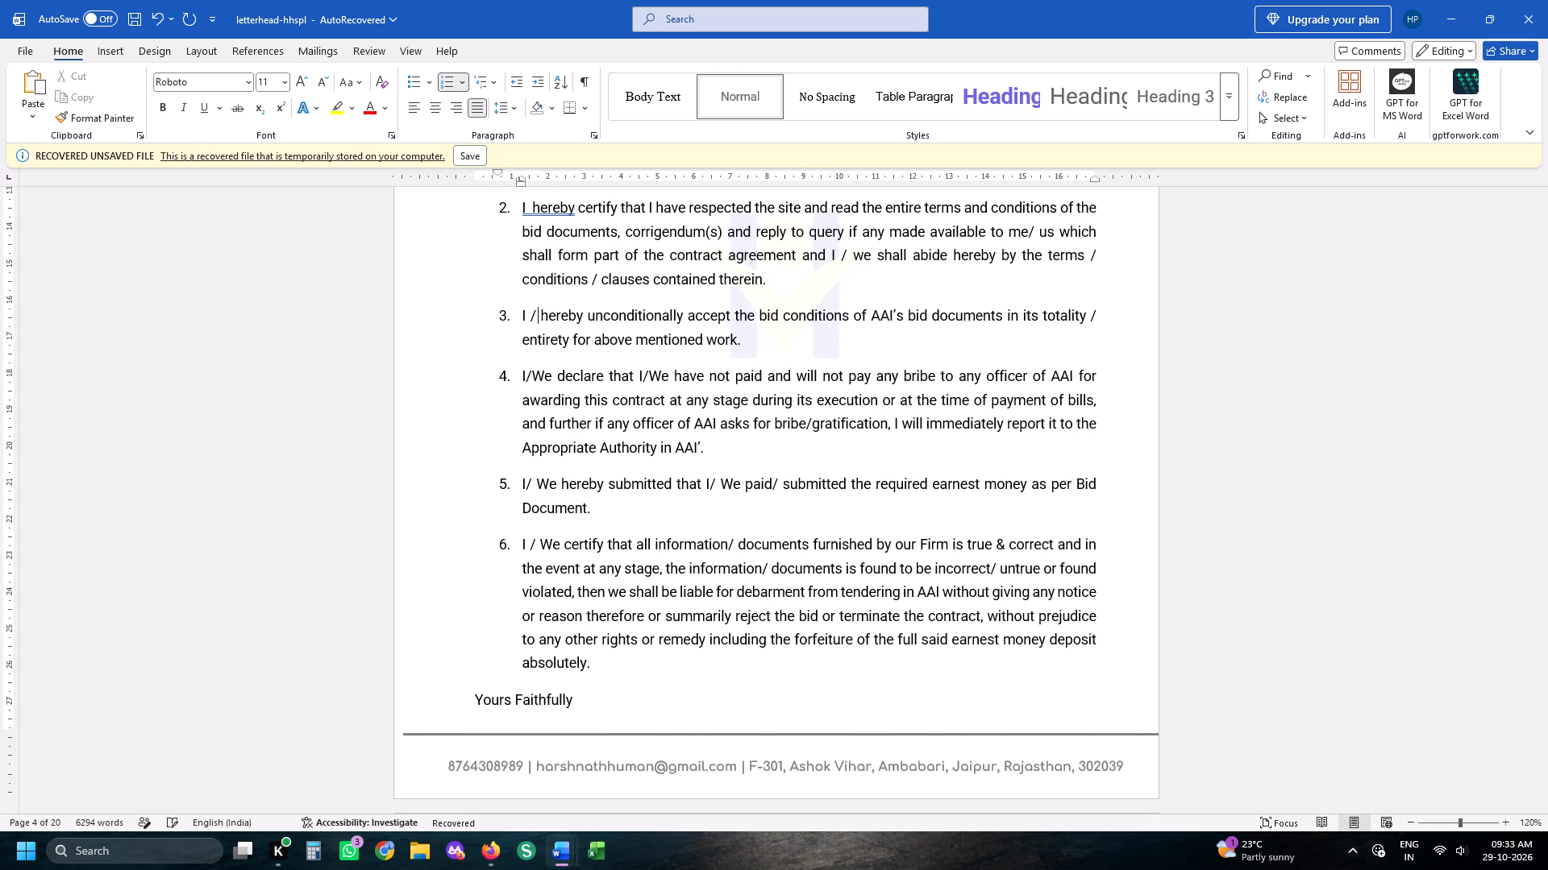
key("BackSpace")
Replace "I/We" with "We" at the start of clause 4 and remove the extra space after "I" in clause 3.
left_click(554, 373)
key("BackSpace")
key("BackSpace")
key("BackSpace")
key("BackSpace")
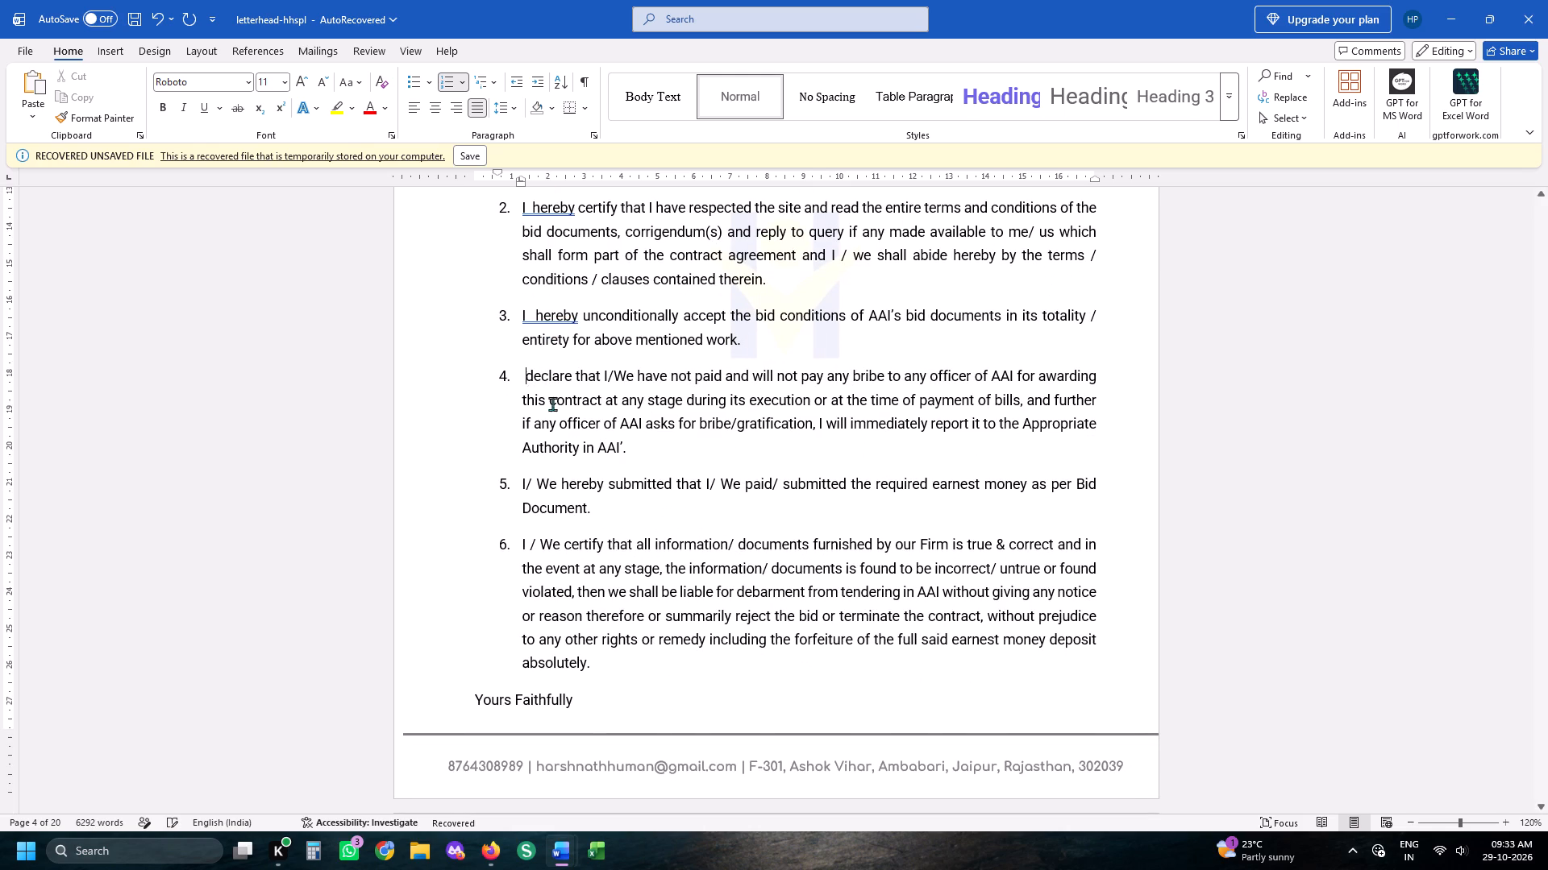
left_click(535, 325)
key("BackSpace")
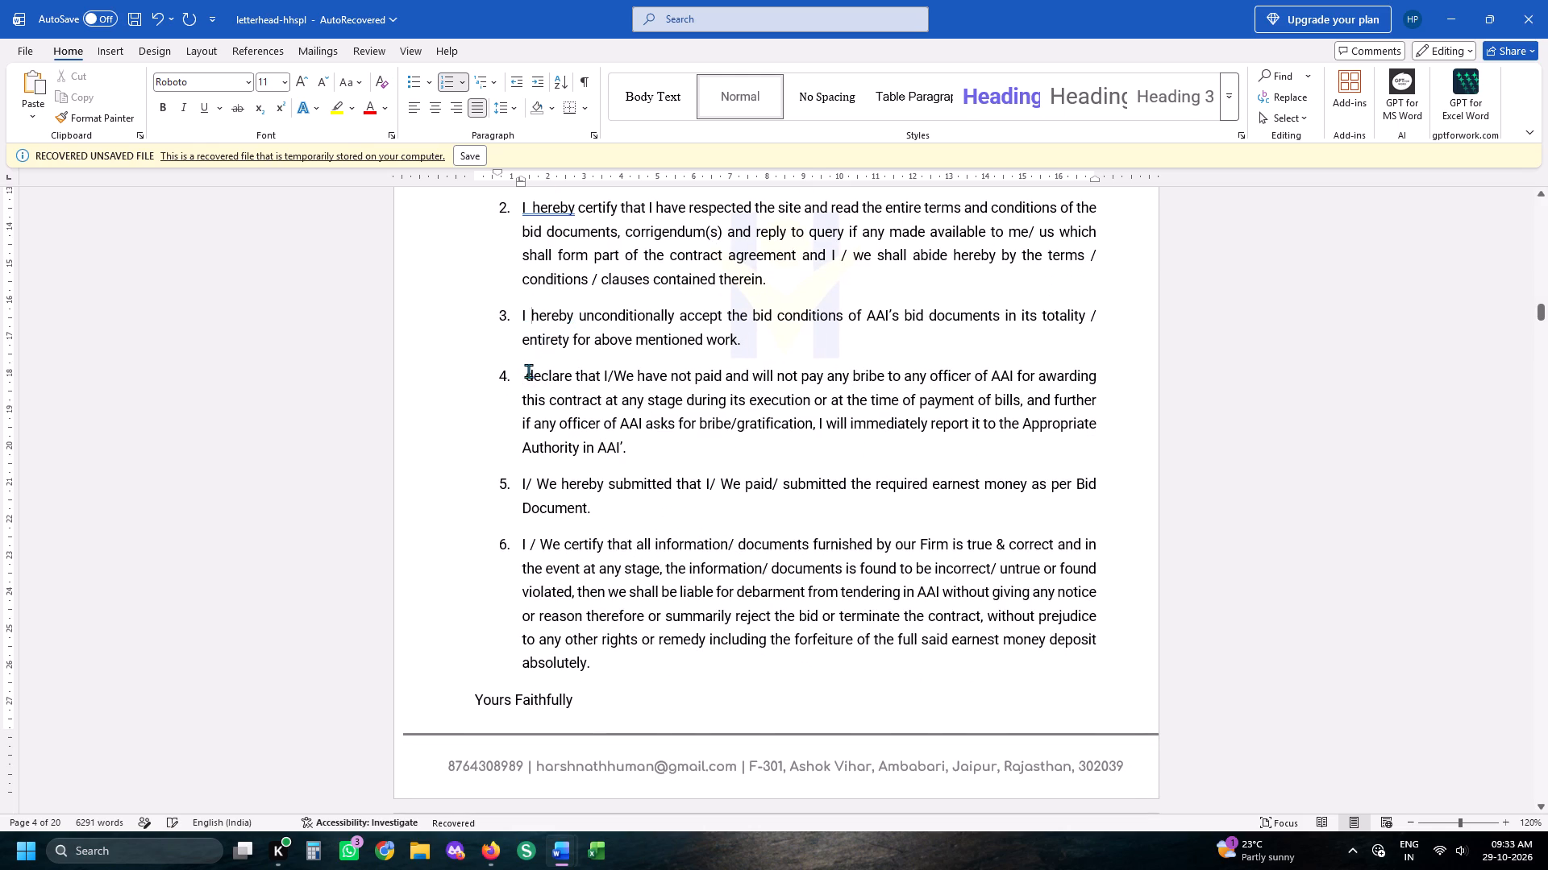
left_click(527, 371)
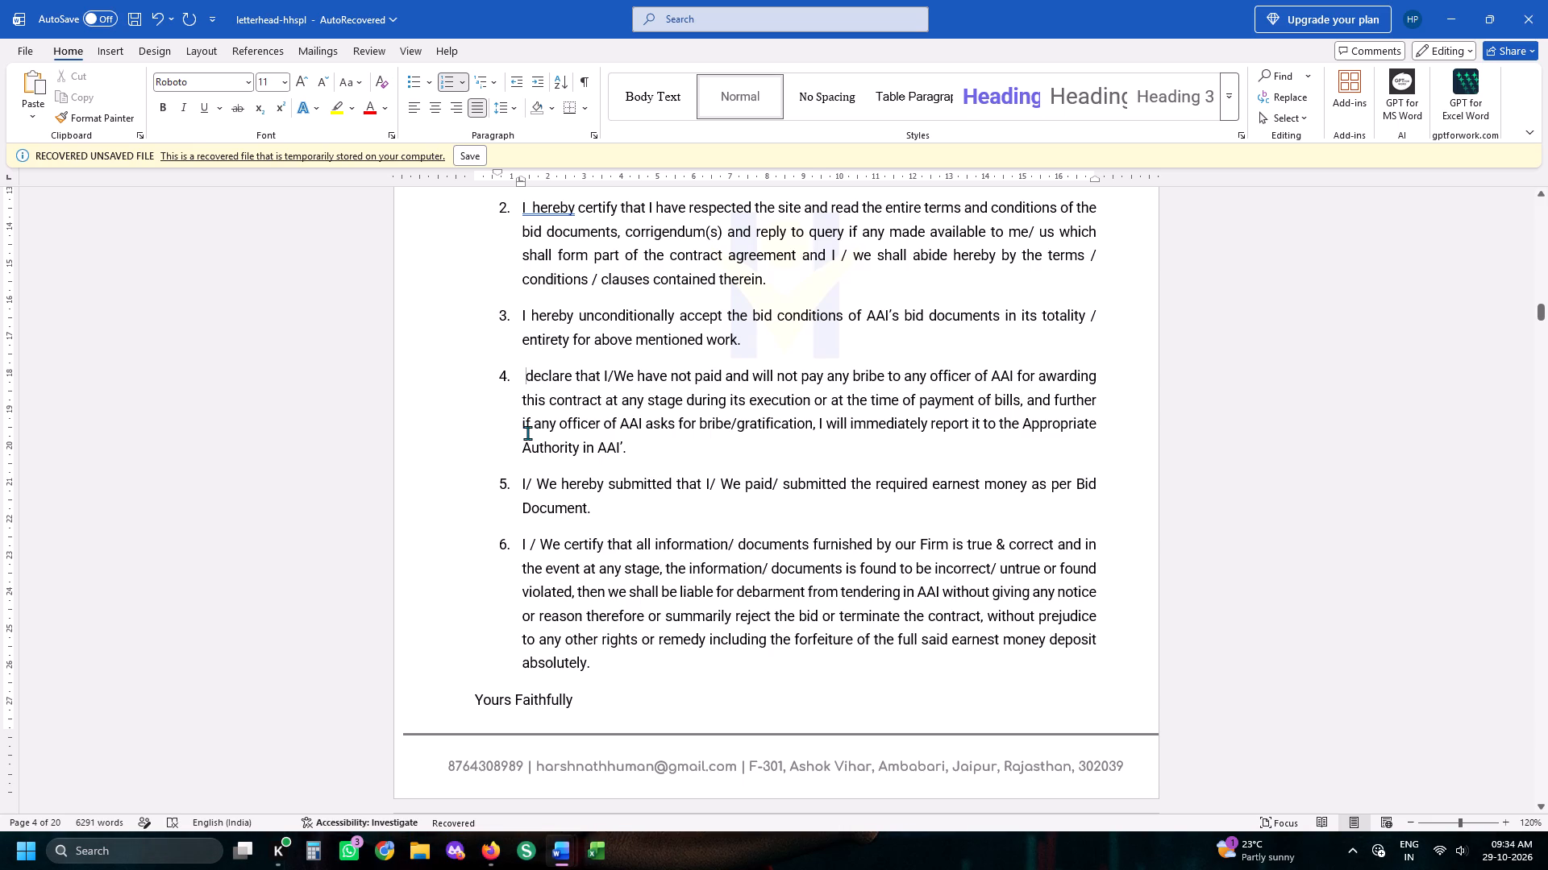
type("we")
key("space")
In clause 5, shorten the opening "I/ We" to "I" and the second "I/ We" before "paid" to "We".
scroll(527, 432, "down", 3)
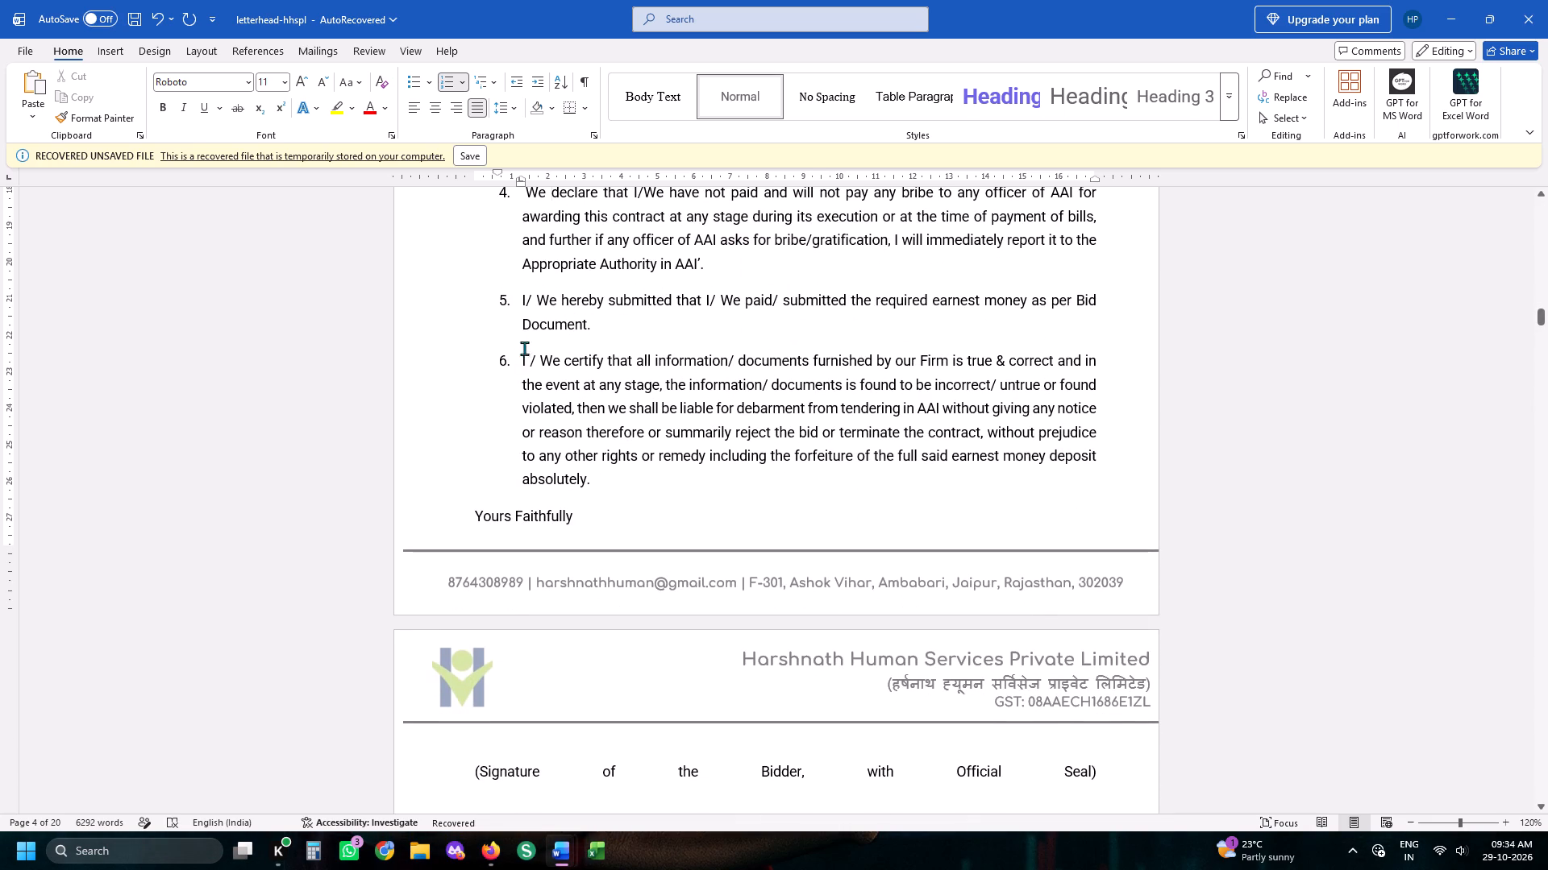
left_click(557, 296)
key("BackSpace")
key("BackSpace")
key("BackSpace")
key("BackSpace")
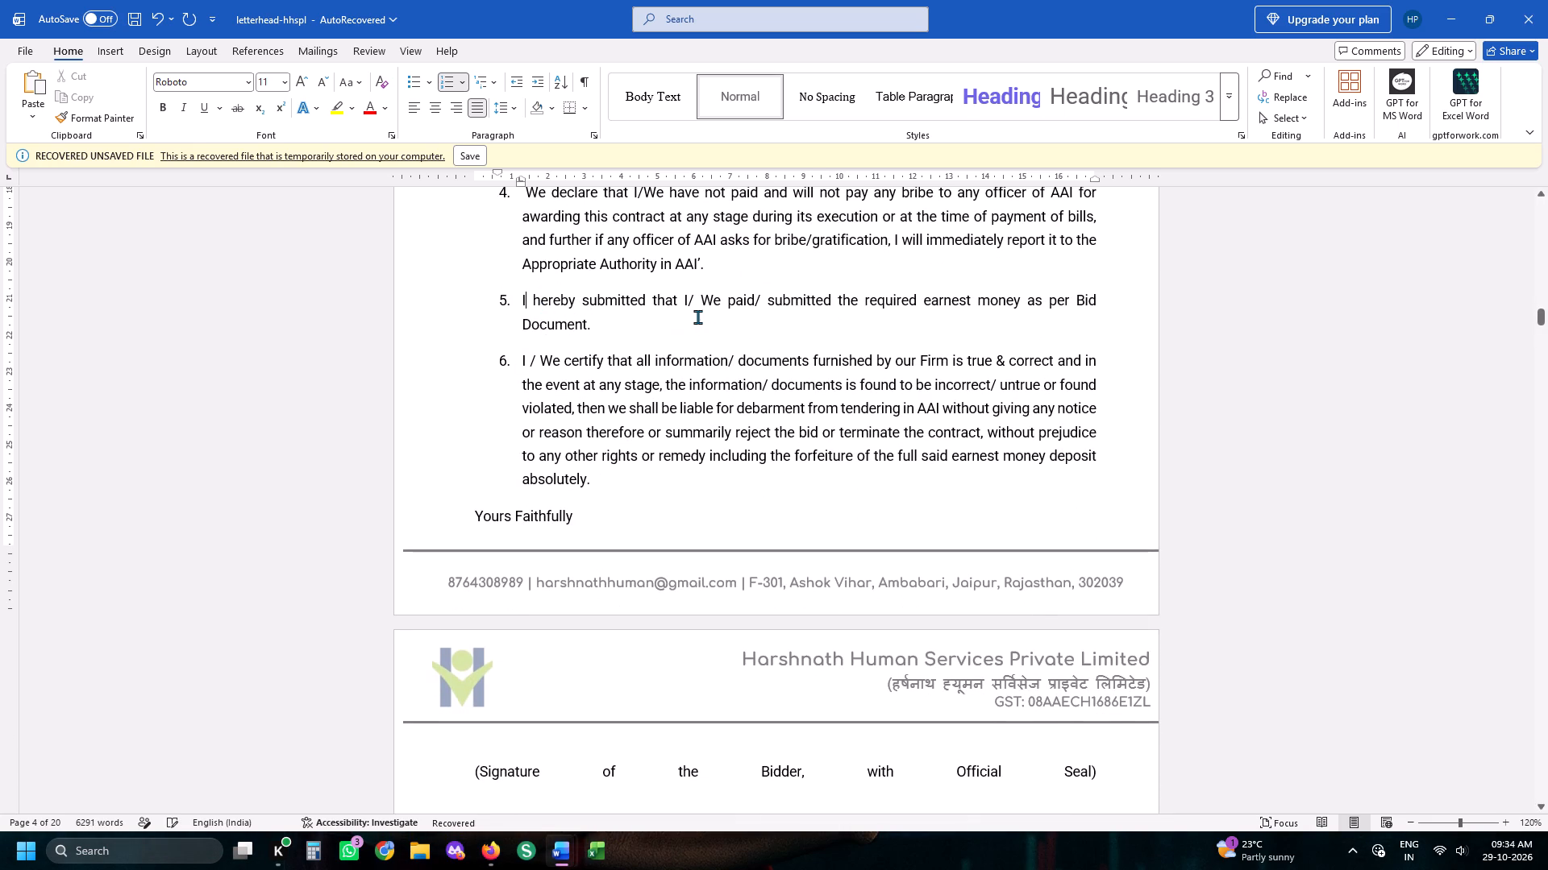
left_click(708, 309)
left_click(698, 300)
key("BackSpace")
key("BackSpace")
key("BackSpace")
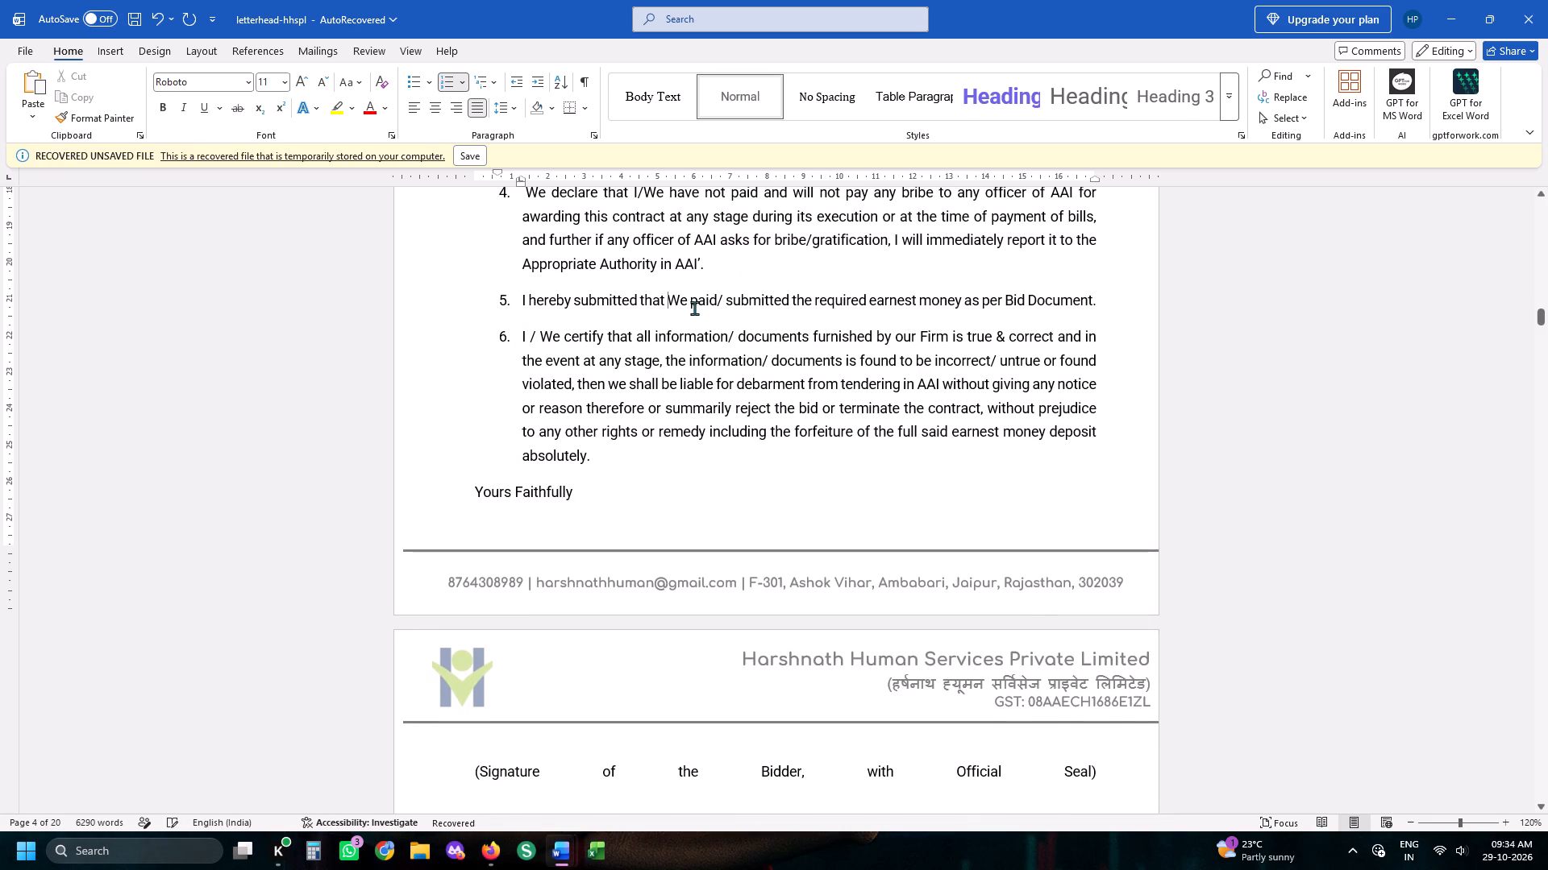
Change "I / We" to "I" at the start of clause 6, leaving a single space before "certify".
left_click(560, 335)
key("BackSpace")
key("BackSpace")
key("BackSpace")
key("BackSpace")
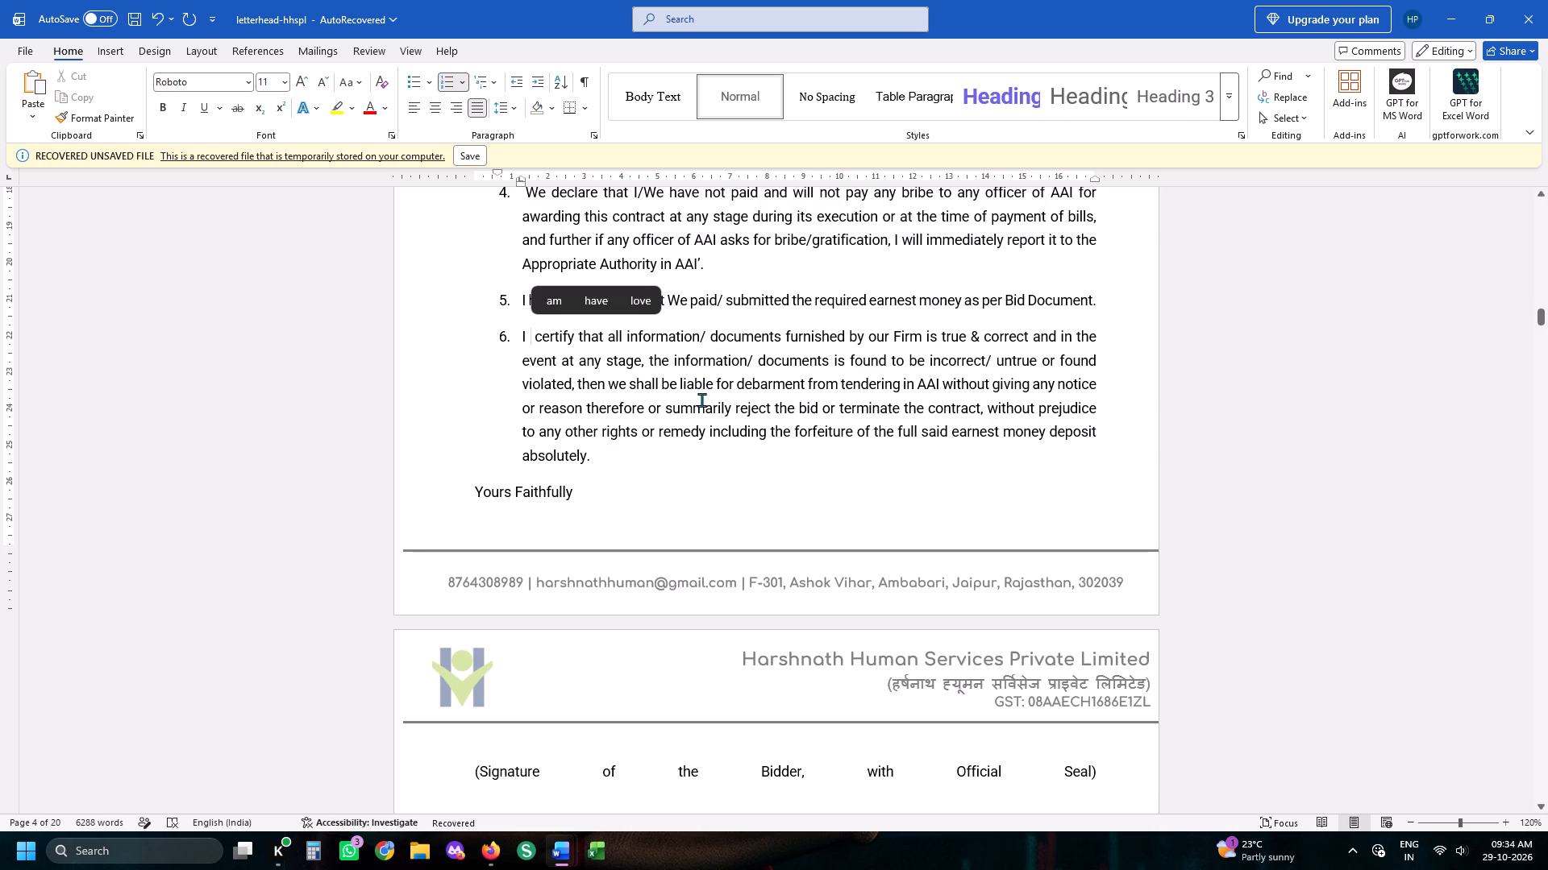
key("BackSpace")
Make the salutation "Sir," bold in the Tender Acceptance Letter.
scroll(708, 395, "up", 8)
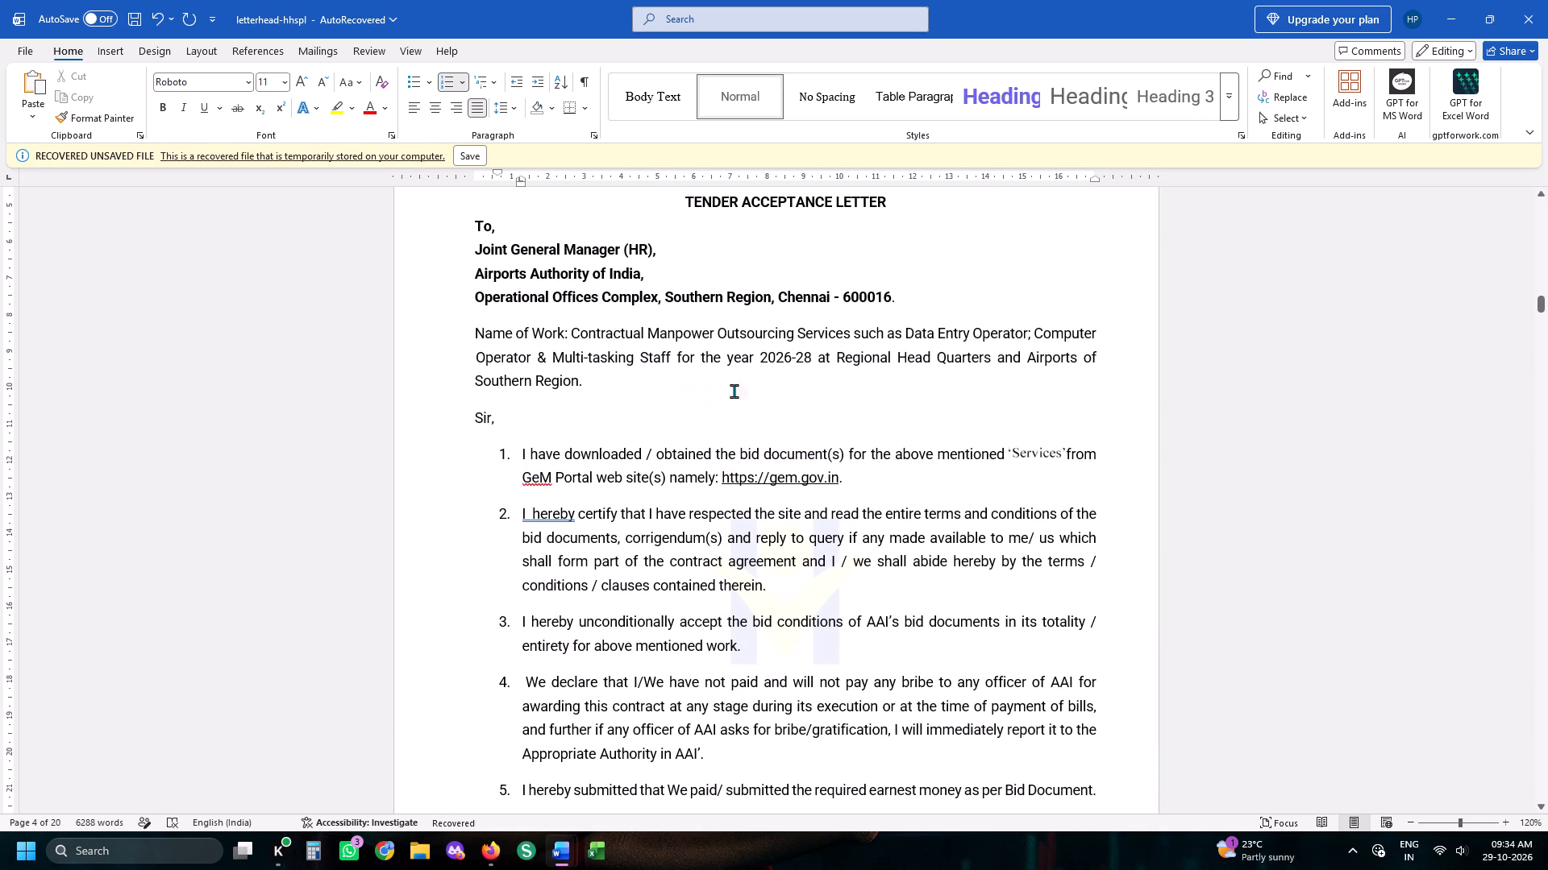
scroll(671, 391, "down", 2)
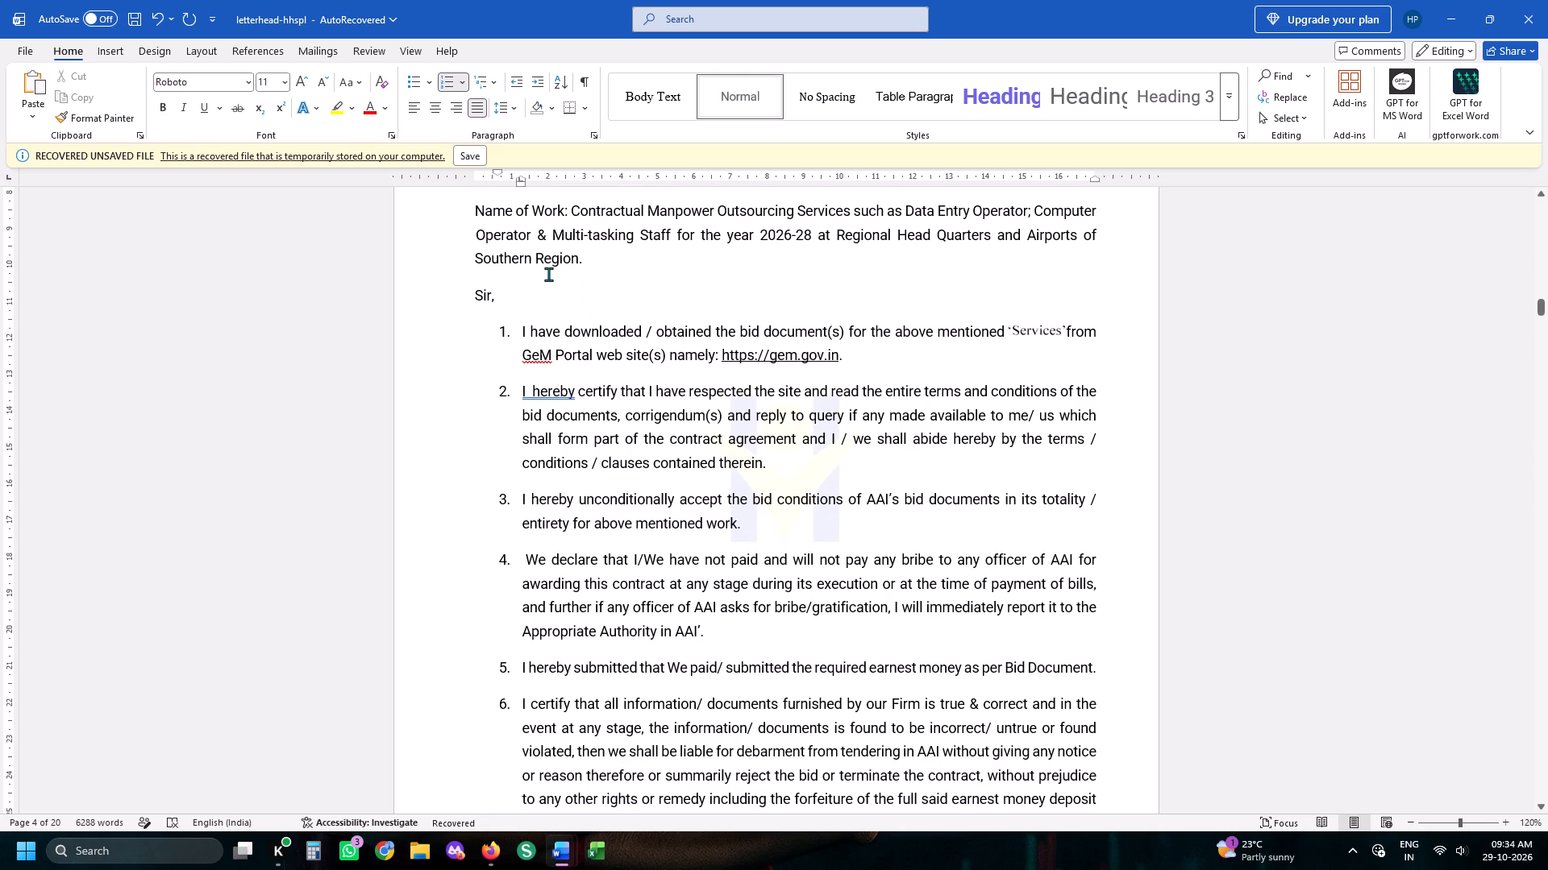
left_click_drag(546, 282, 446, 295)
key("ctrl+b")
left_click(554, 356)
Delete "downloaded / " from clause 1 so it reads "I have obtained the bid document(s)".
left_click_drag(654, 334, 597, 327)
key("Delete")
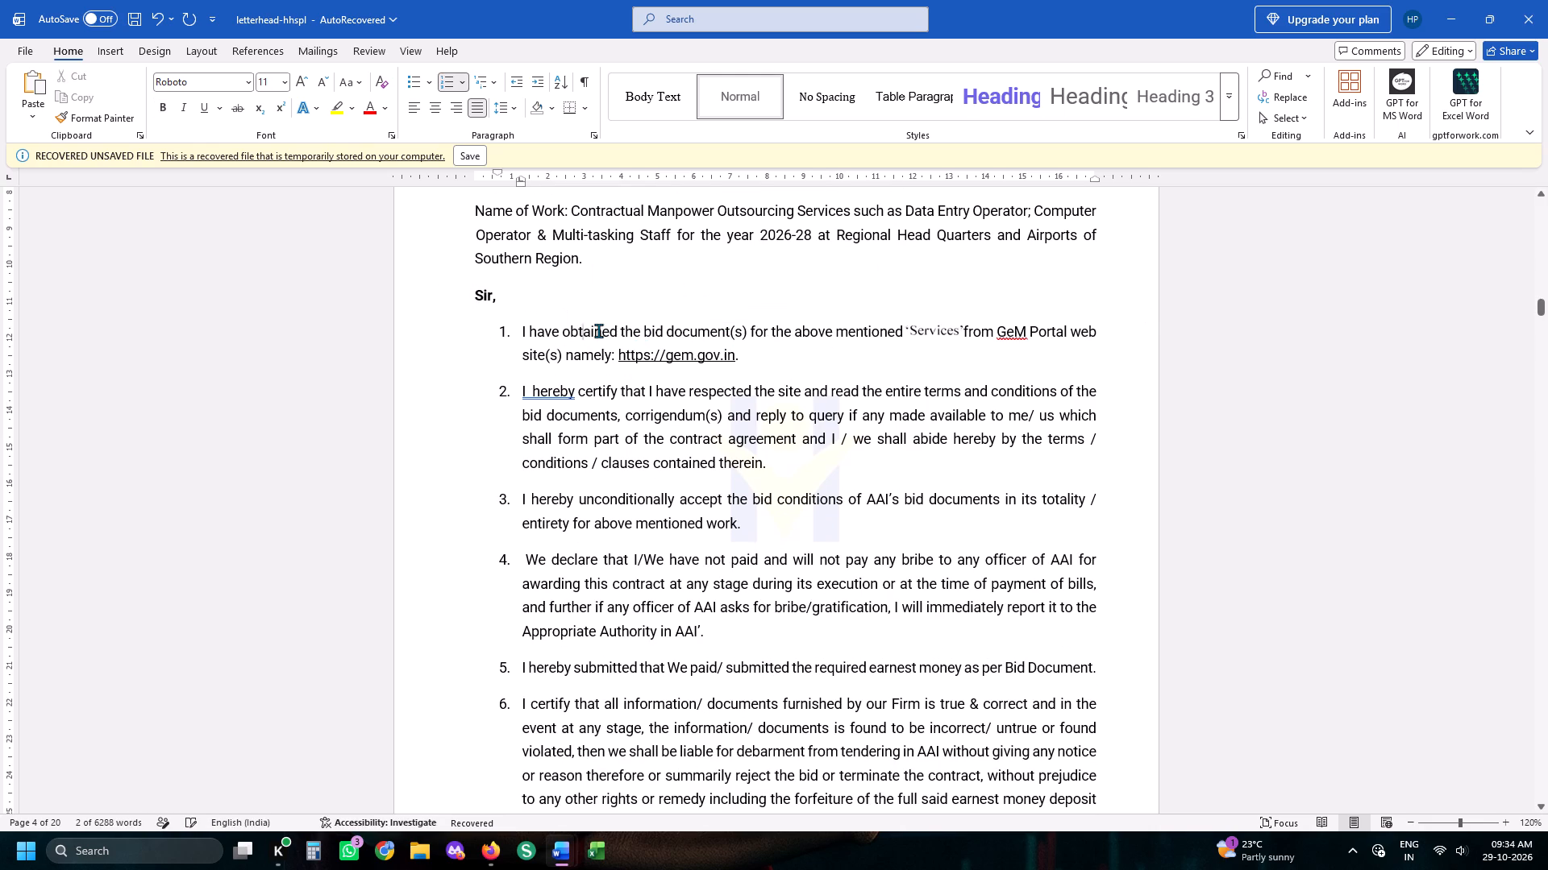
Change "I / we shall abide" to "I shall abide" in clause 2.
scroll(619, 379, "down", 4)
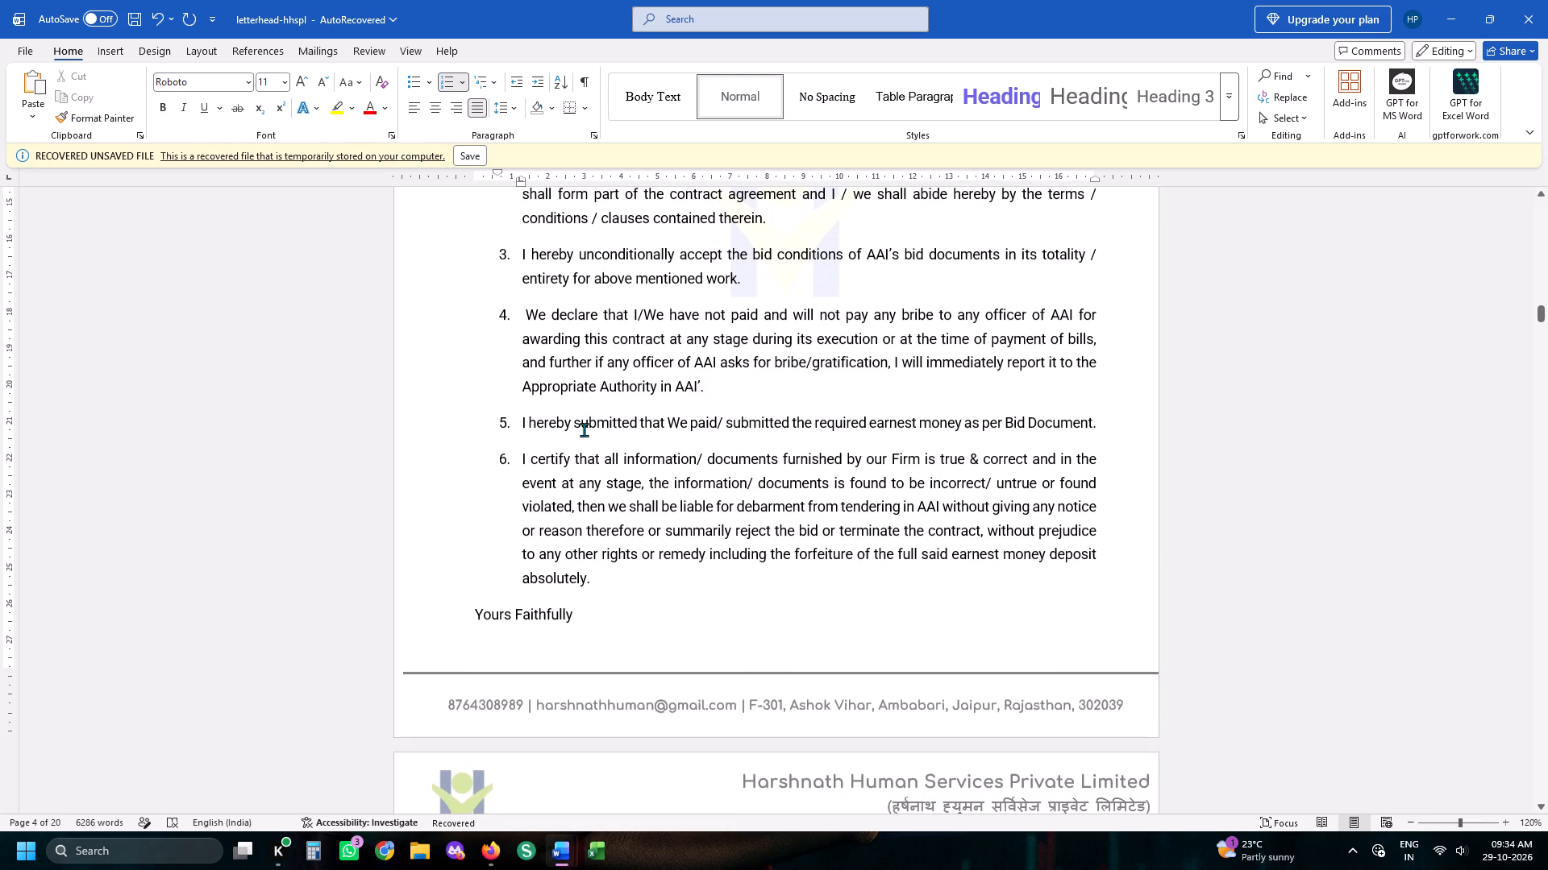
scroll(605, 588, "down", 3)
scroll(598, 520, "up", 5)
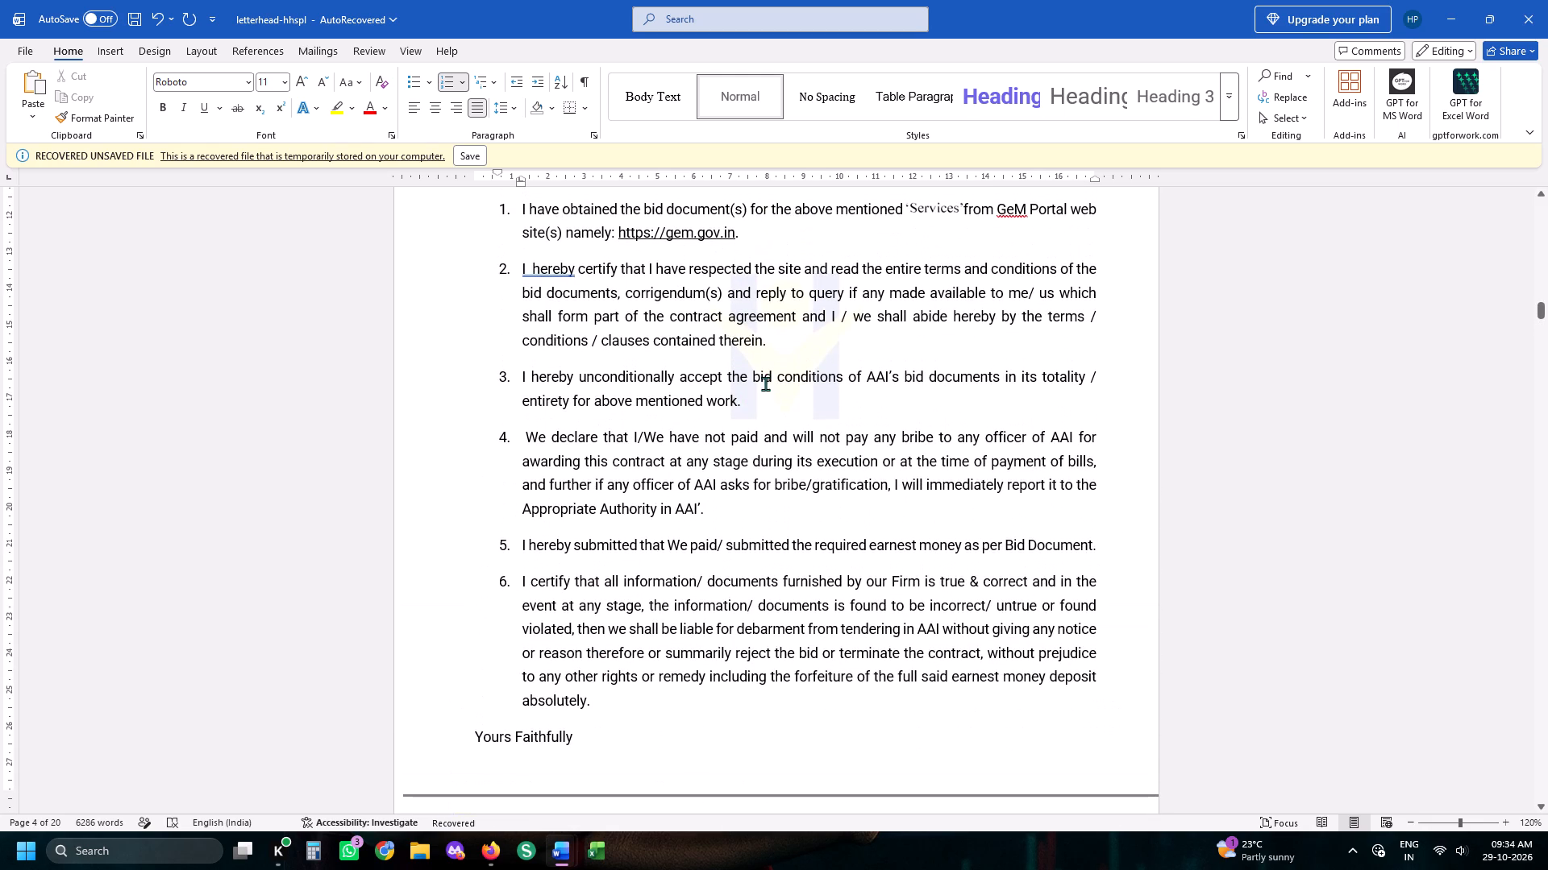
left_click(876, 316)
key("BackSpace")
key("BackSpace")
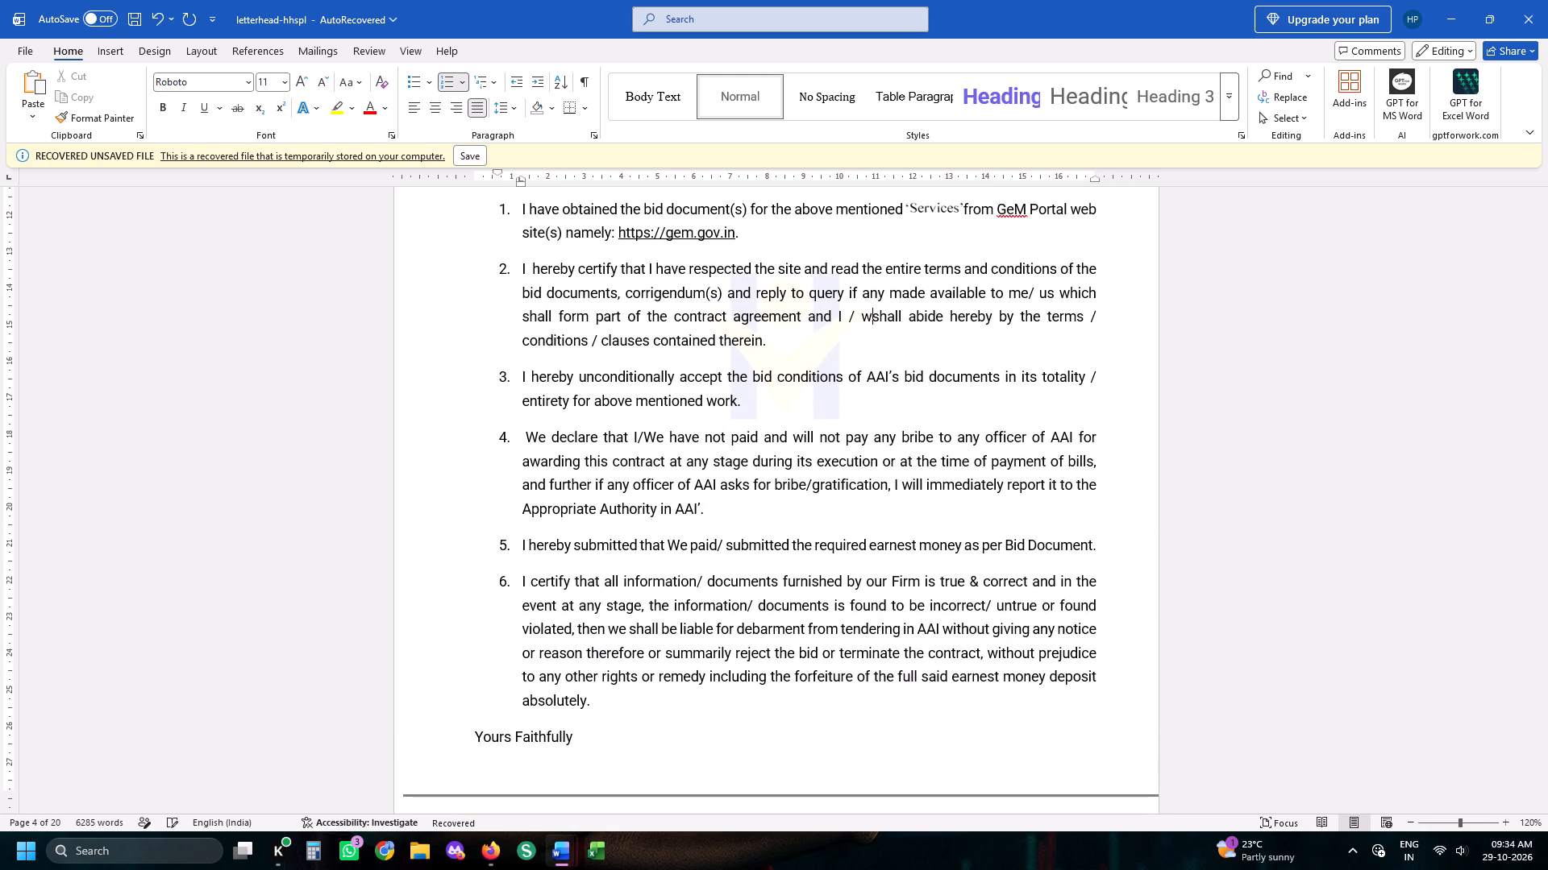
key("BackSpace")
key("BackSpace")
key("BackSpace")
key("BackSpace")
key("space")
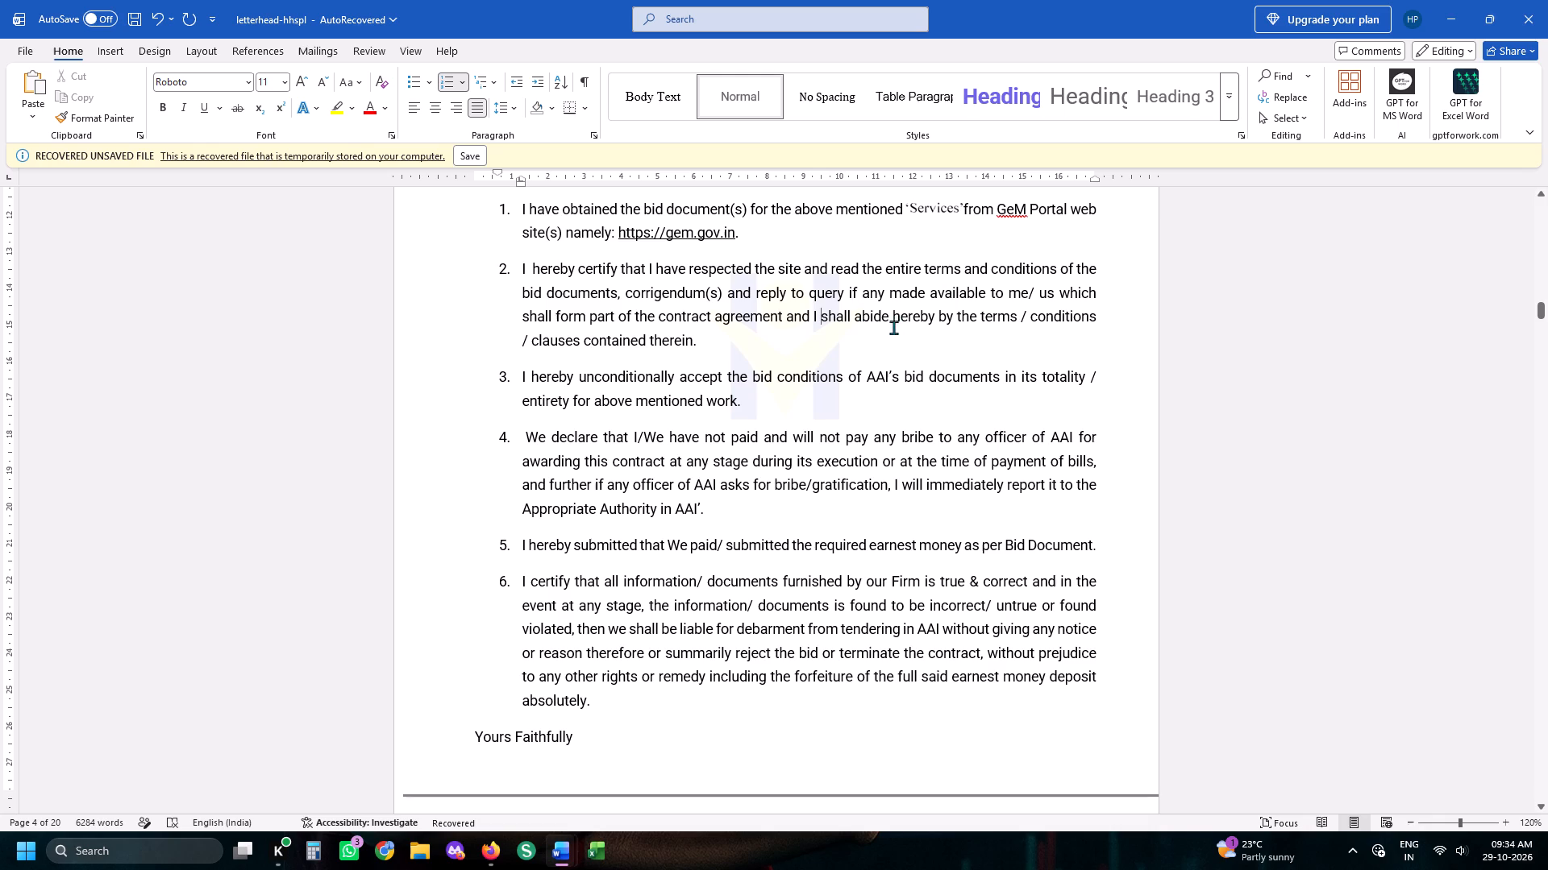
Reword the end of clause 2 from "terms / conditions / clauses contained therein" to "terms & conditions.".
left_click(1026, 315)
key("BackSpace")
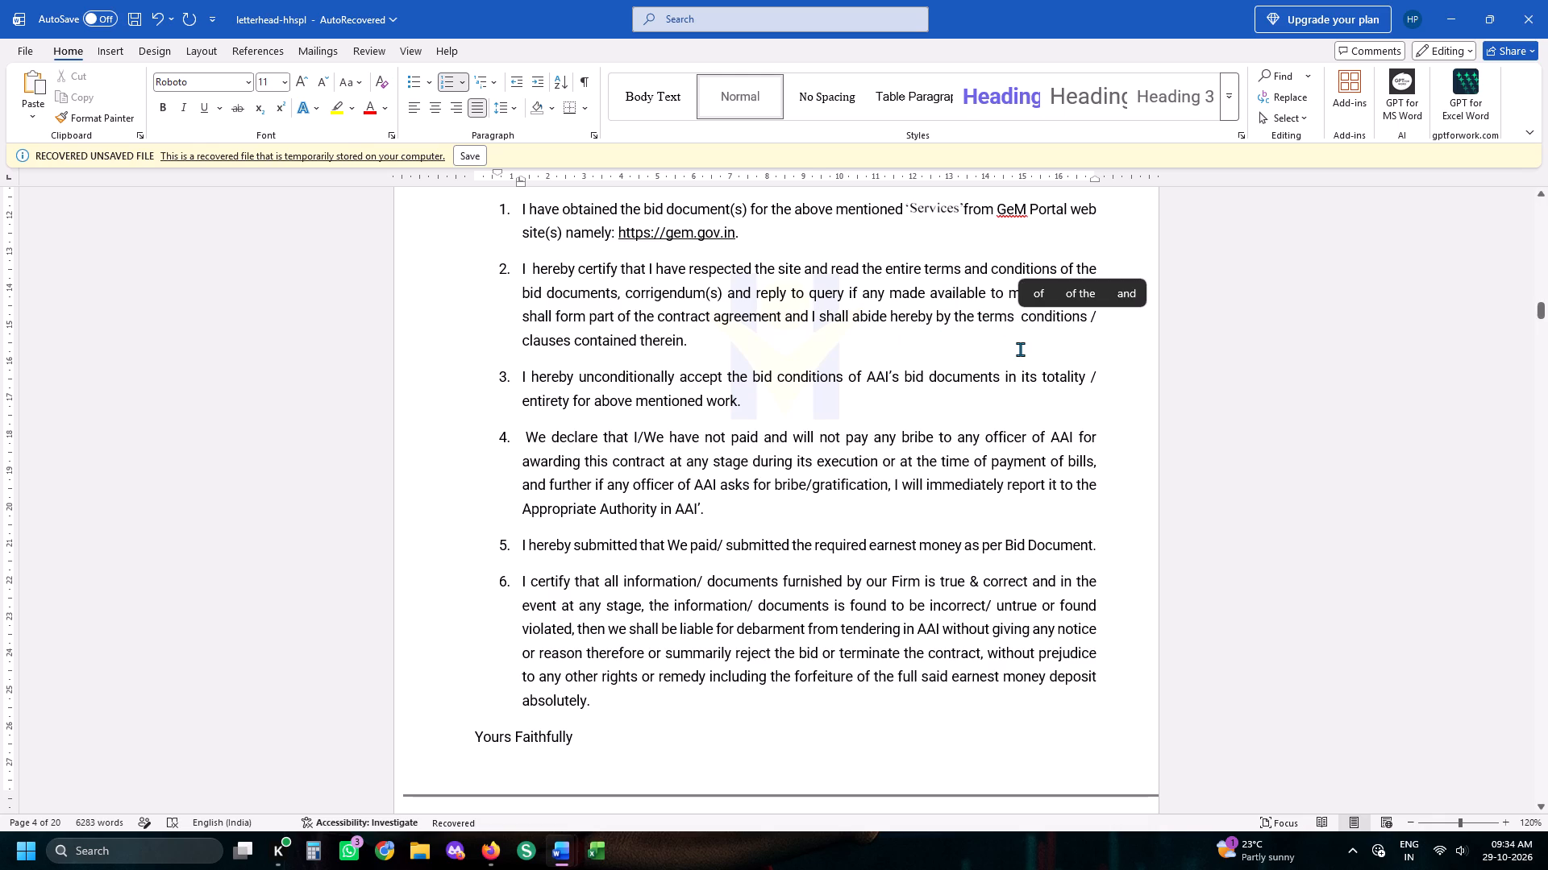
key("shift+ampersand")
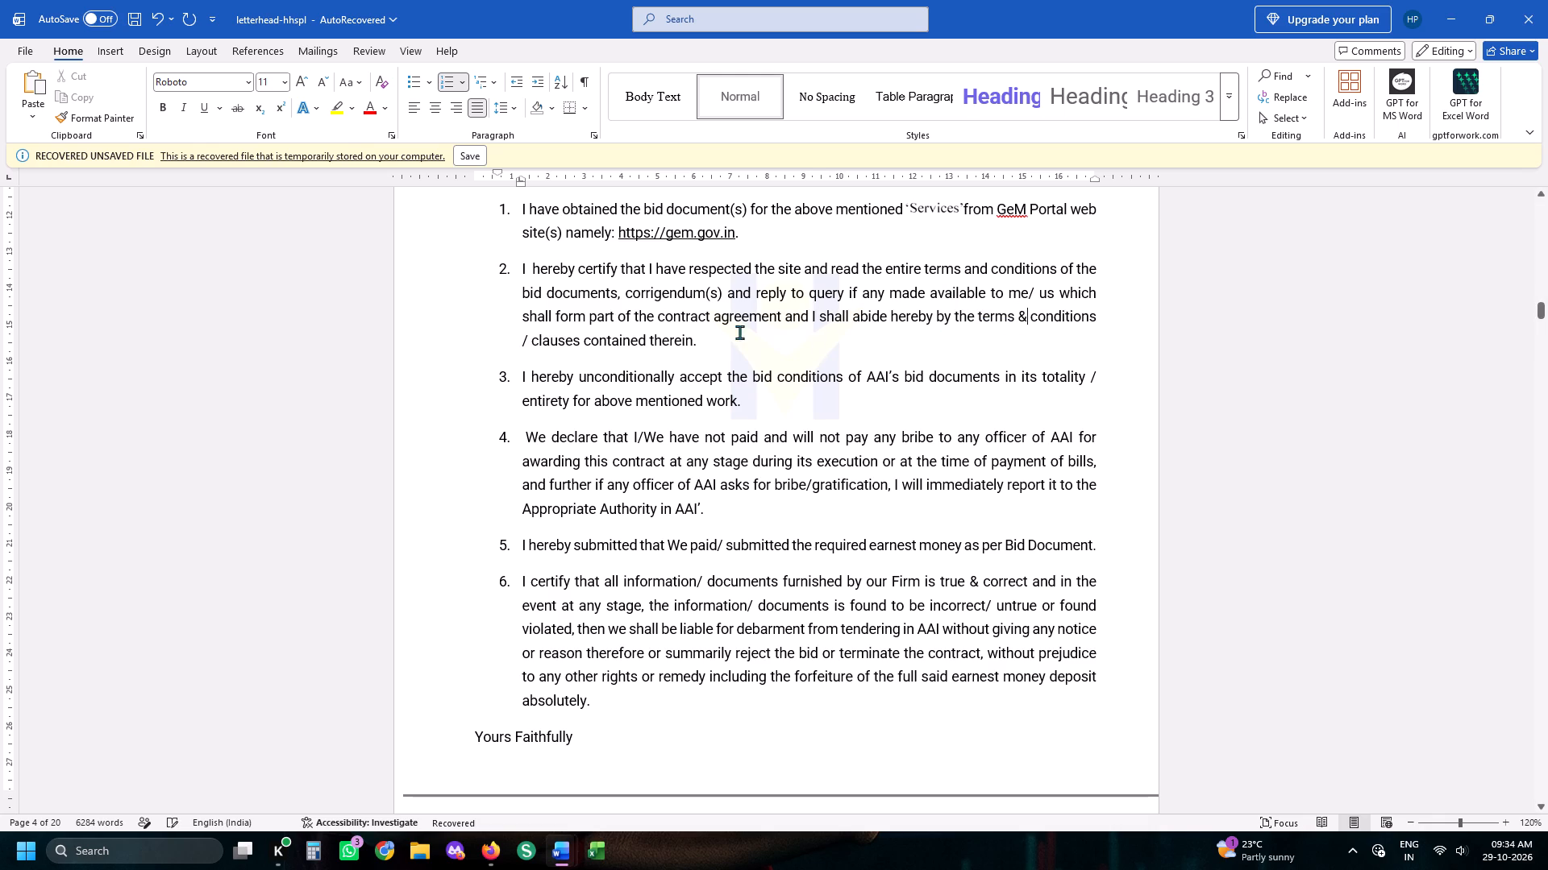
left_click_drag(701, 339, 507, 348)
key("Delete")
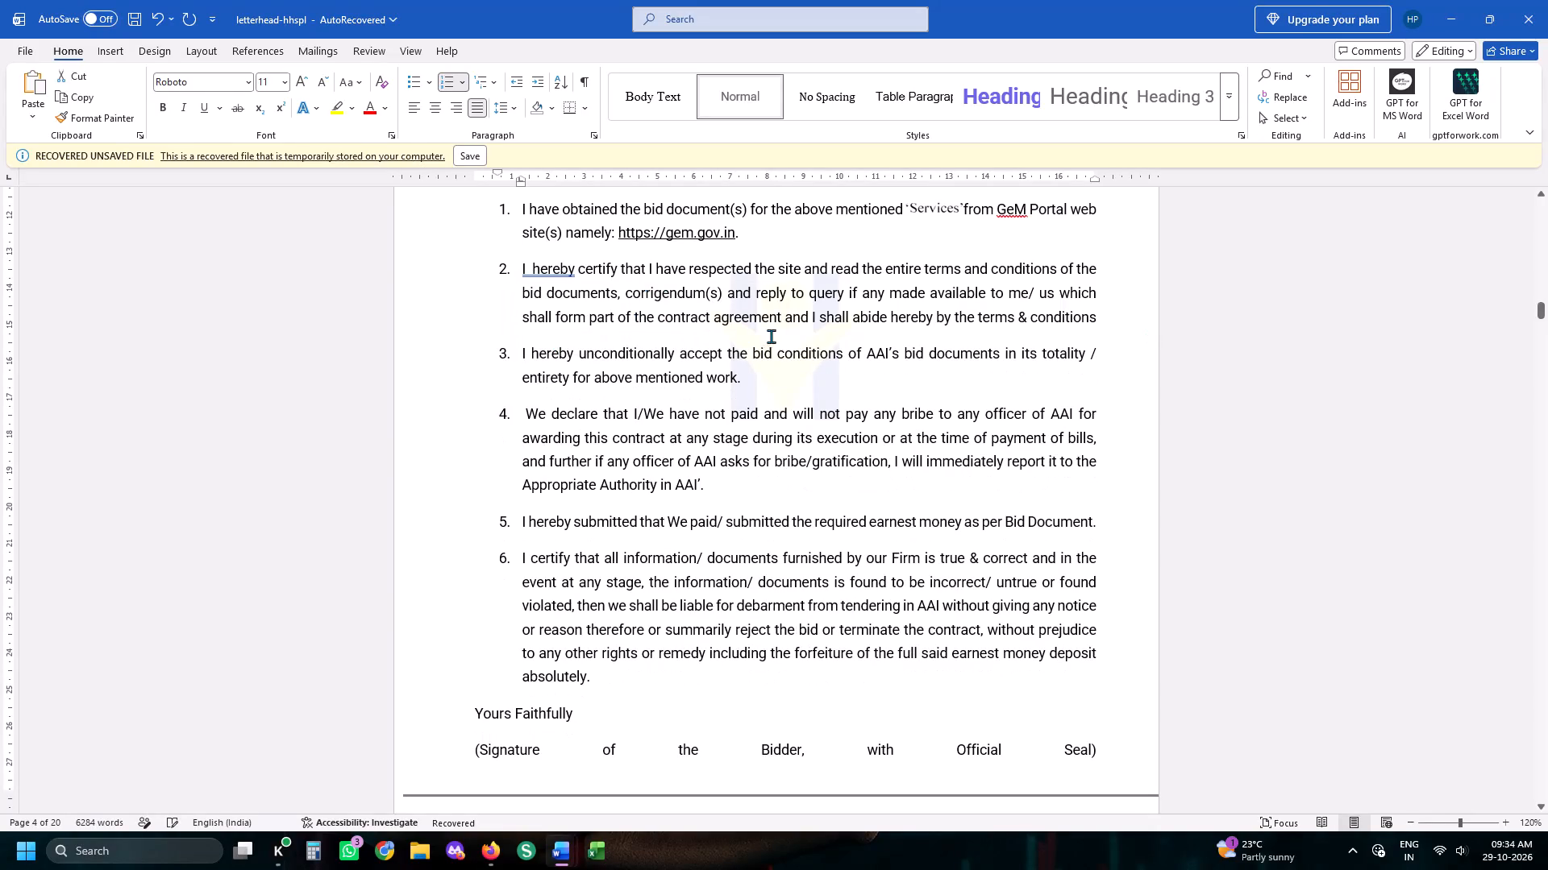
key("BackSpace")
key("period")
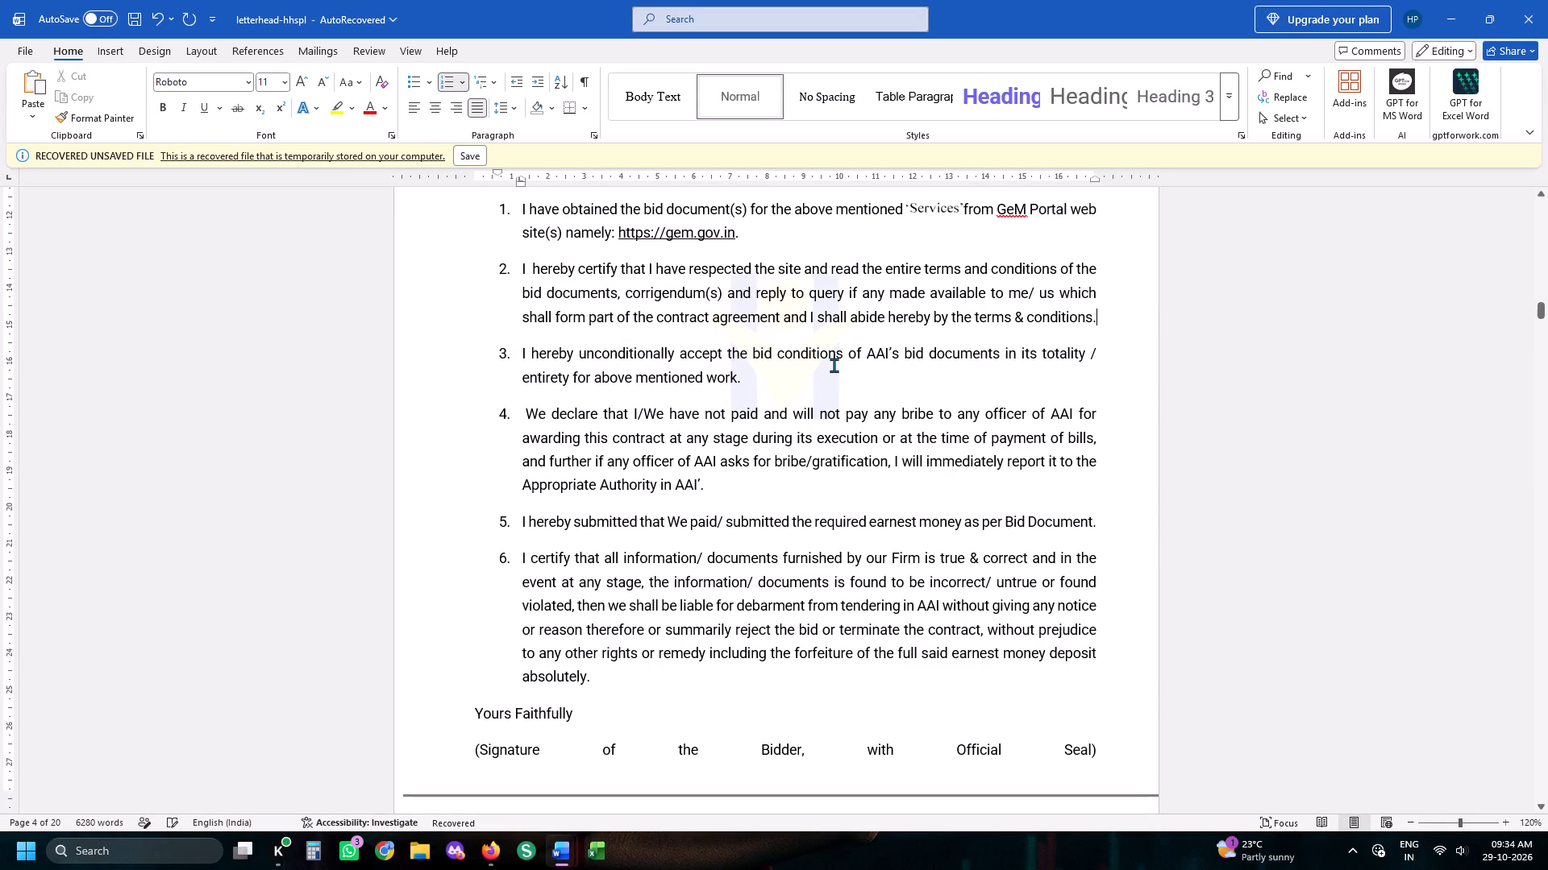
Replace the "(Signature of the Bidder, with Official Seal)" line below "Yours Faithfully" with the signatory's name in bold capitals.
scroll(676, 317, "down", 5)
left_click_drag(470, 434, 1261, 480)
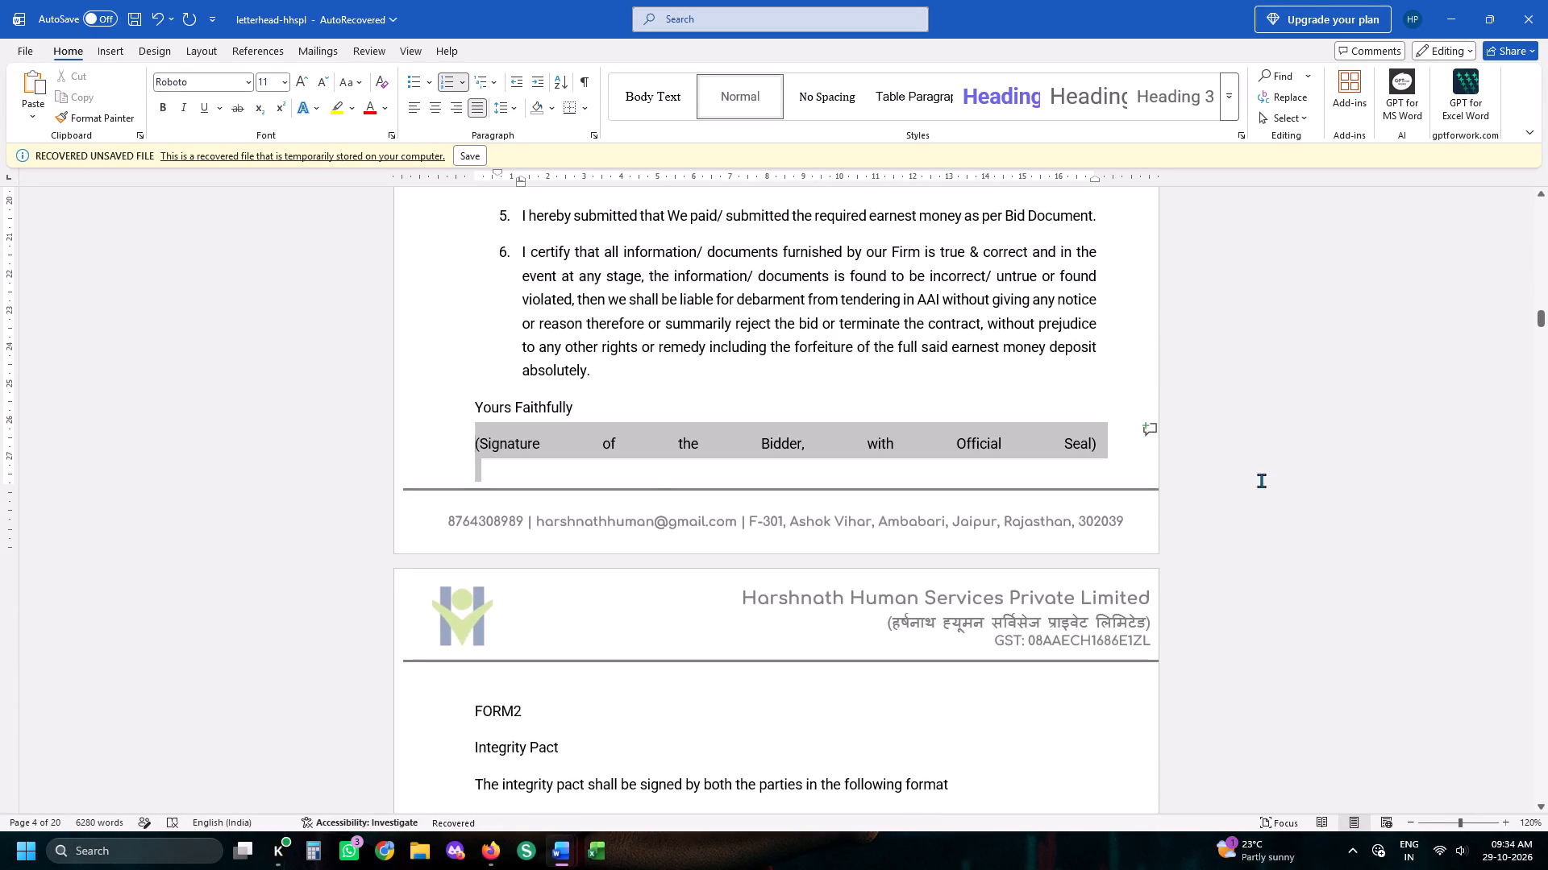
left_click_drag(1261, 480, 1148, 473)
key("ctrl+b")
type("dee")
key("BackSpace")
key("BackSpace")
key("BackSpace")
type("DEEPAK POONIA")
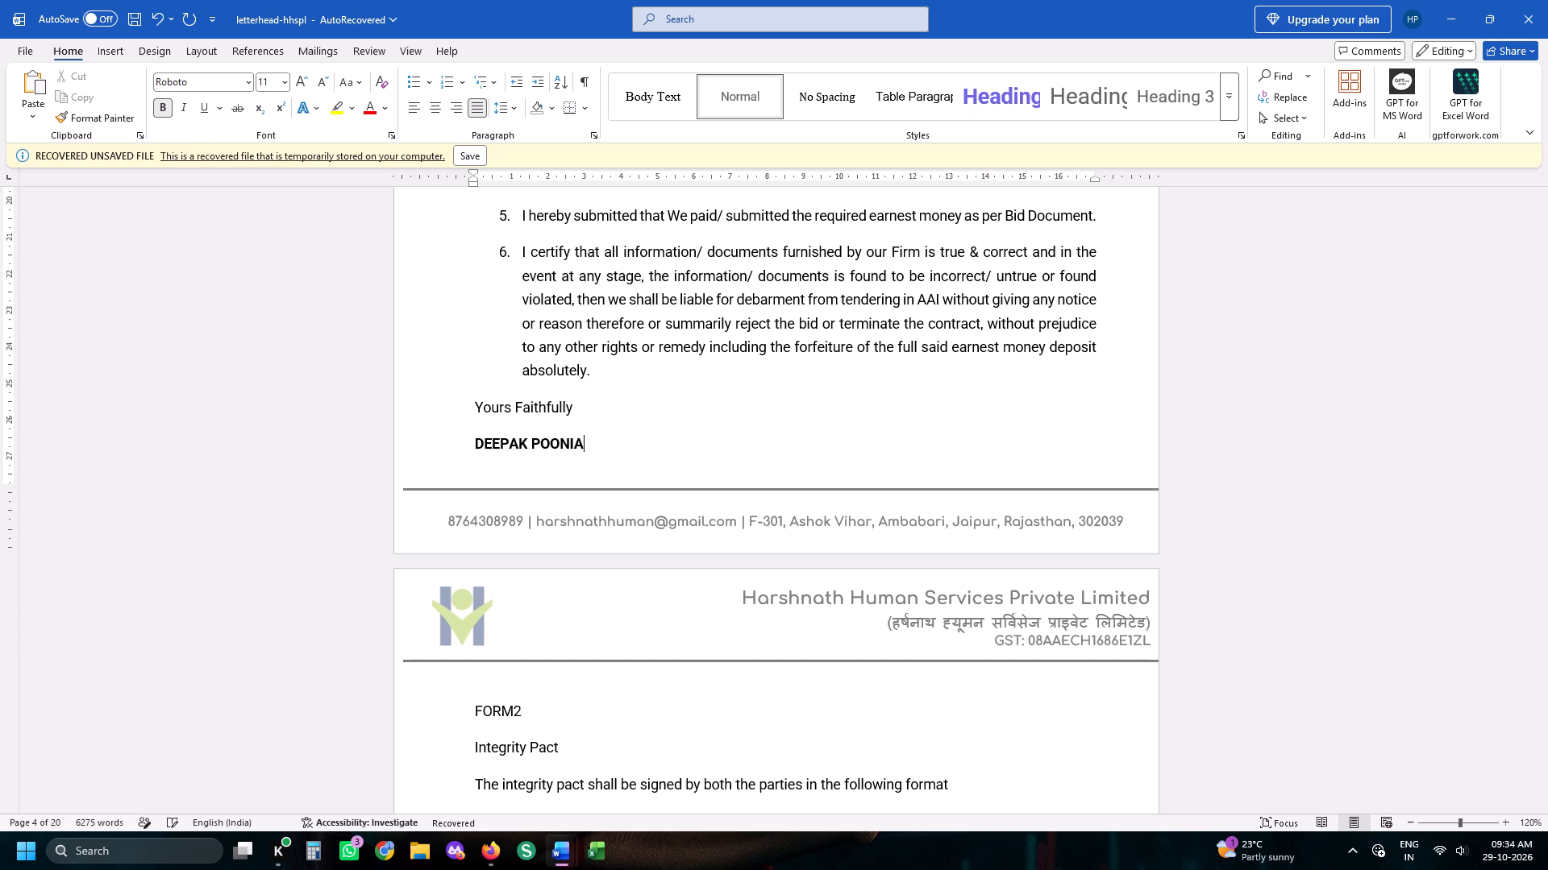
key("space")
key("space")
Paste the company stamp and director signature image, set it behind text, and place it to the right of the "Yours Faithfully" block.
left_click(704, 246)
key("super+v")
left_click(793, 500)
key("ctrl+v")
left_click(849, 291)
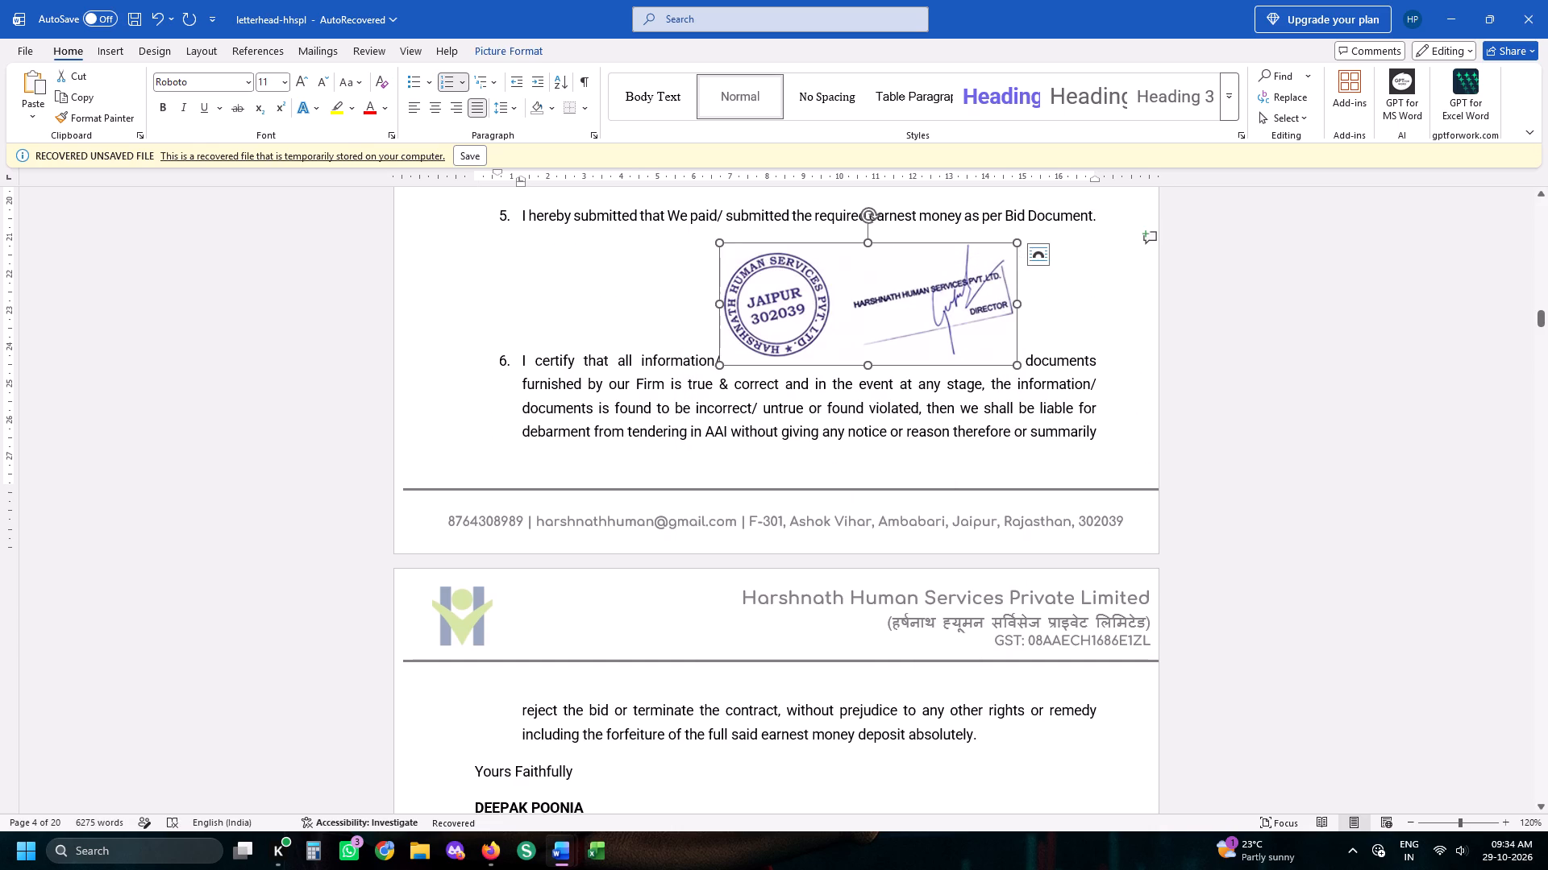
left_click(1037, 255)
left_click(1110, 405)
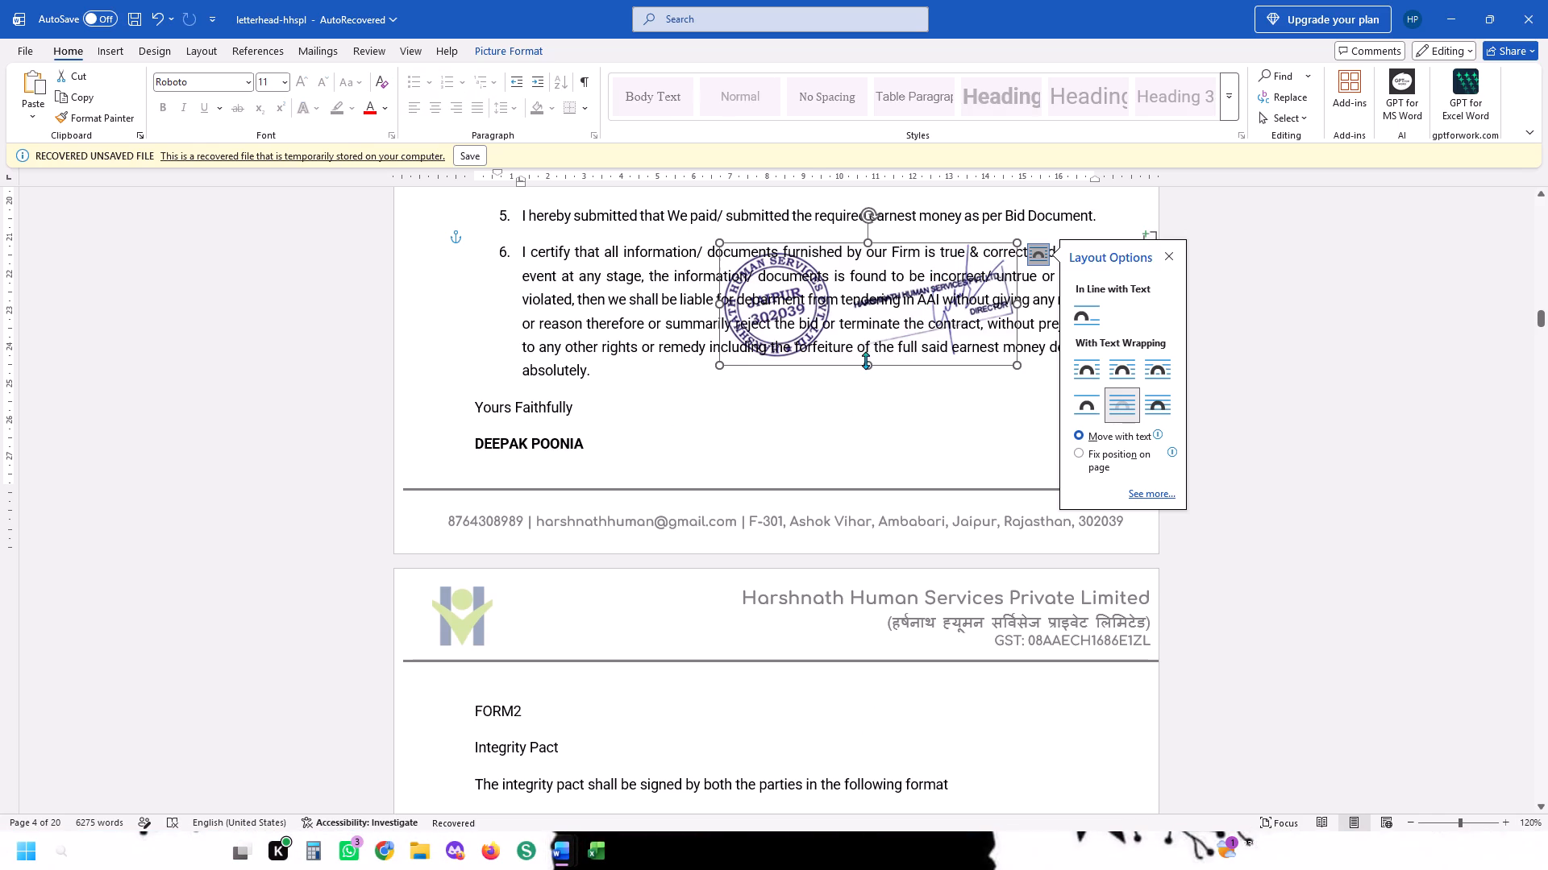
left_click_drag(722, 351, 735, 401)
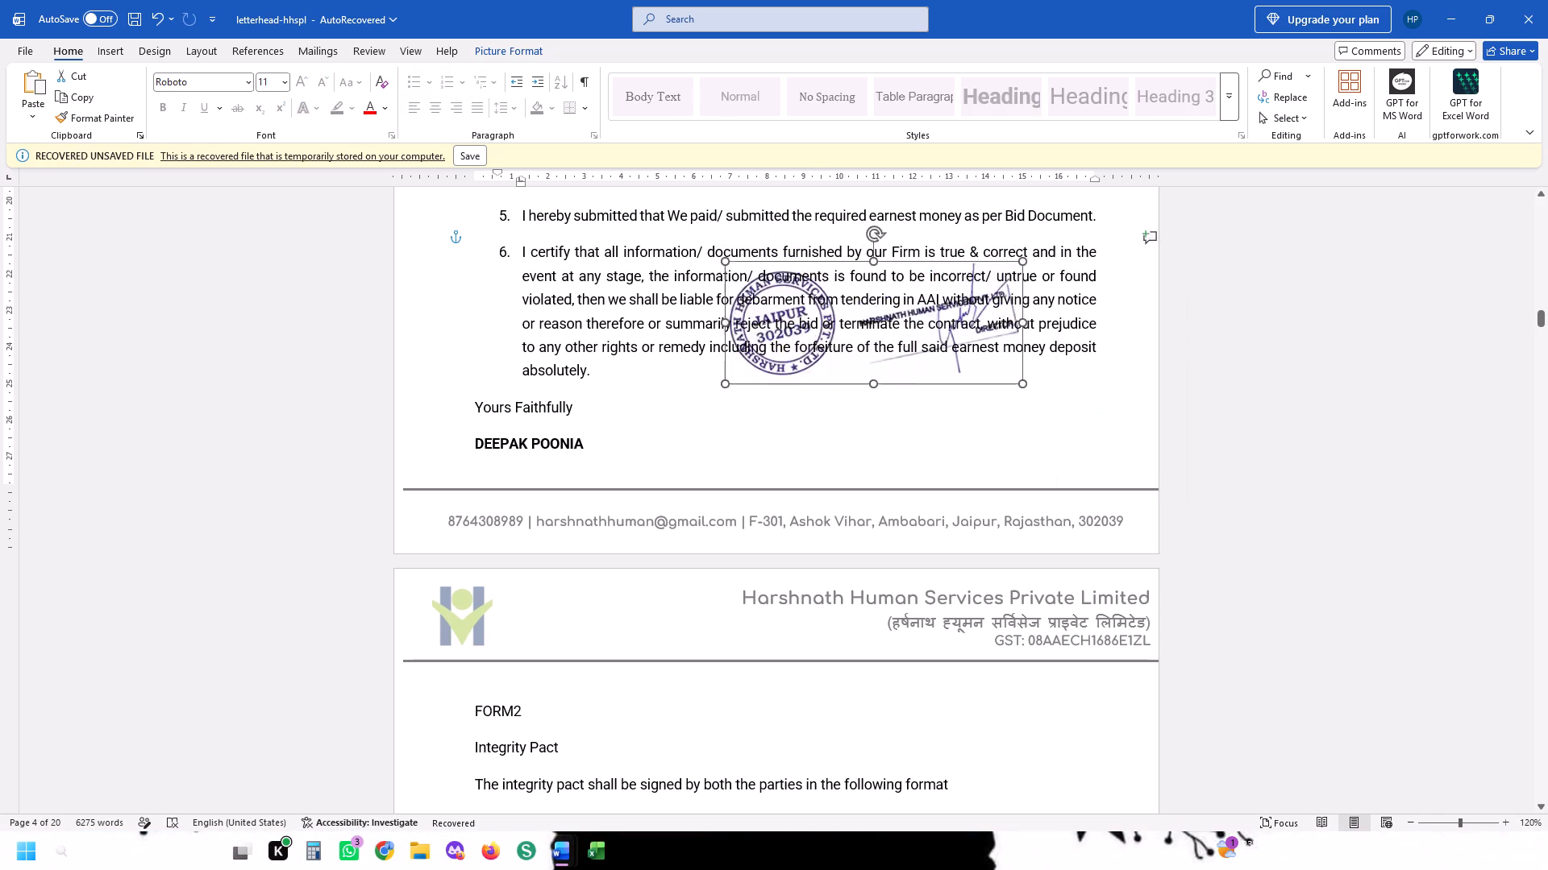
left_click_drag(735, 401, 830, 458)
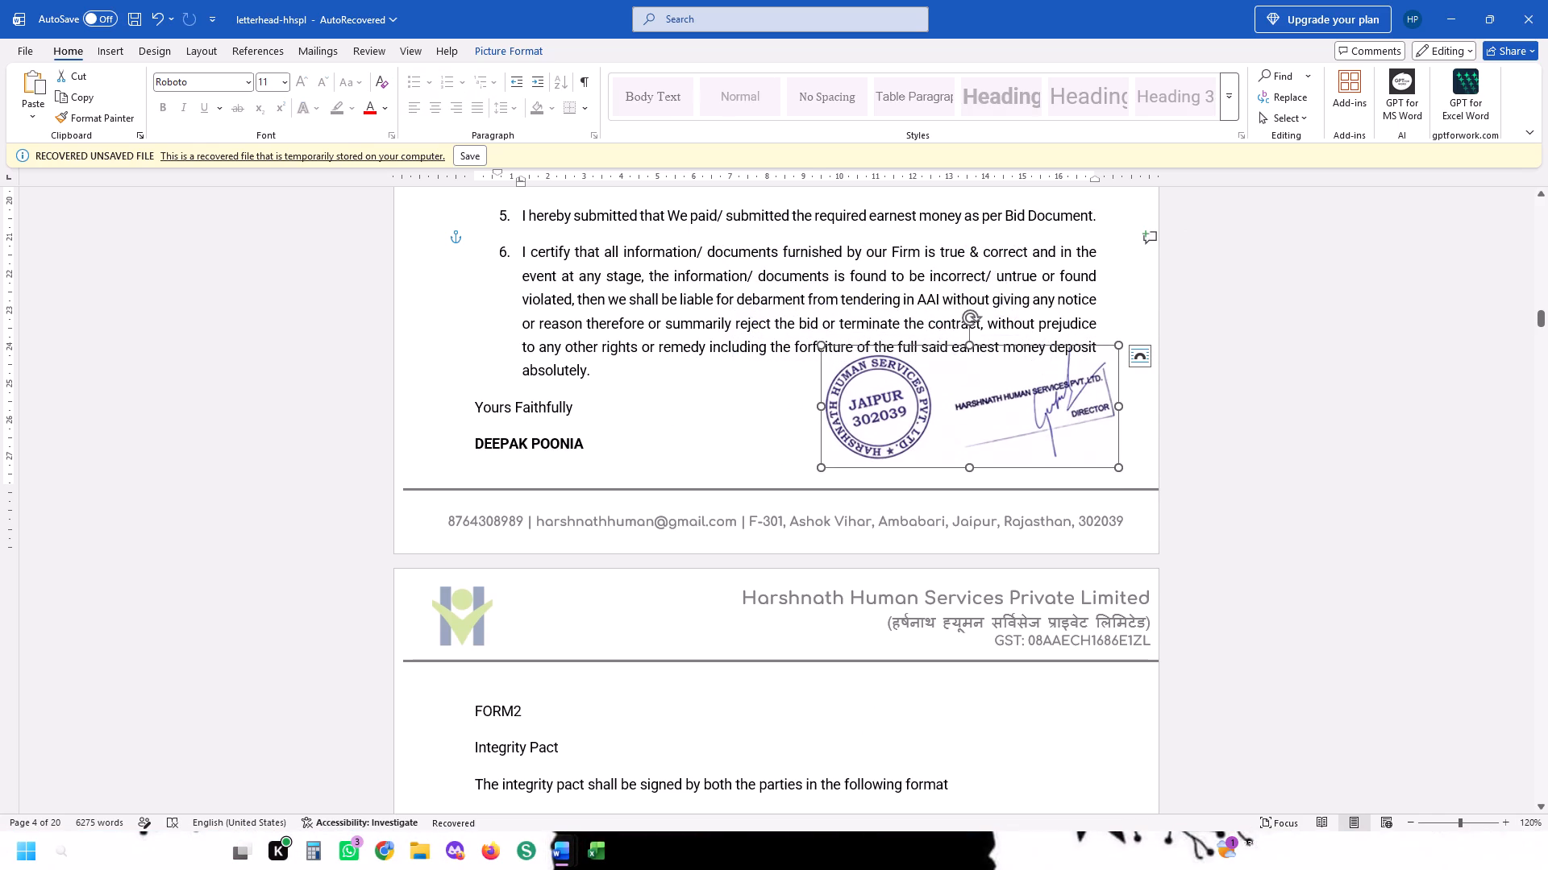
Make the "FORM2" heading above the Integrity Pact bold and right-aligned.
scroll(633, 400, "down", 5)
left_click_drag(529, 402, 404, 402)
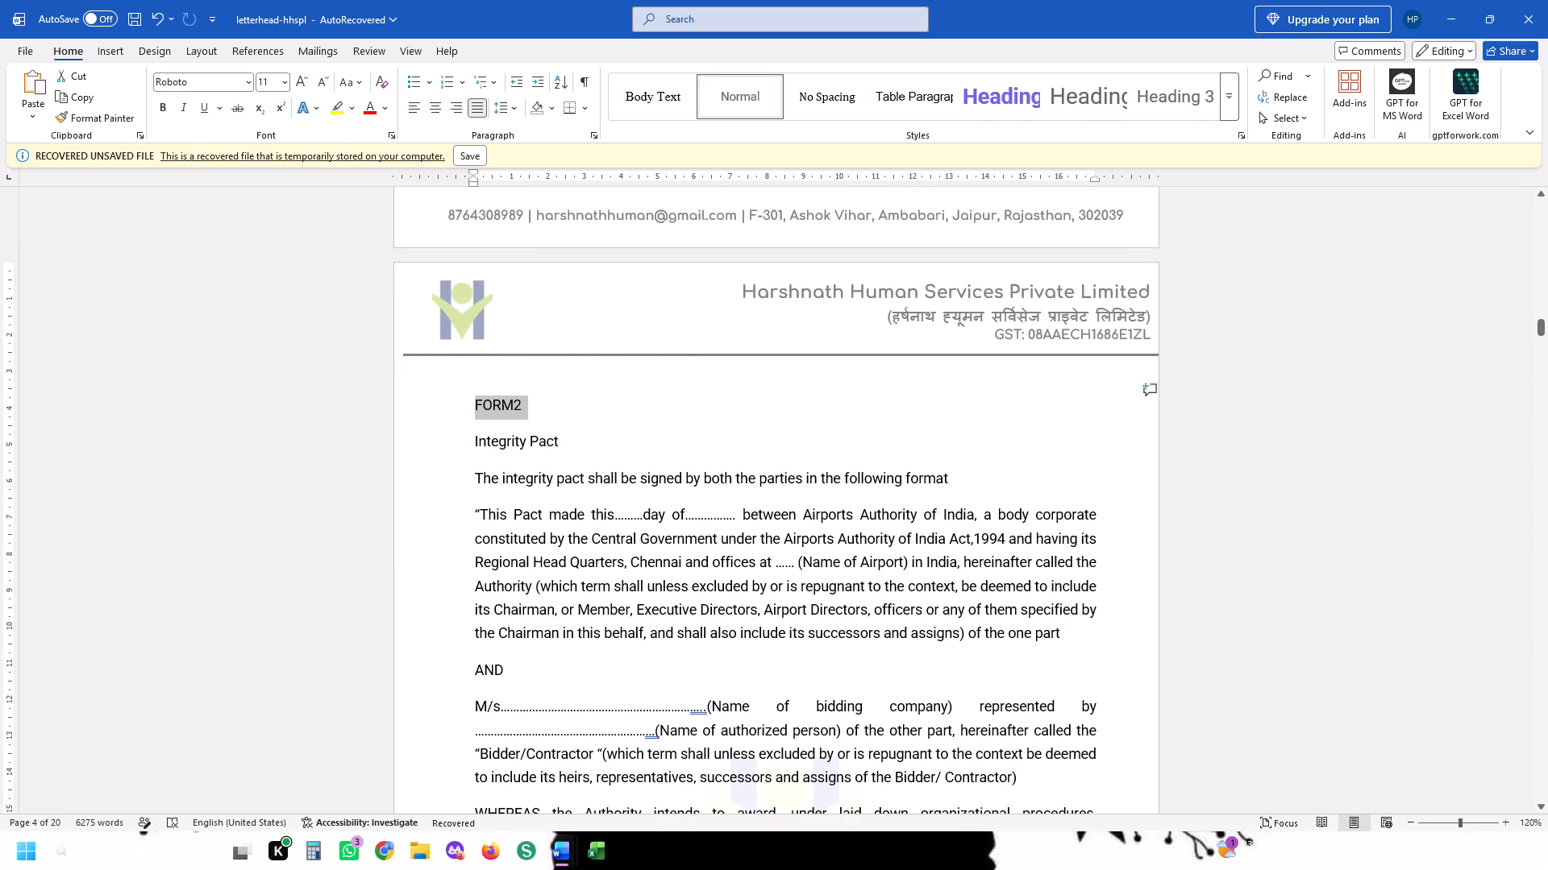
key("ctrl+b")
key("ctrl+r")
Centre the "Integrity Pact" title below FORM2, make it bold, and change it to uppercase.
left_click(573, 426)
left_click_drag(573, 433, 345, 418)
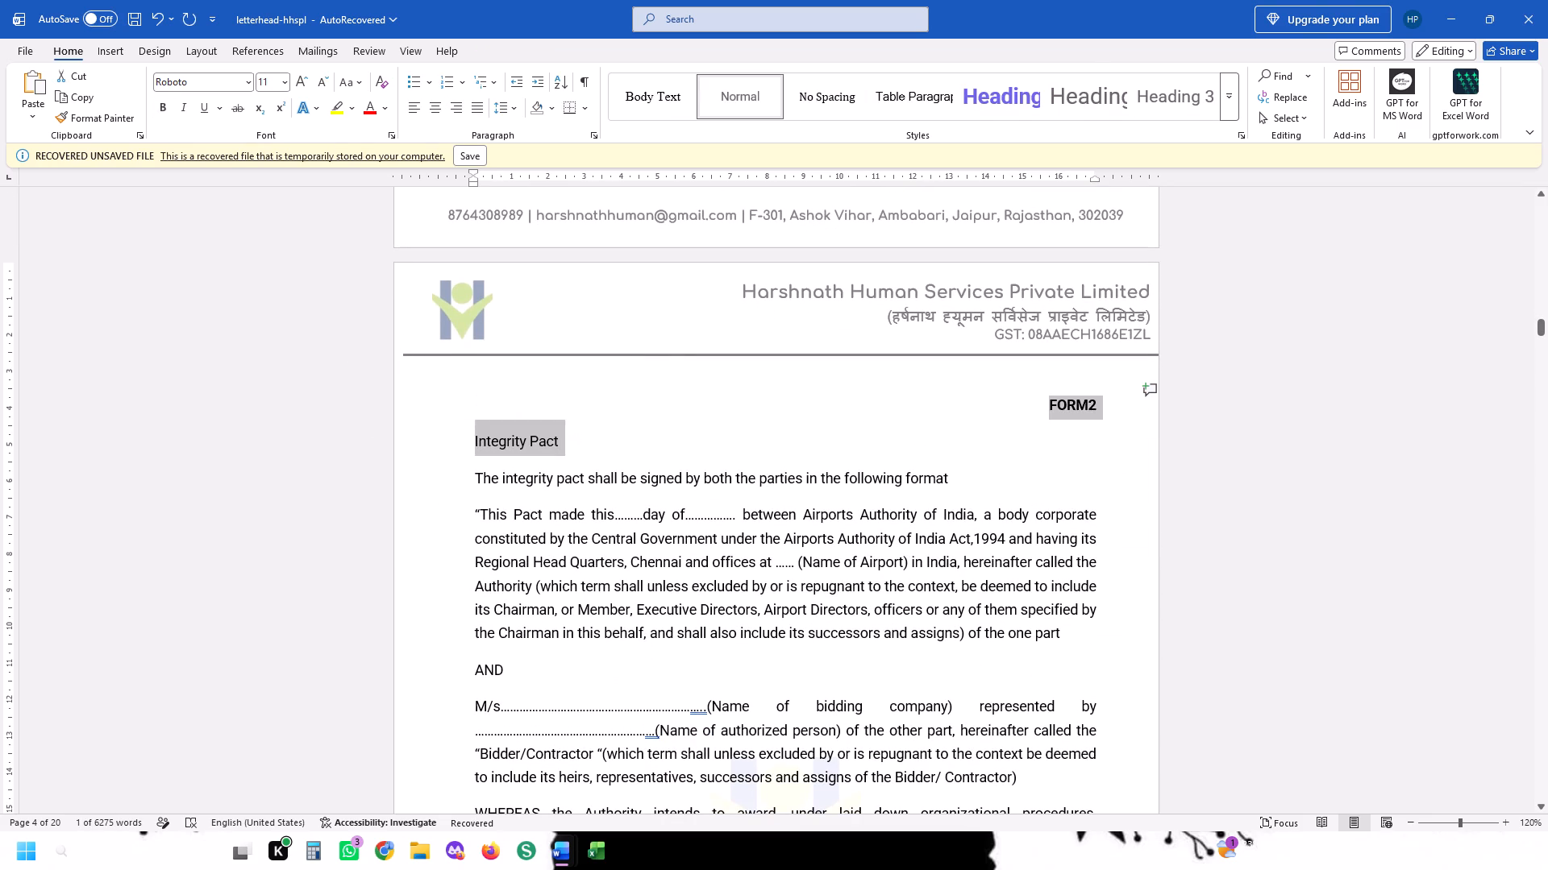
left_click(501, 449)
left_click_drag(563, 450, 317, 443)
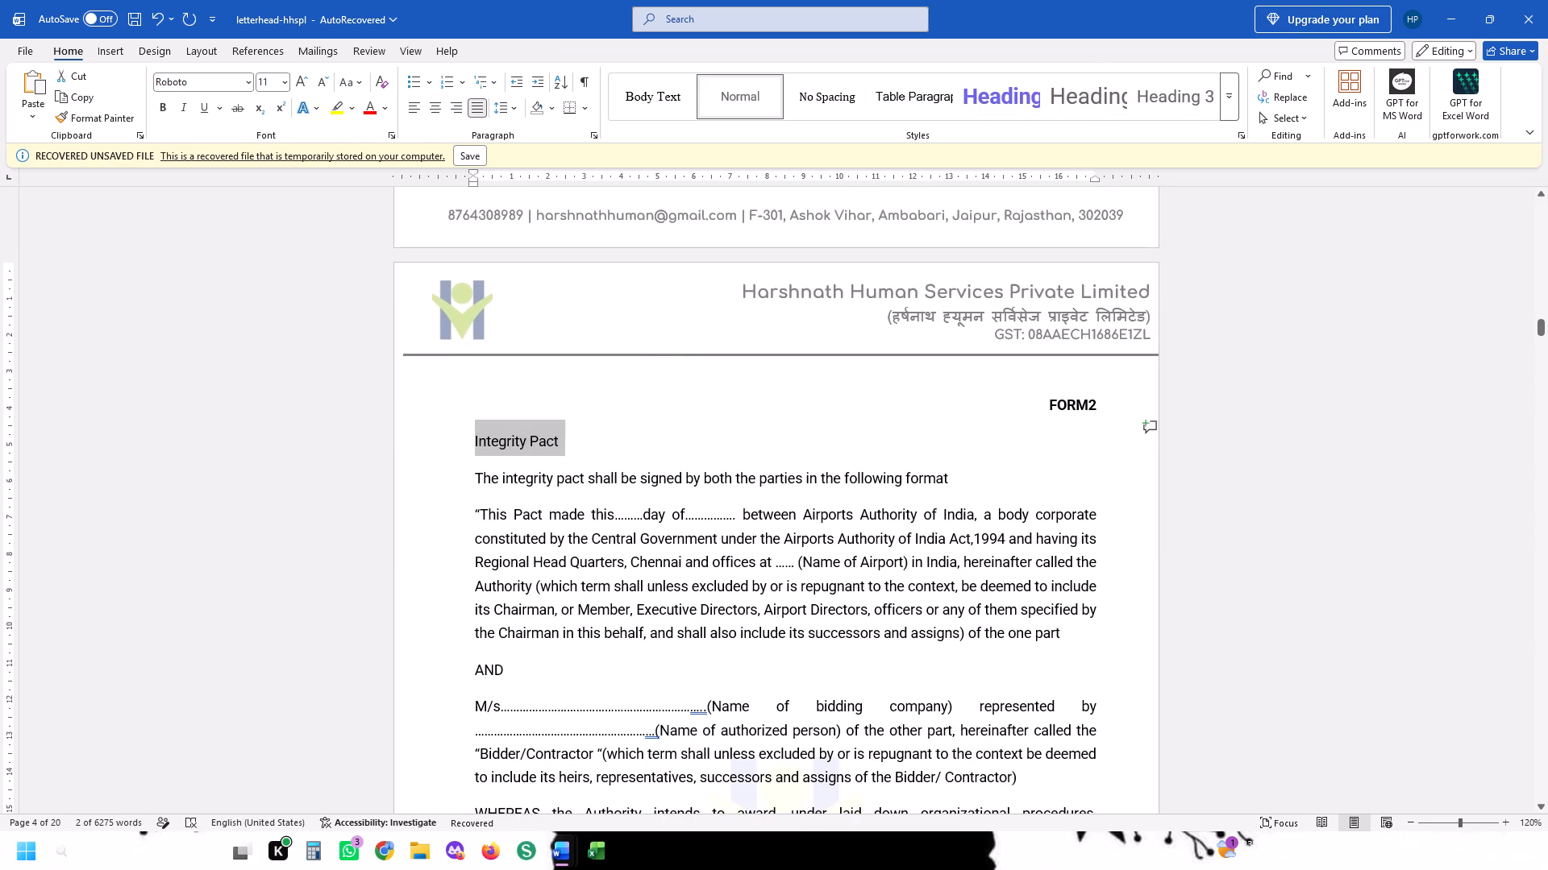
key("ctrl+e")
key("ctrl+b")
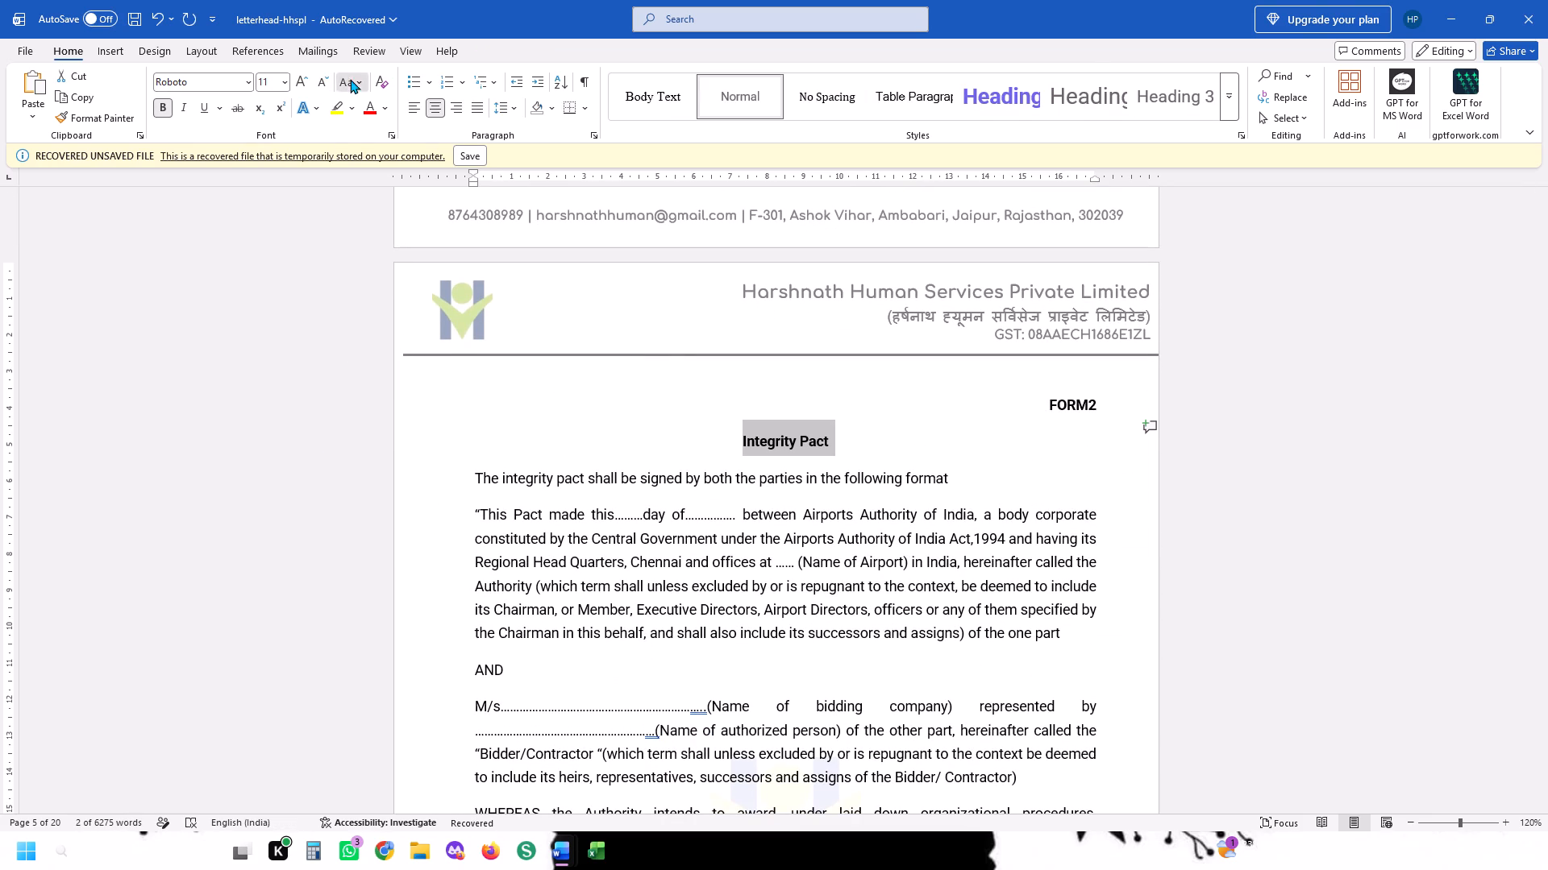
left_click(350, 79)
left_click(365, 151)
left_click(668, 390)
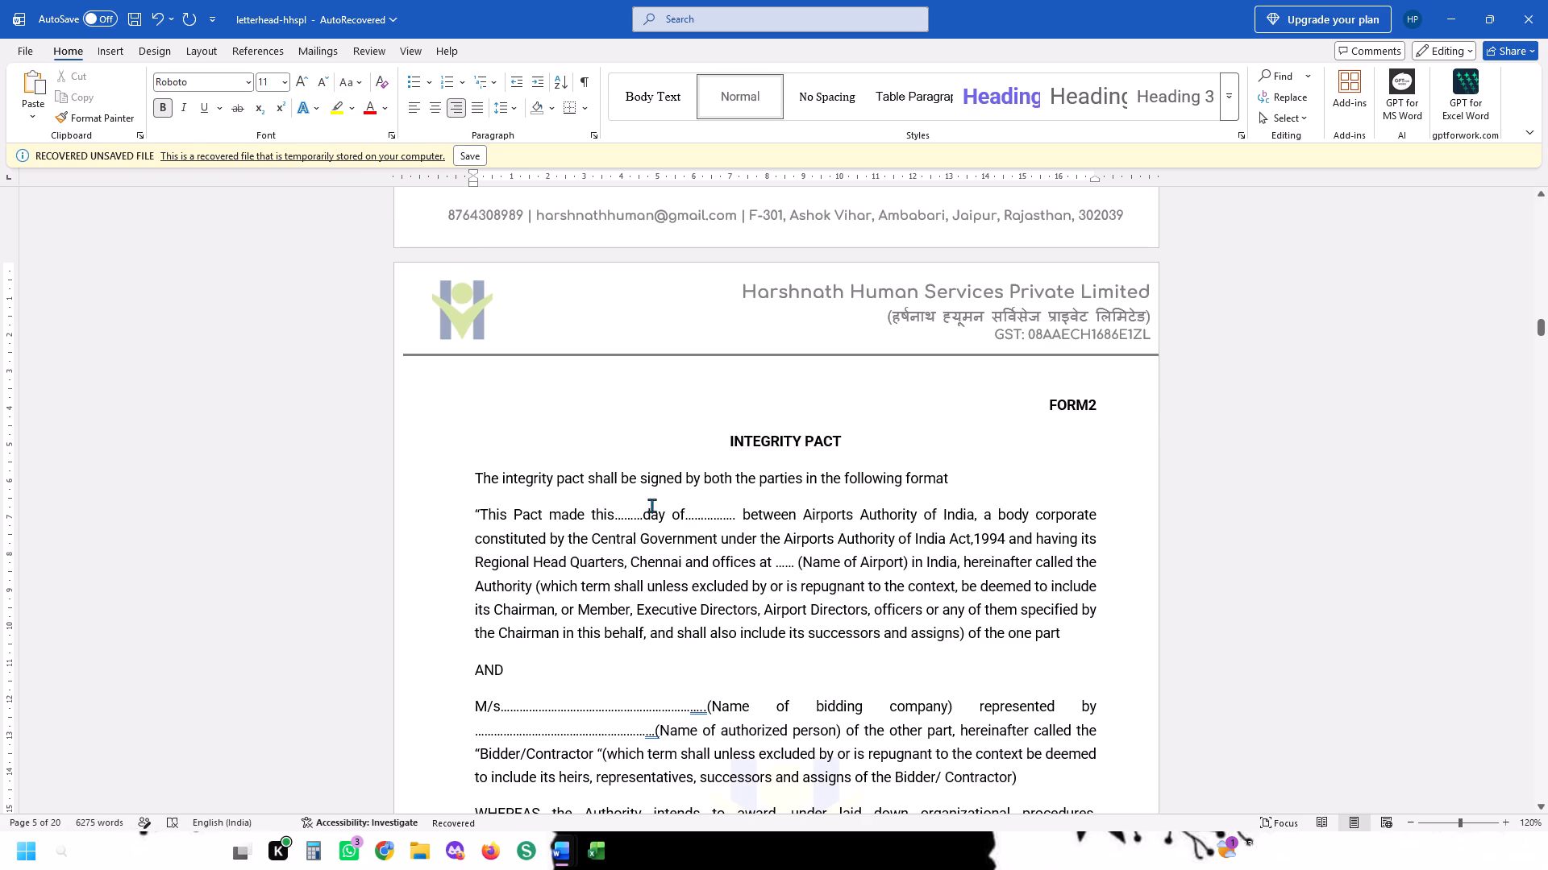
Fill the dotted day blank in "This Pact made this" with a bold 29, with a space on each side.
double_click(638, 507)
double_click(625, 516)
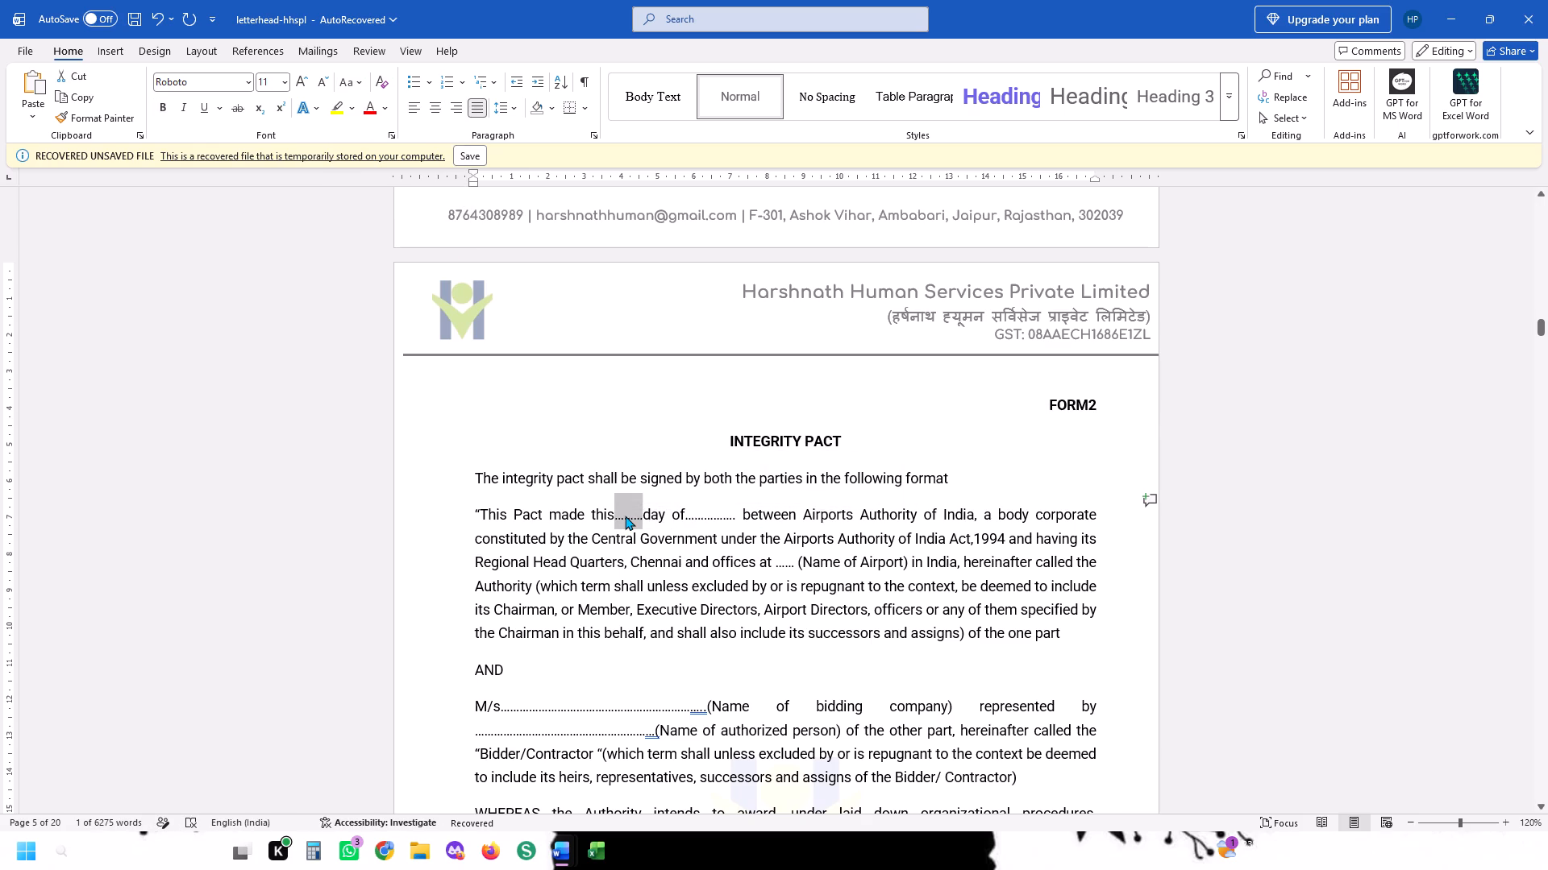
key("ctrl+b")
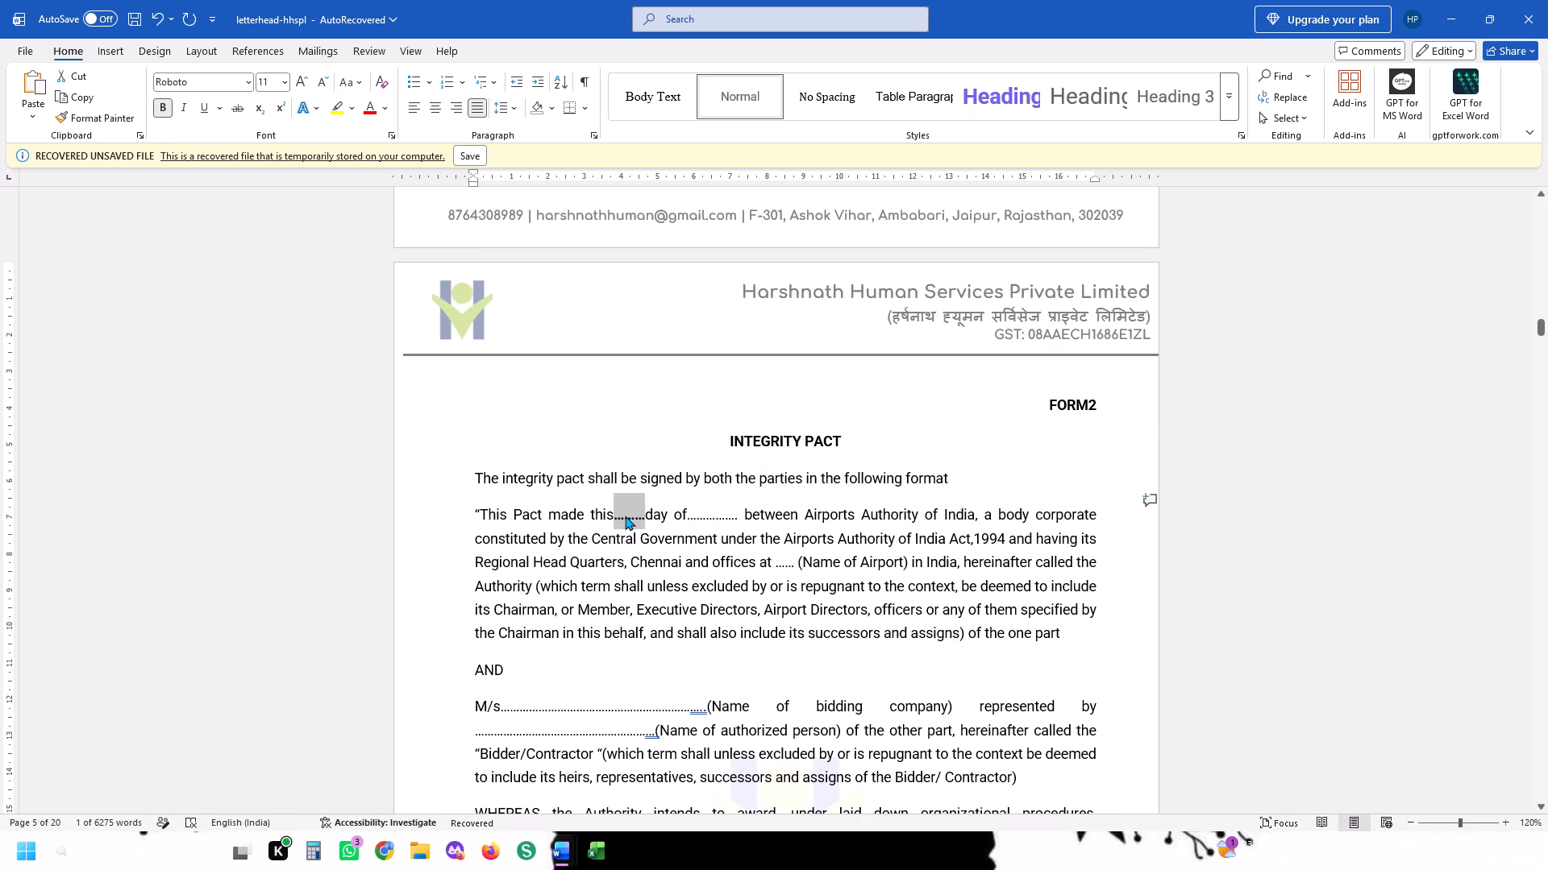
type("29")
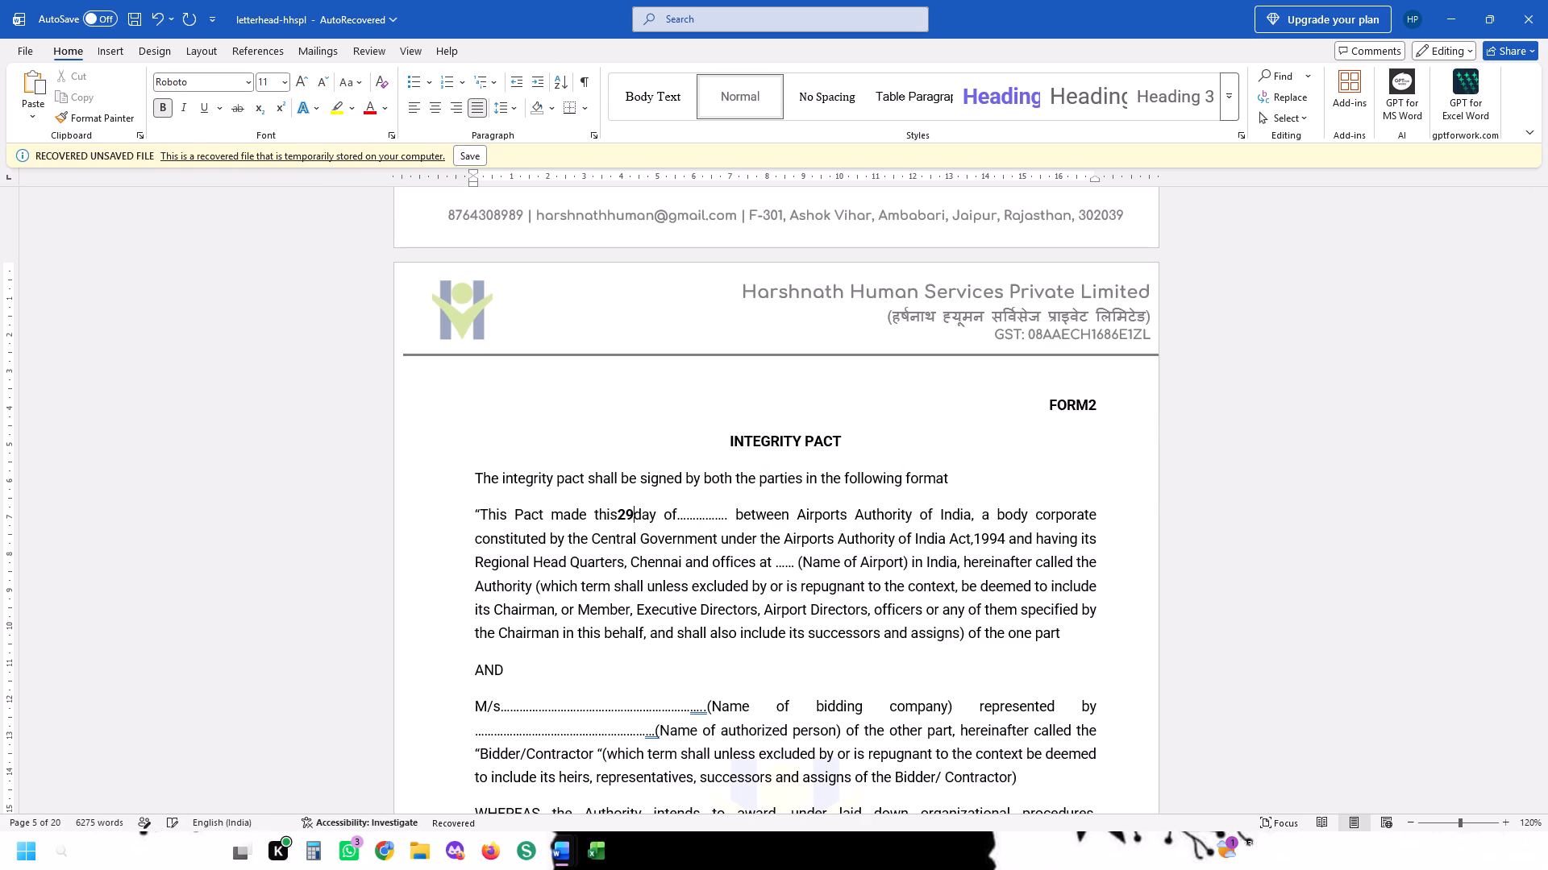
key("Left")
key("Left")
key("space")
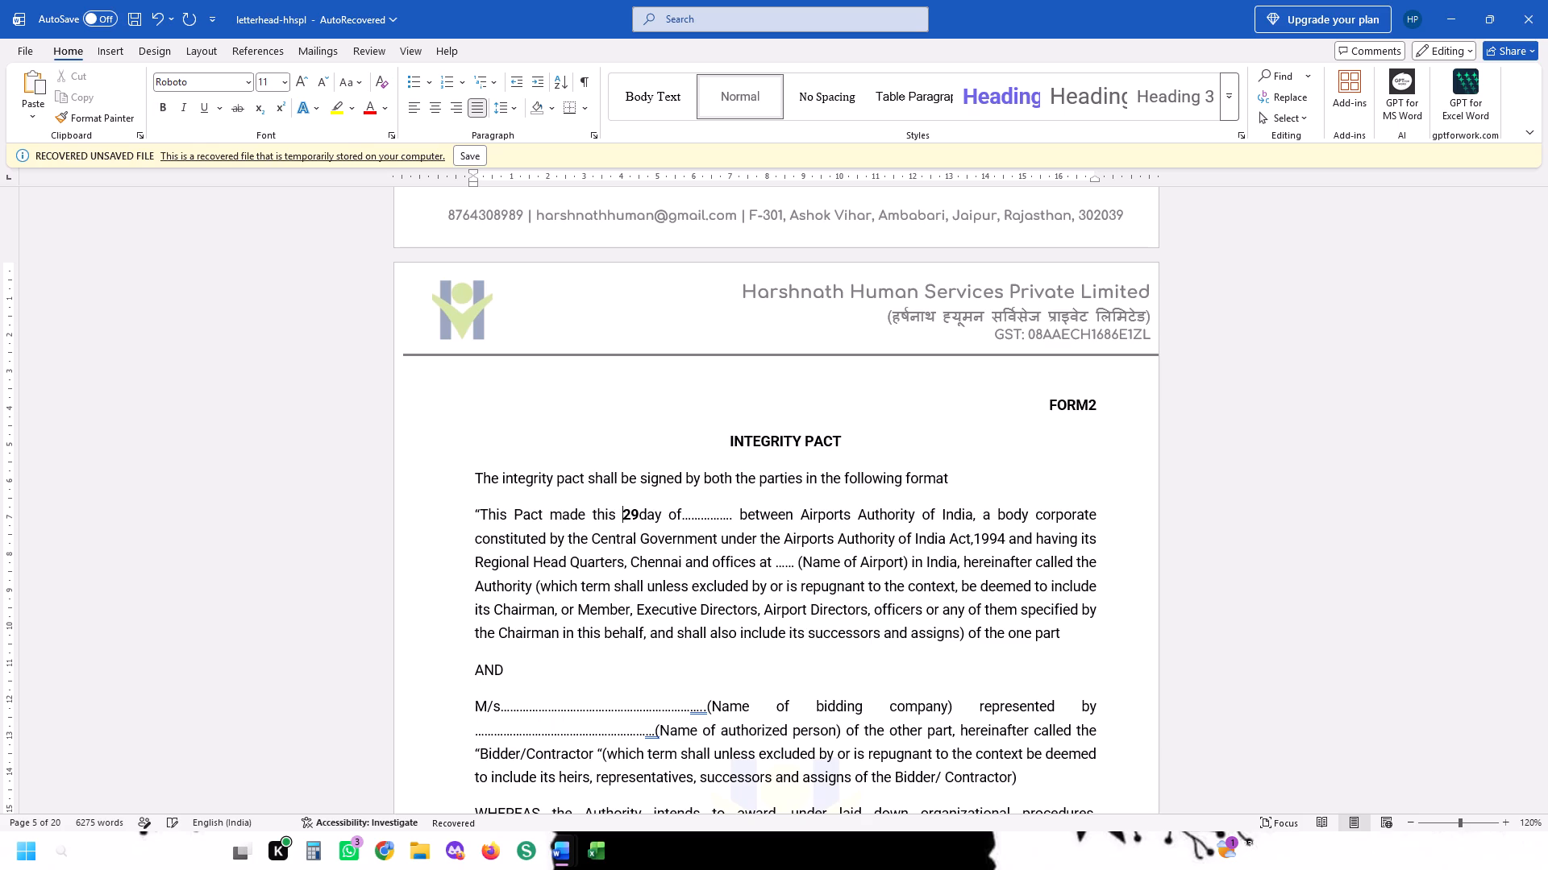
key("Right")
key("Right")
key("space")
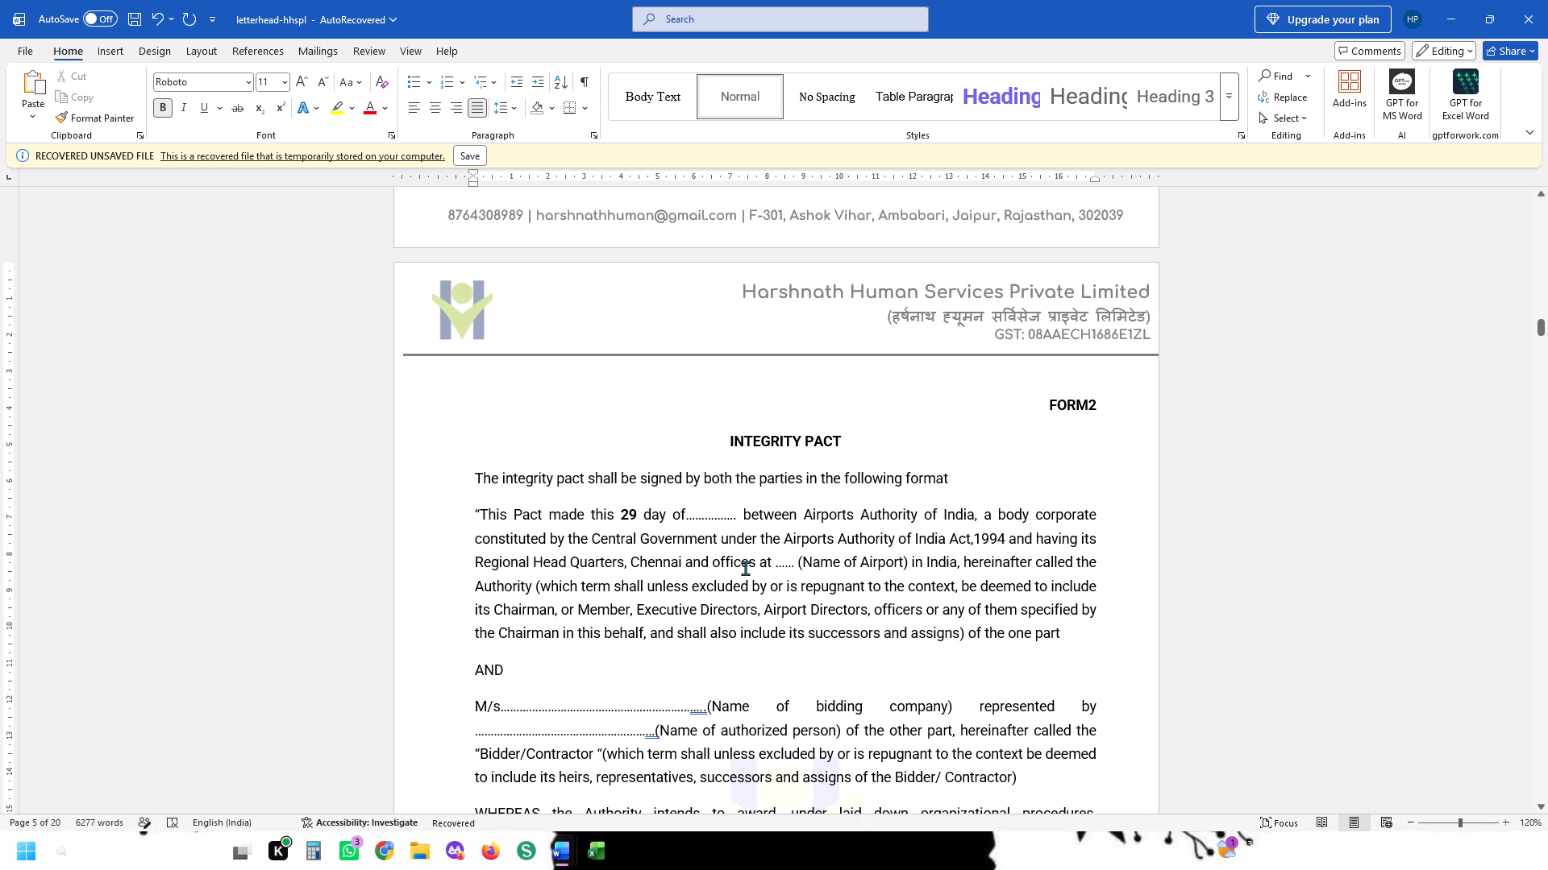
Replace the dotted month blank after "day of" with "Oct." in bold, separated by a space.
double_click(704, 504)
key("ctrl+b")
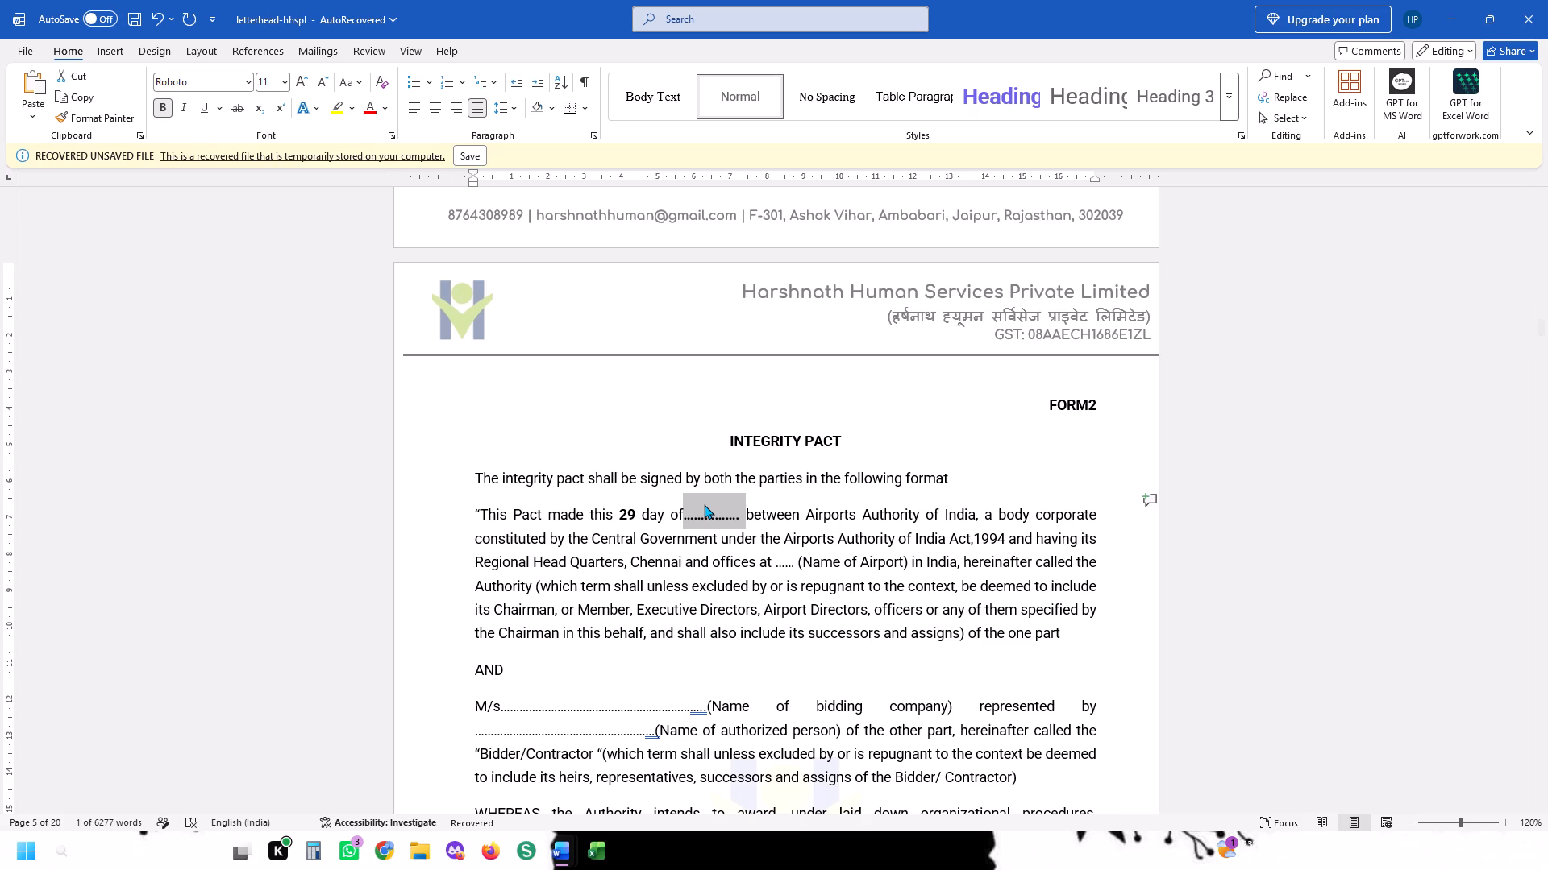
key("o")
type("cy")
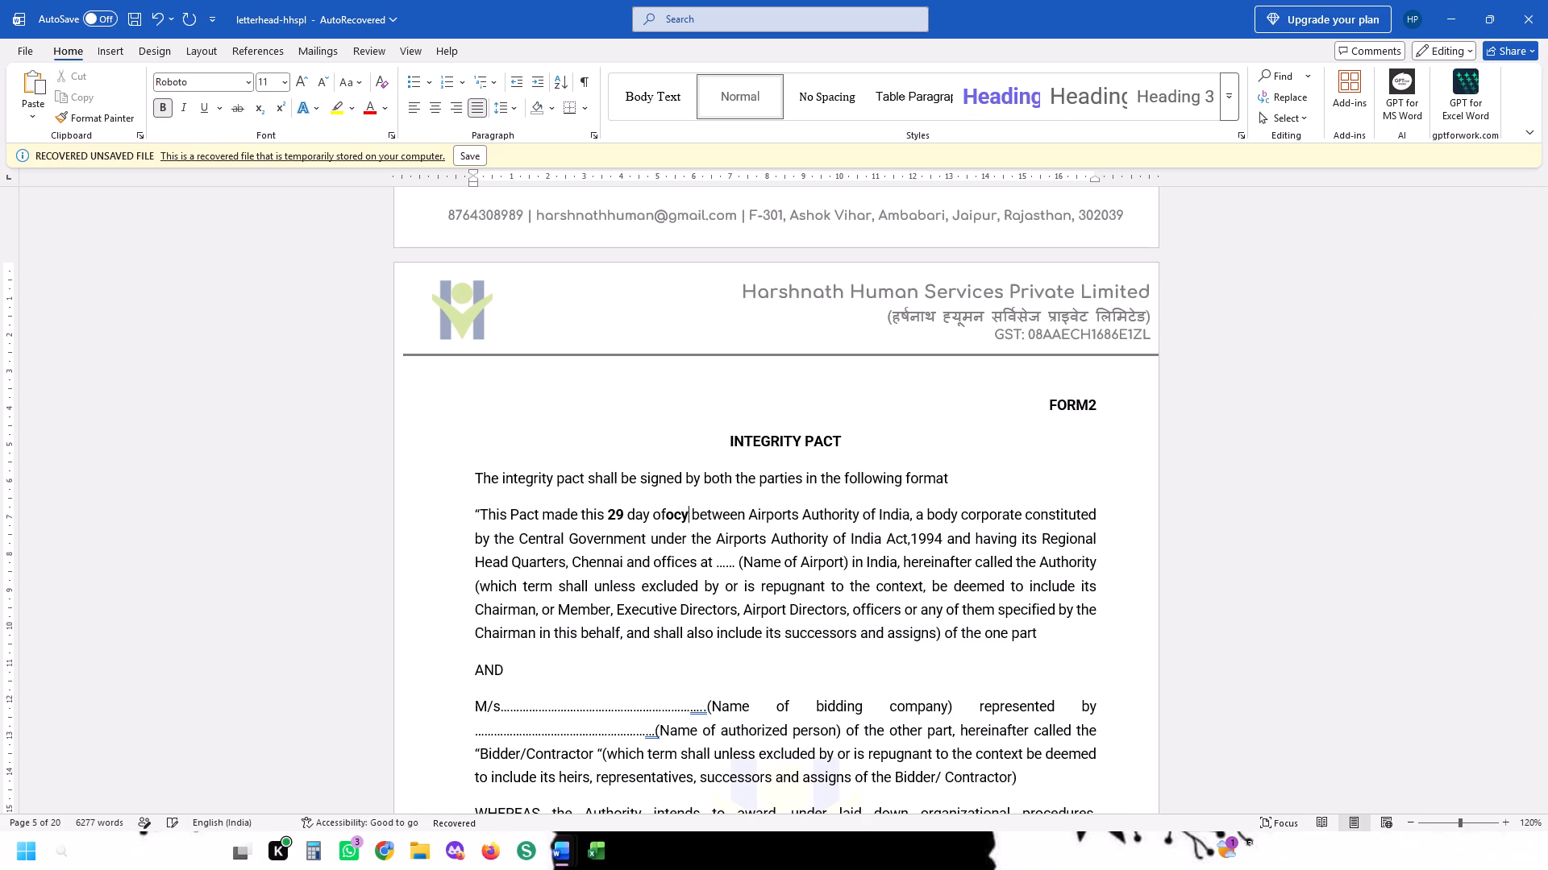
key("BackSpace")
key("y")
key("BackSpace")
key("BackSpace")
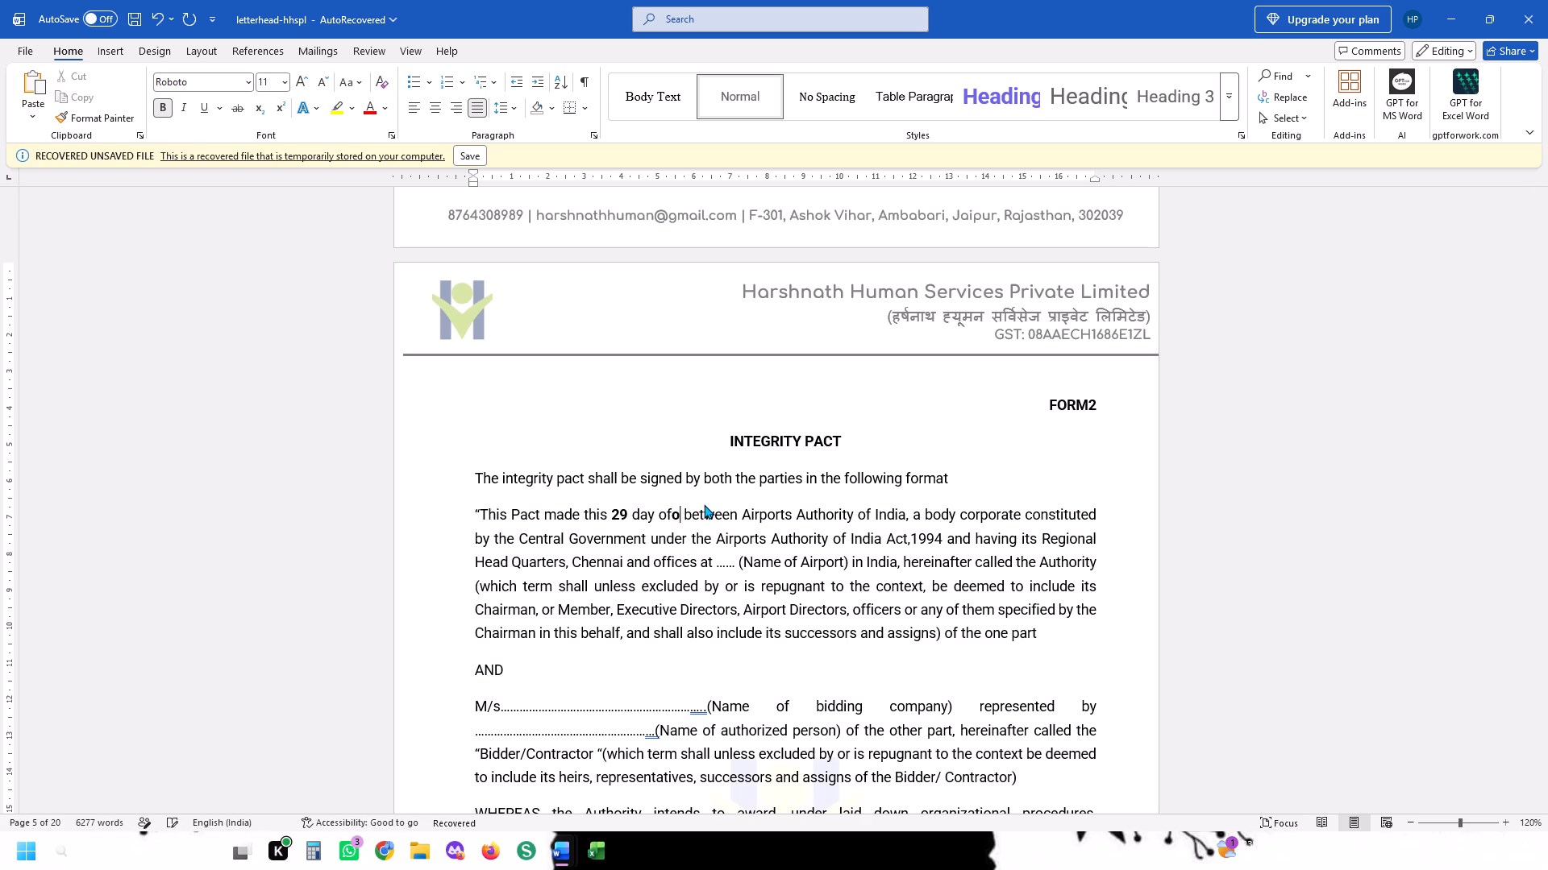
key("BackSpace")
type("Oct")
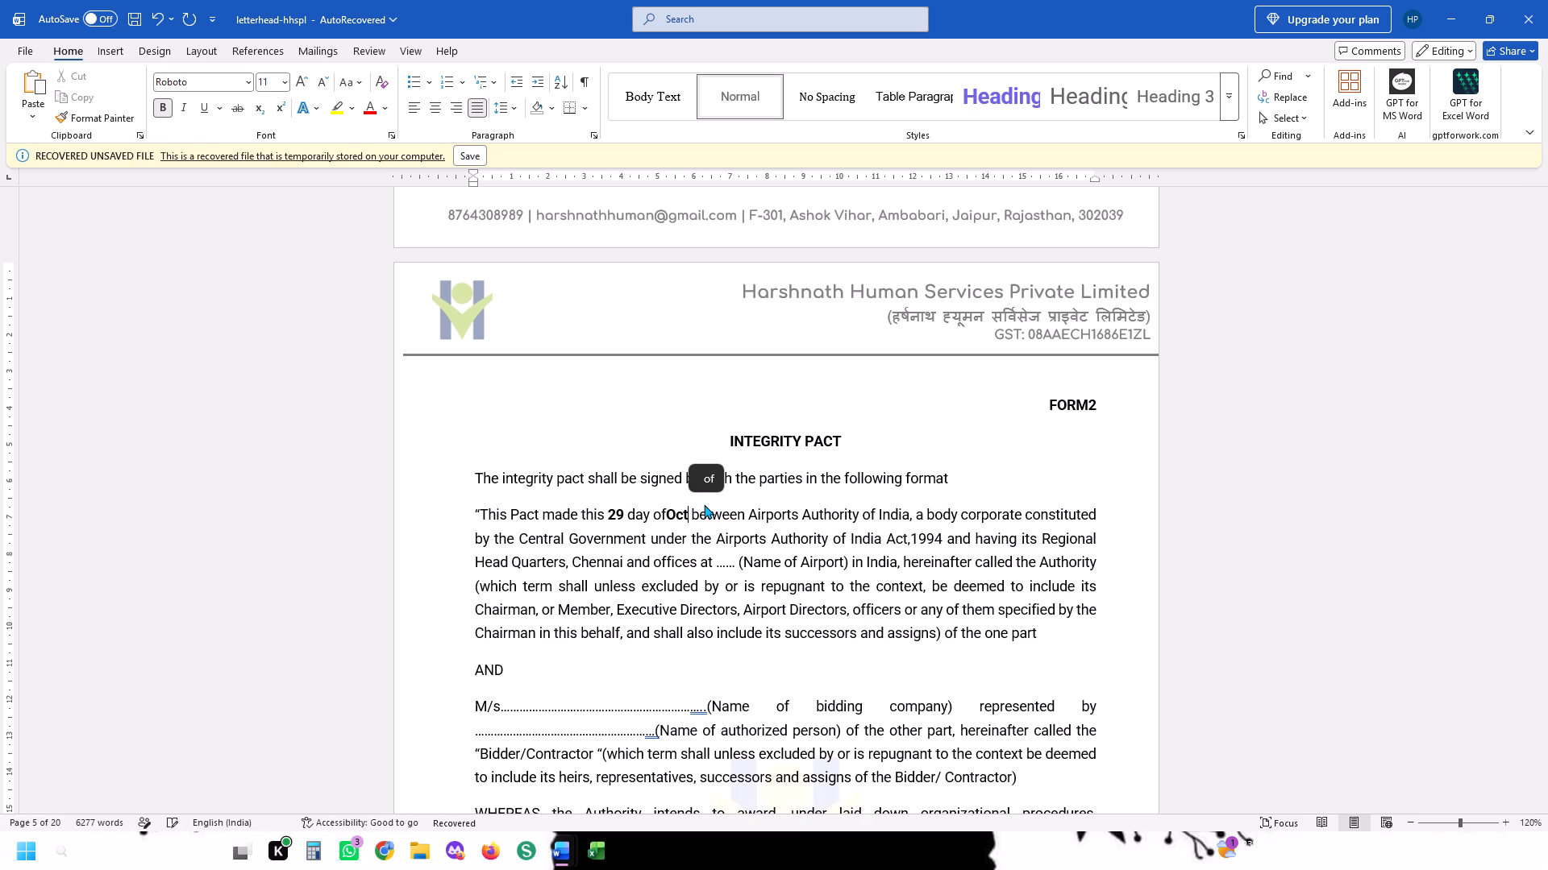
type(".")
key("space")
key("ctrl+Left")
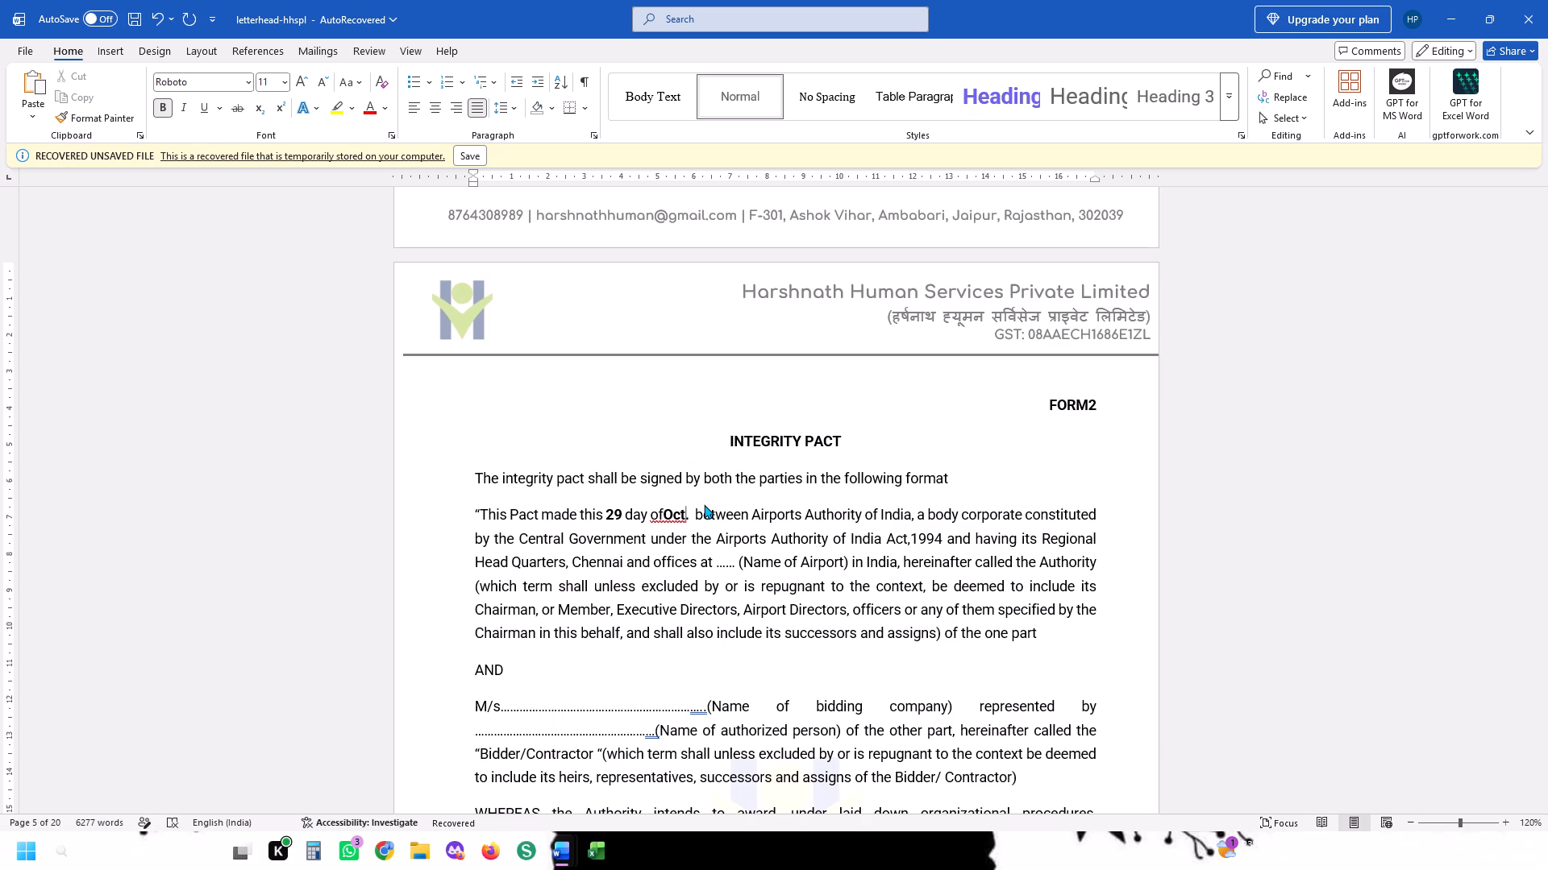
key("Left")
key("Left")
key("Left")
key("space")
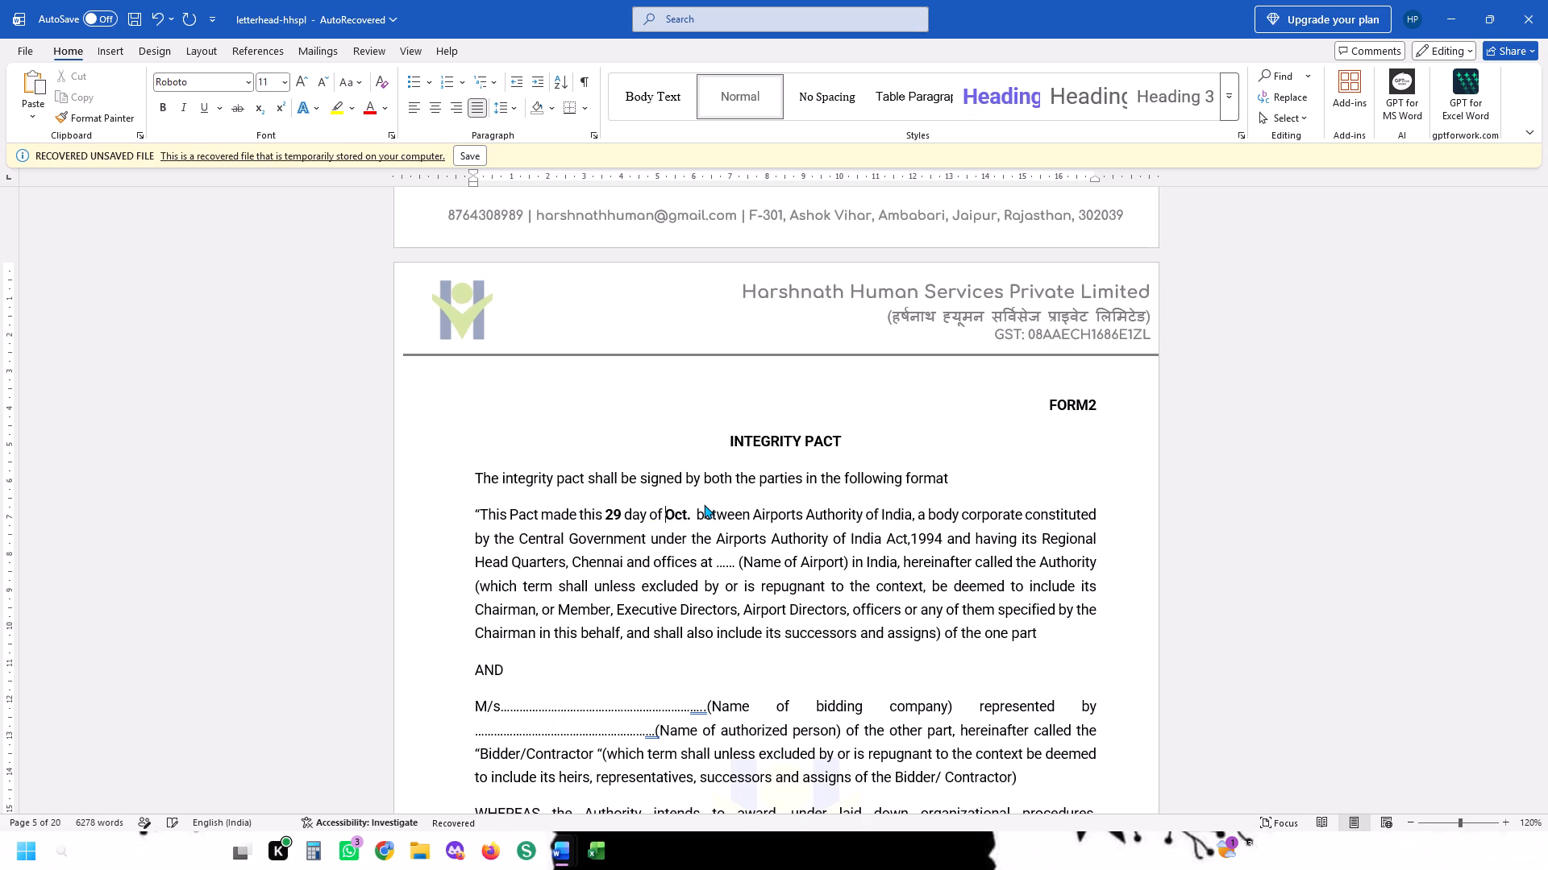
Copy "Airports of Southern Region." from FORM-1B's Name of Work over the Integrity Pact's "(Name of Airport)" blank, keeping the sentence in one paragraph.
scroll(704, 504, "down", 3)
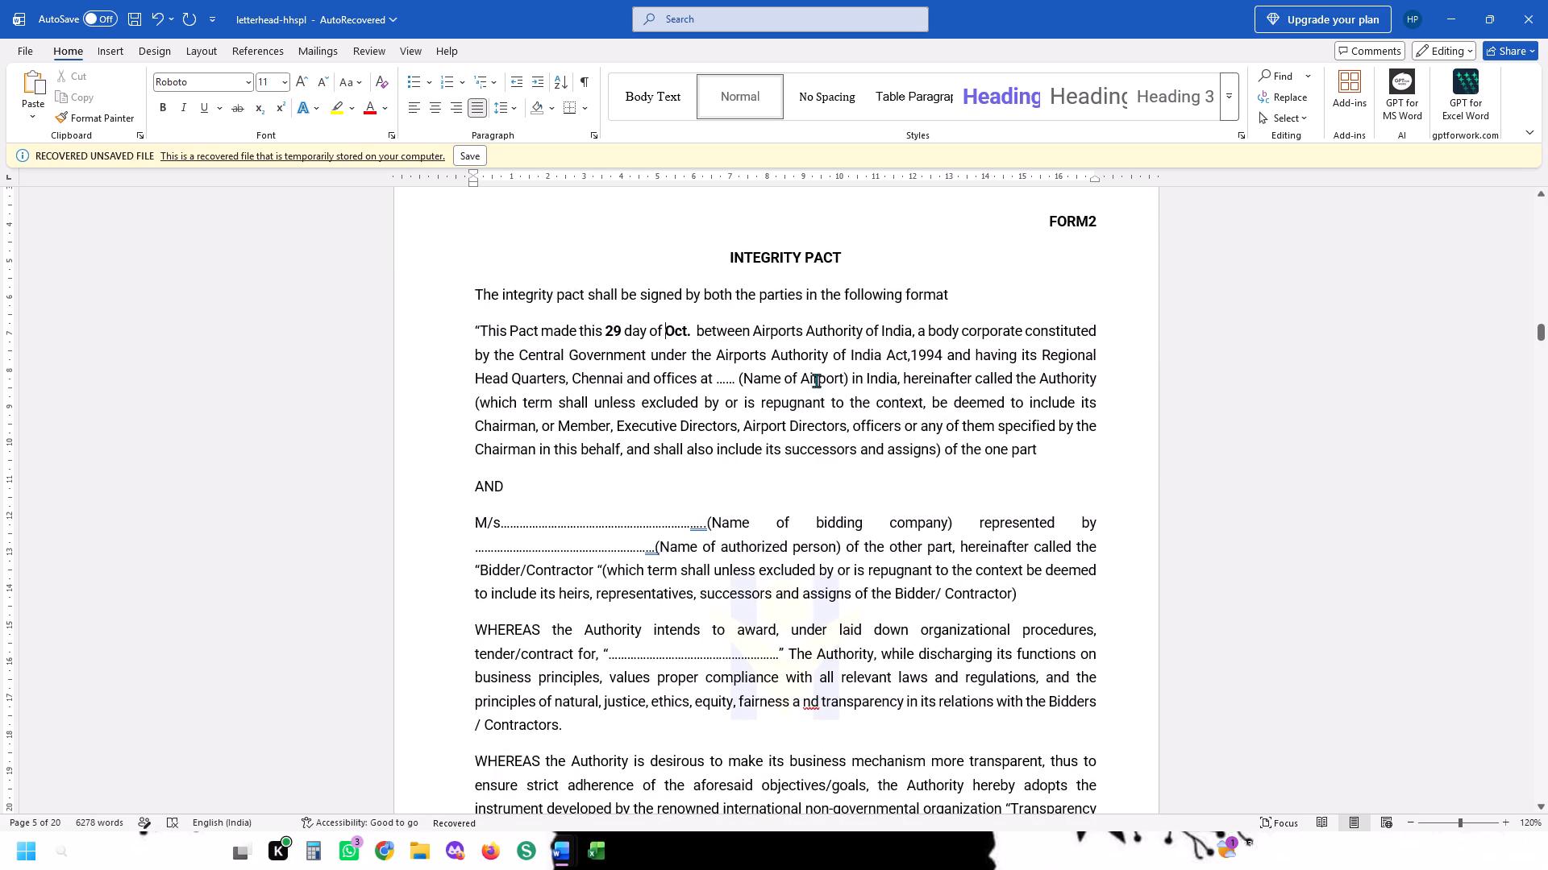
scroll(746, 384, "up", 18)
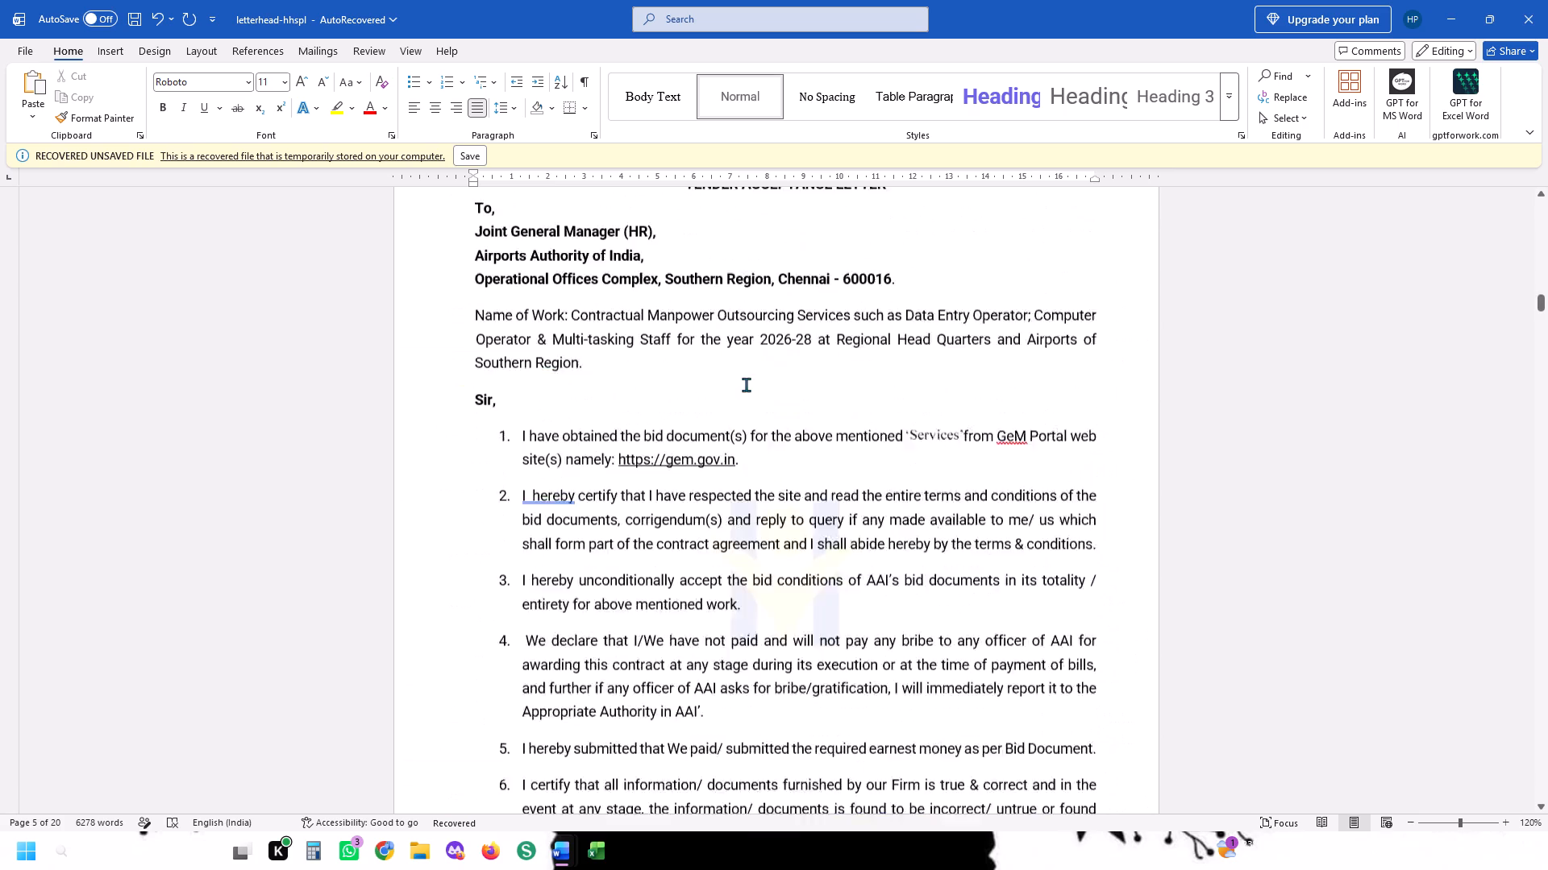
scroll(746, 384, "up", 4)
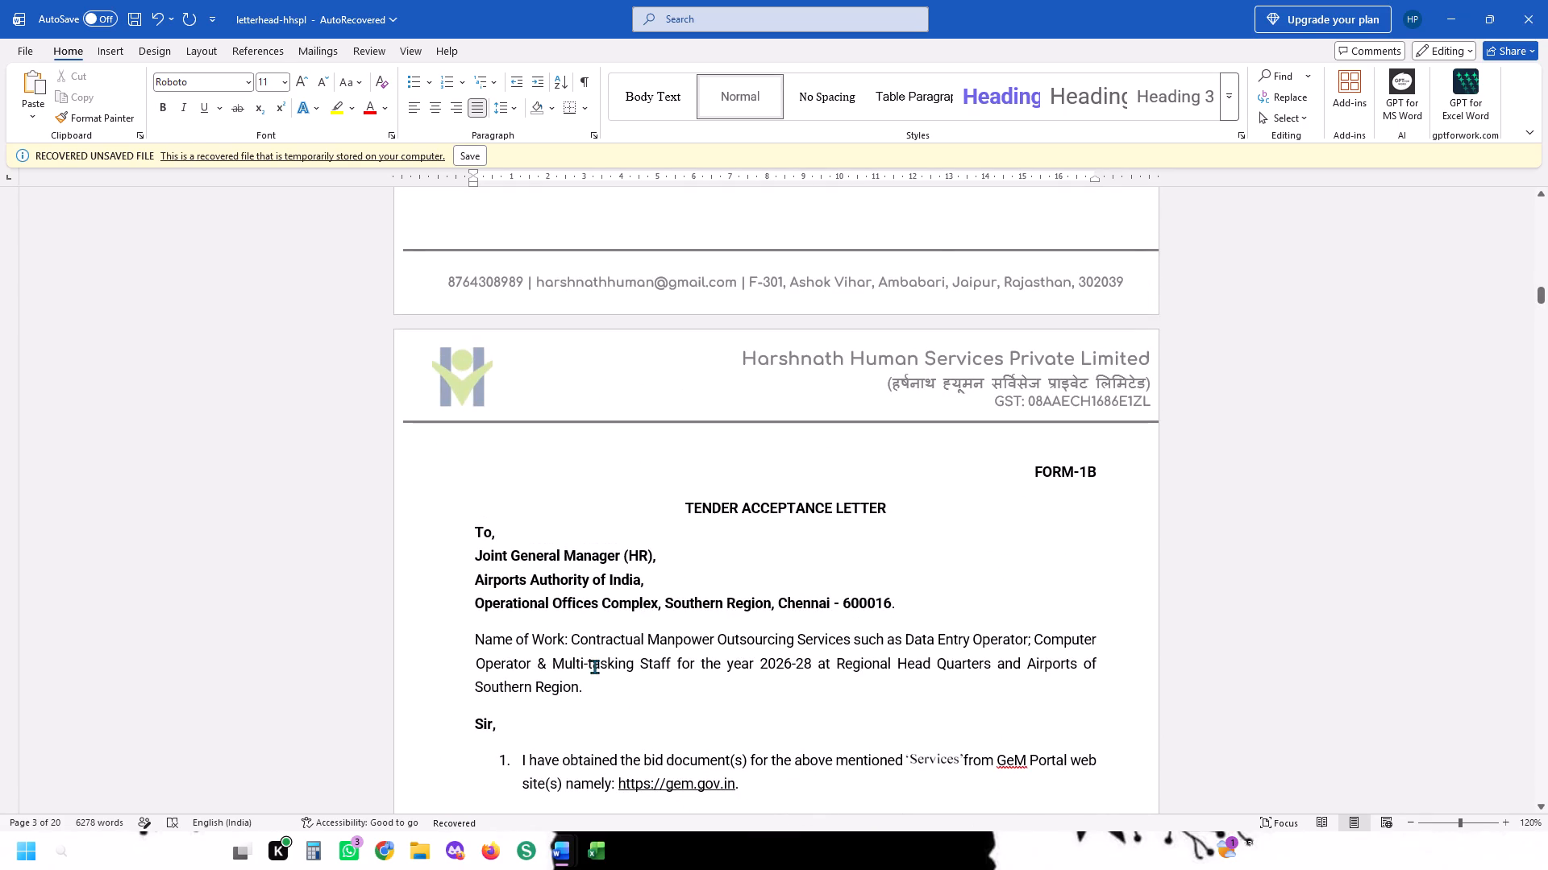
left_click(582, 661)
left_click_drag(476, 579, 936, 603)
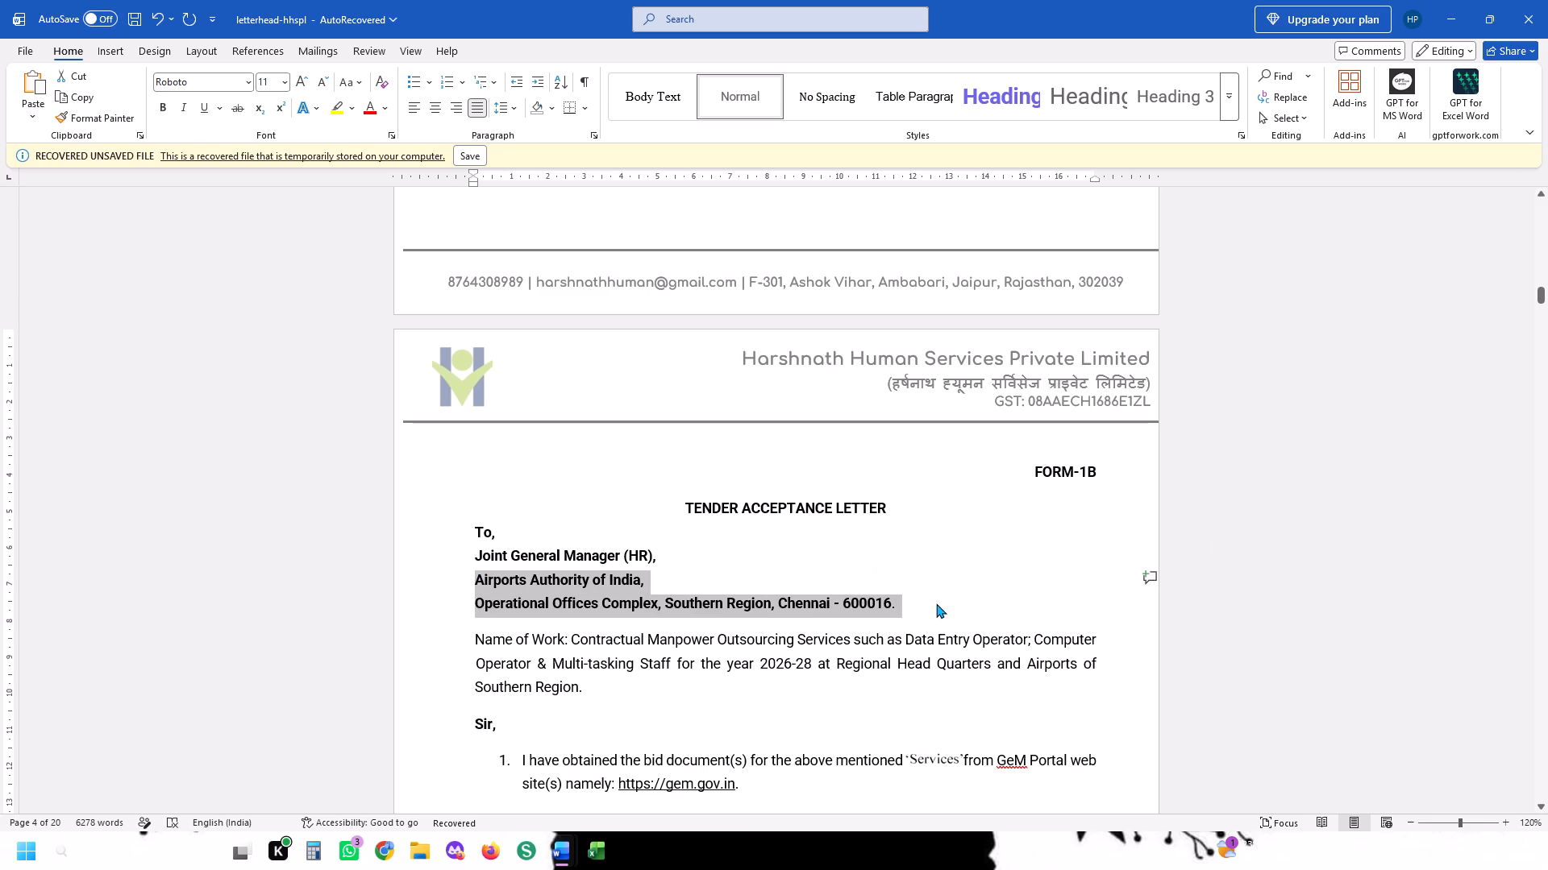
left_click(656, 625)
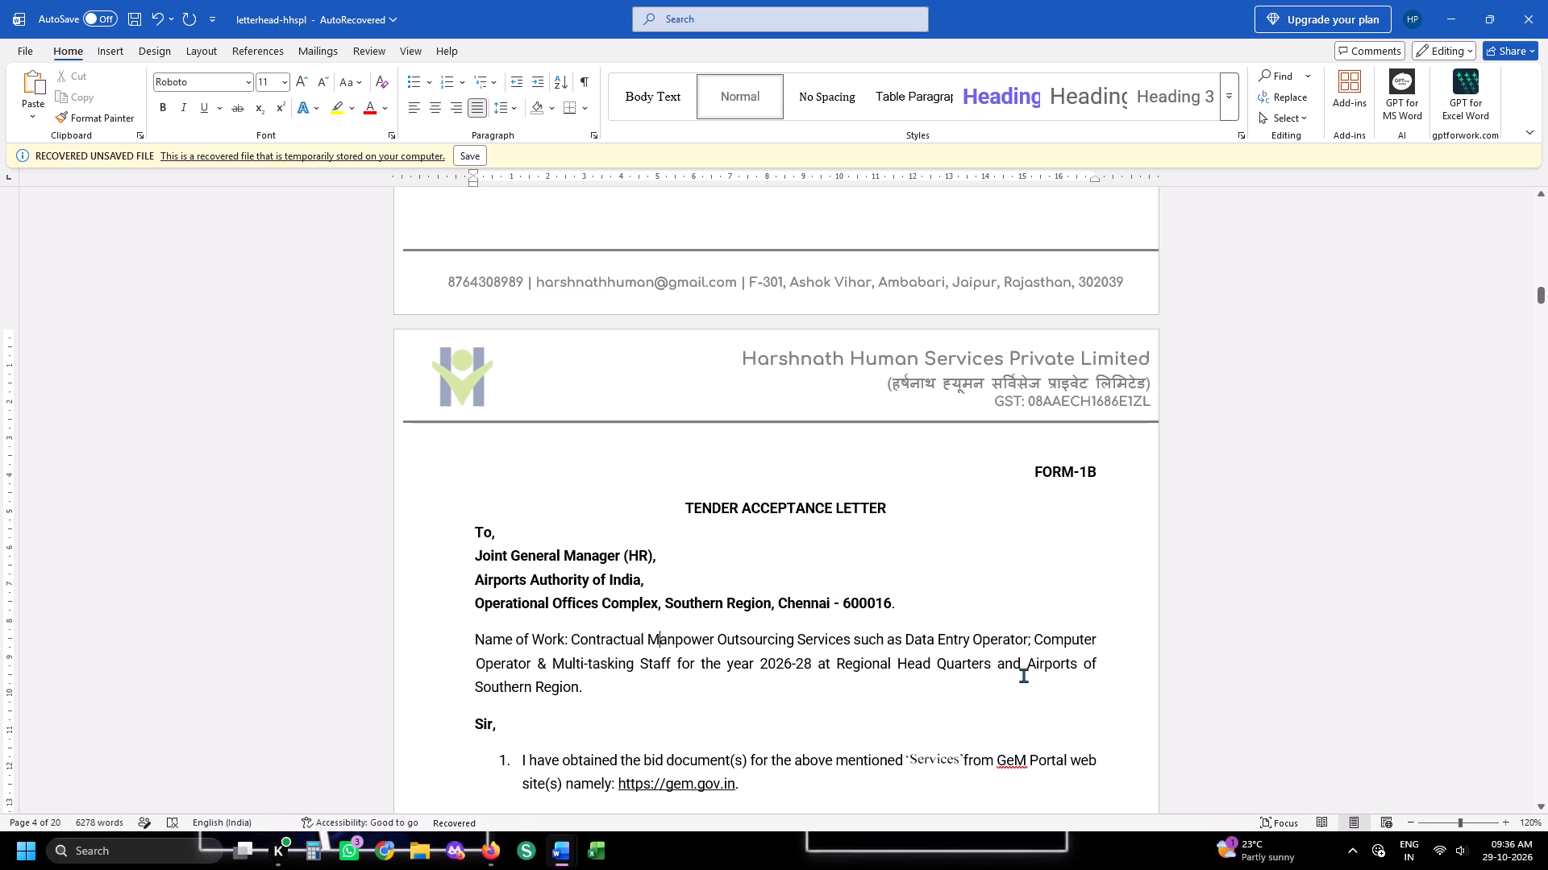
left_click_drag(1026, 673, 1051, 686)
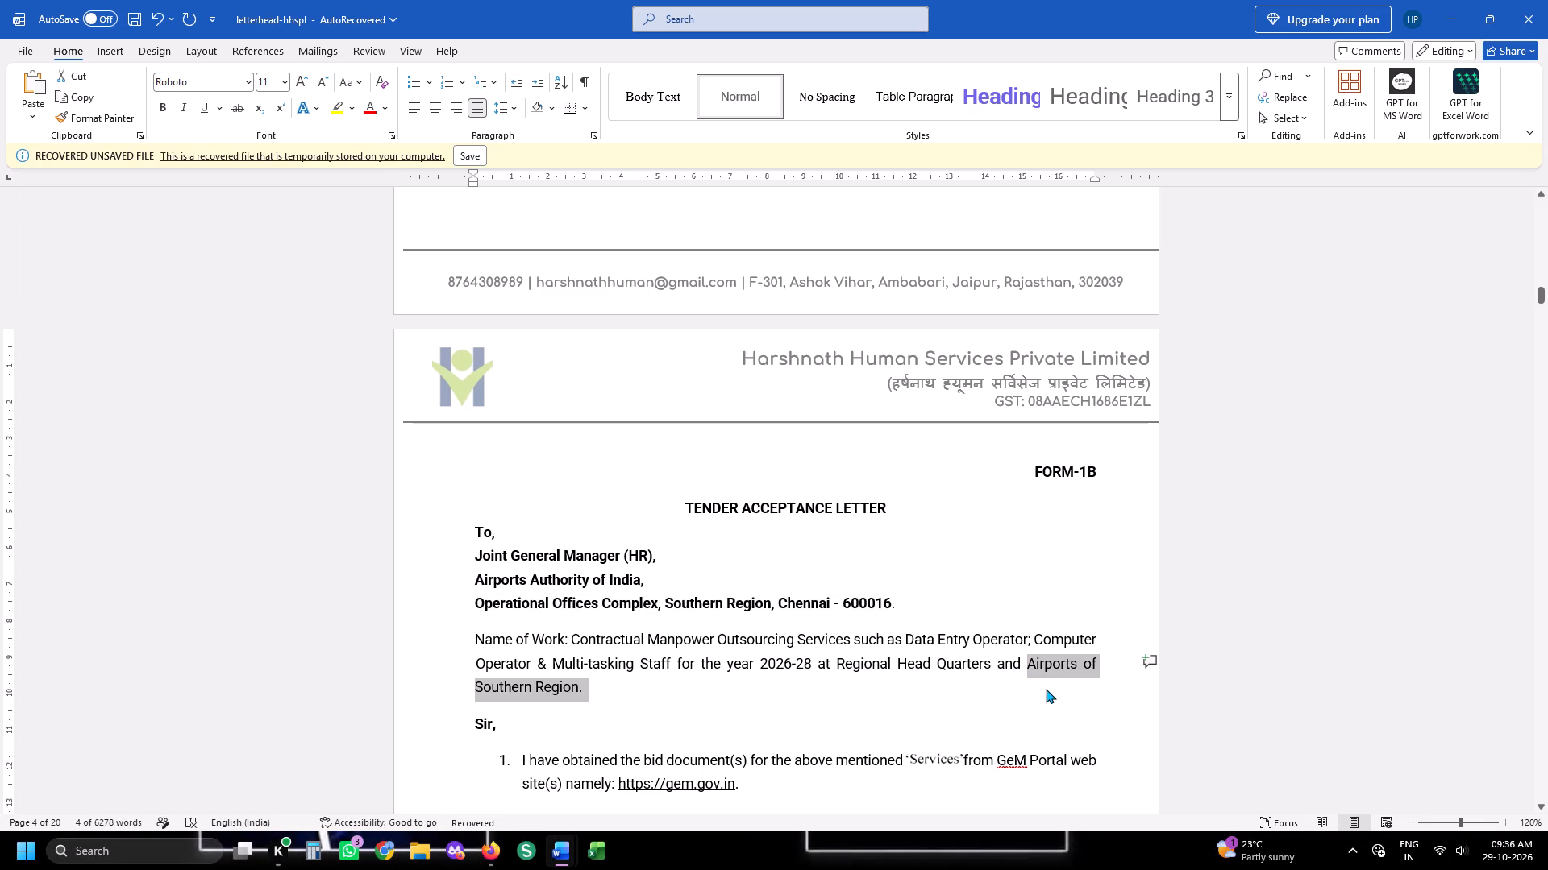
key("ctrl+c")
key("ctrl+c")
key("ctrl+c")
scroll(1002, 681, "down", 14)
scroll(999, 677, "up", 1)
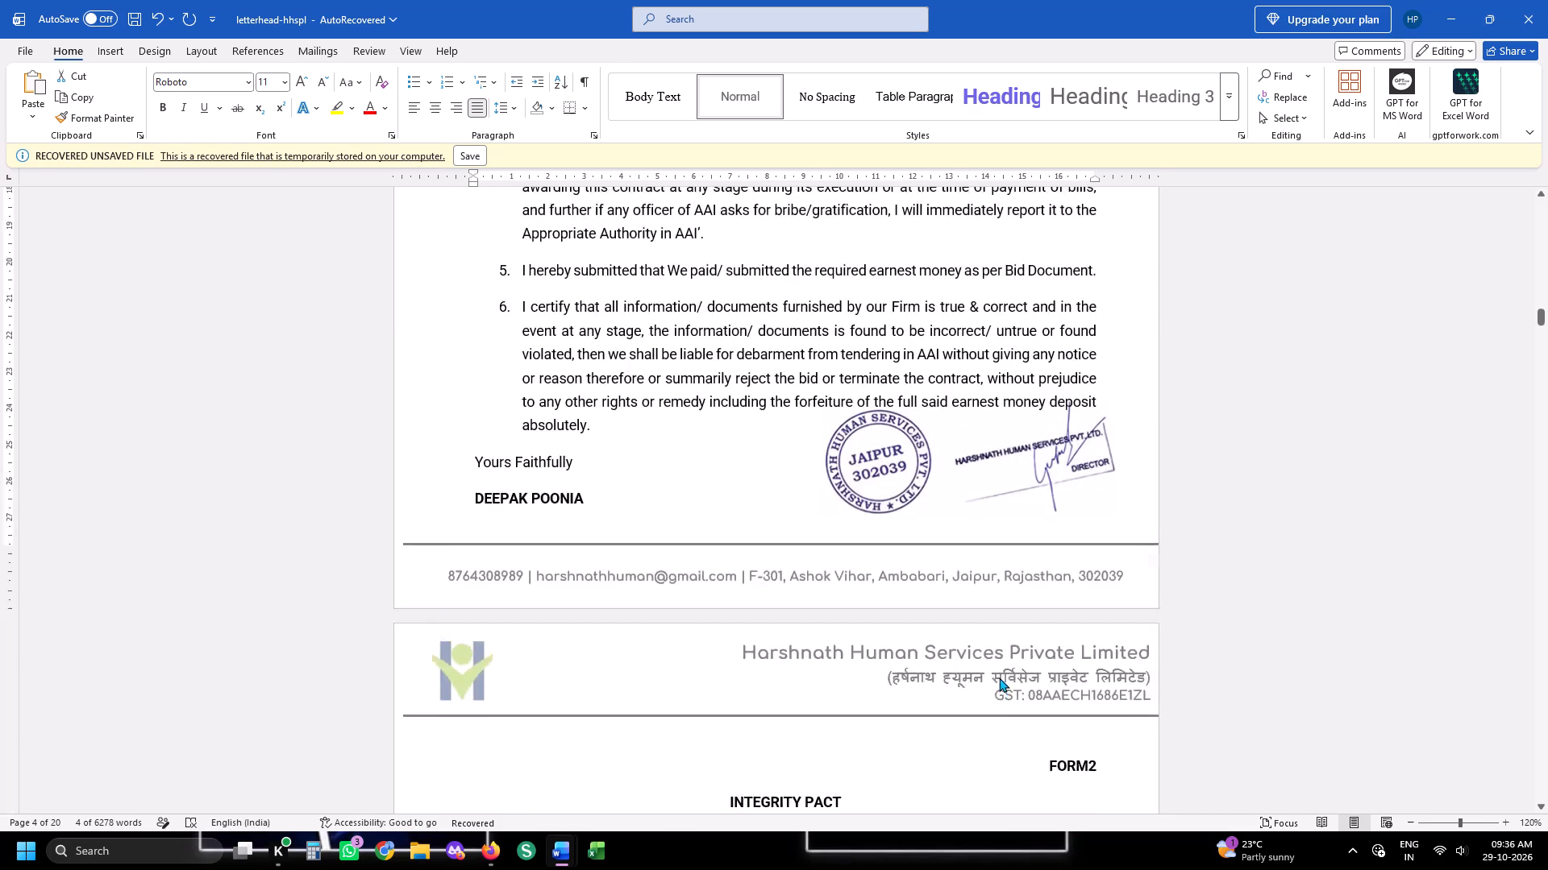
scroll(999, 677, "down", 8)
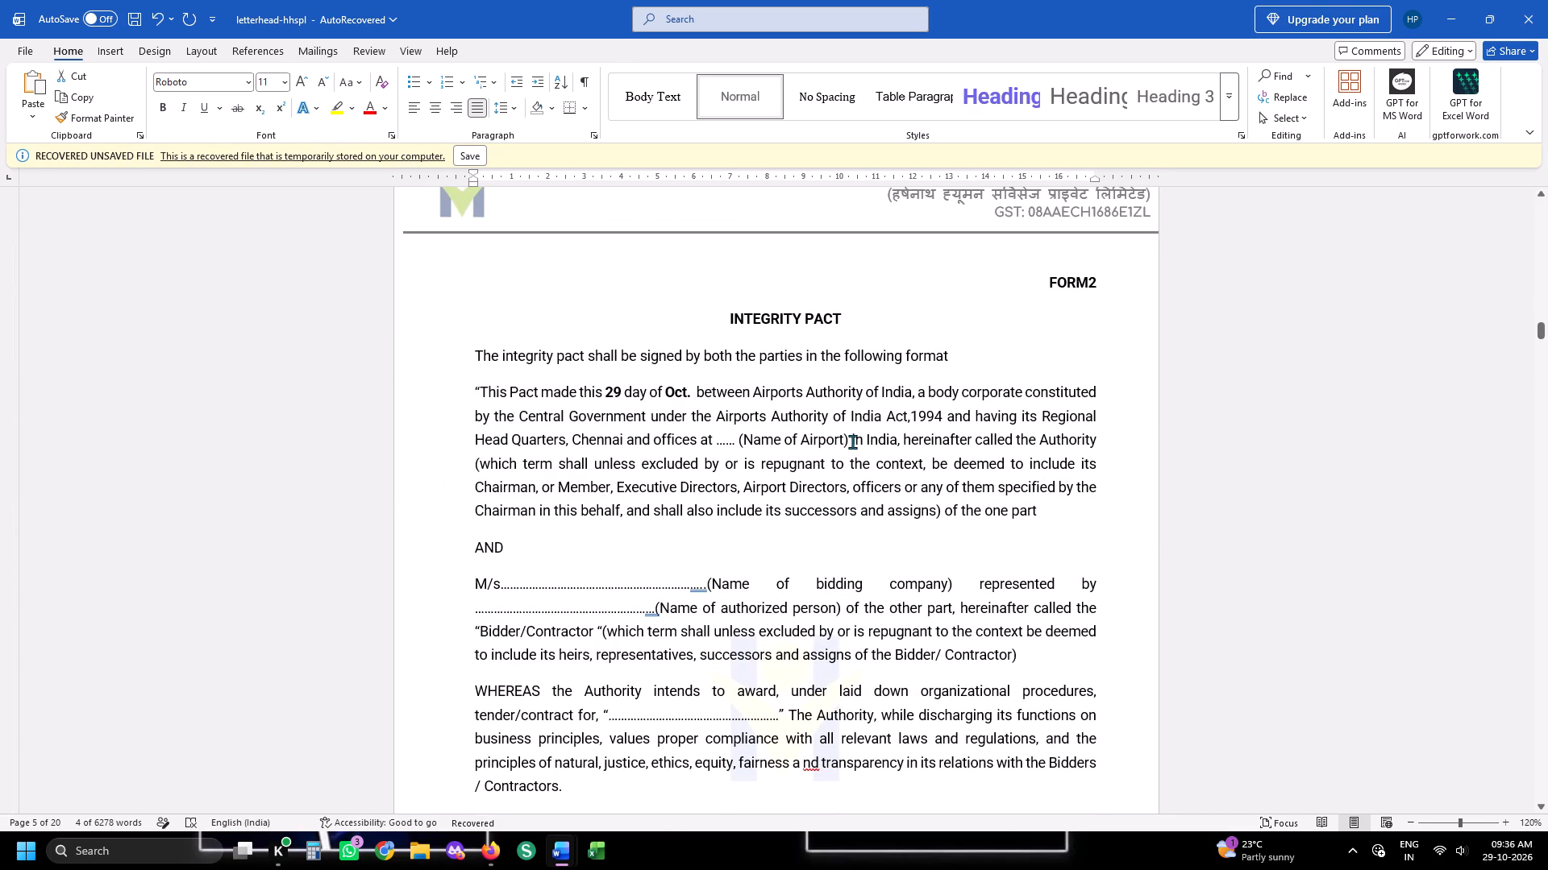
left_click_drag(849, 441, 727, 442)
key("ctrl+v")
key("BackSpace")
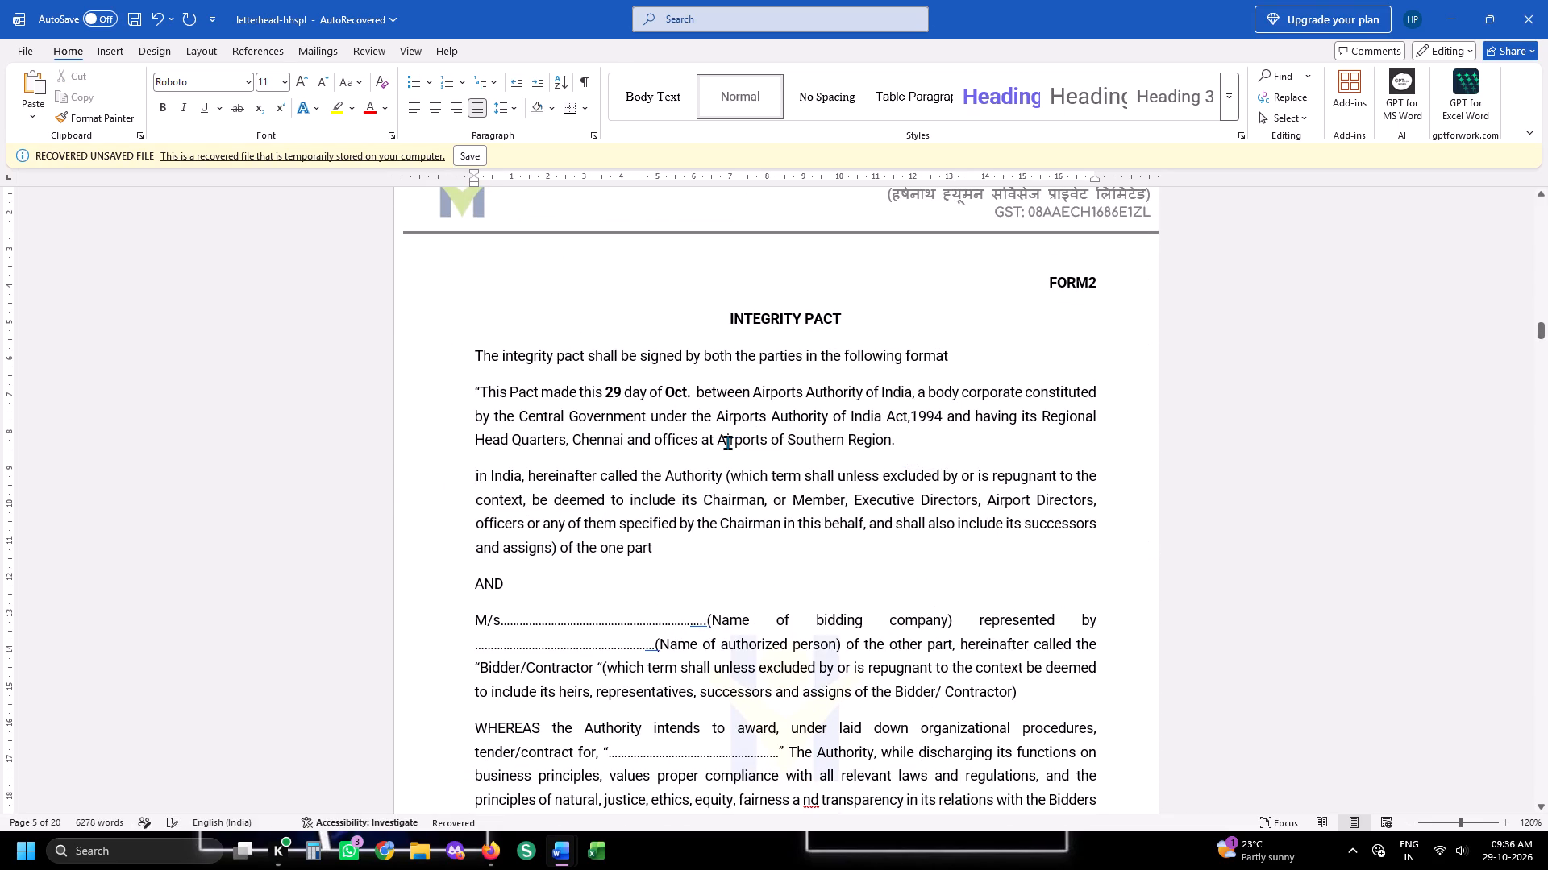
key("BackSpace")
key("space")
Replace the dotted blank and "(Name of bidding company)" after "M/s" with "Harshnath Human Services Pvt Ltd" in bold.
scroll(612, 513, "down", 2)
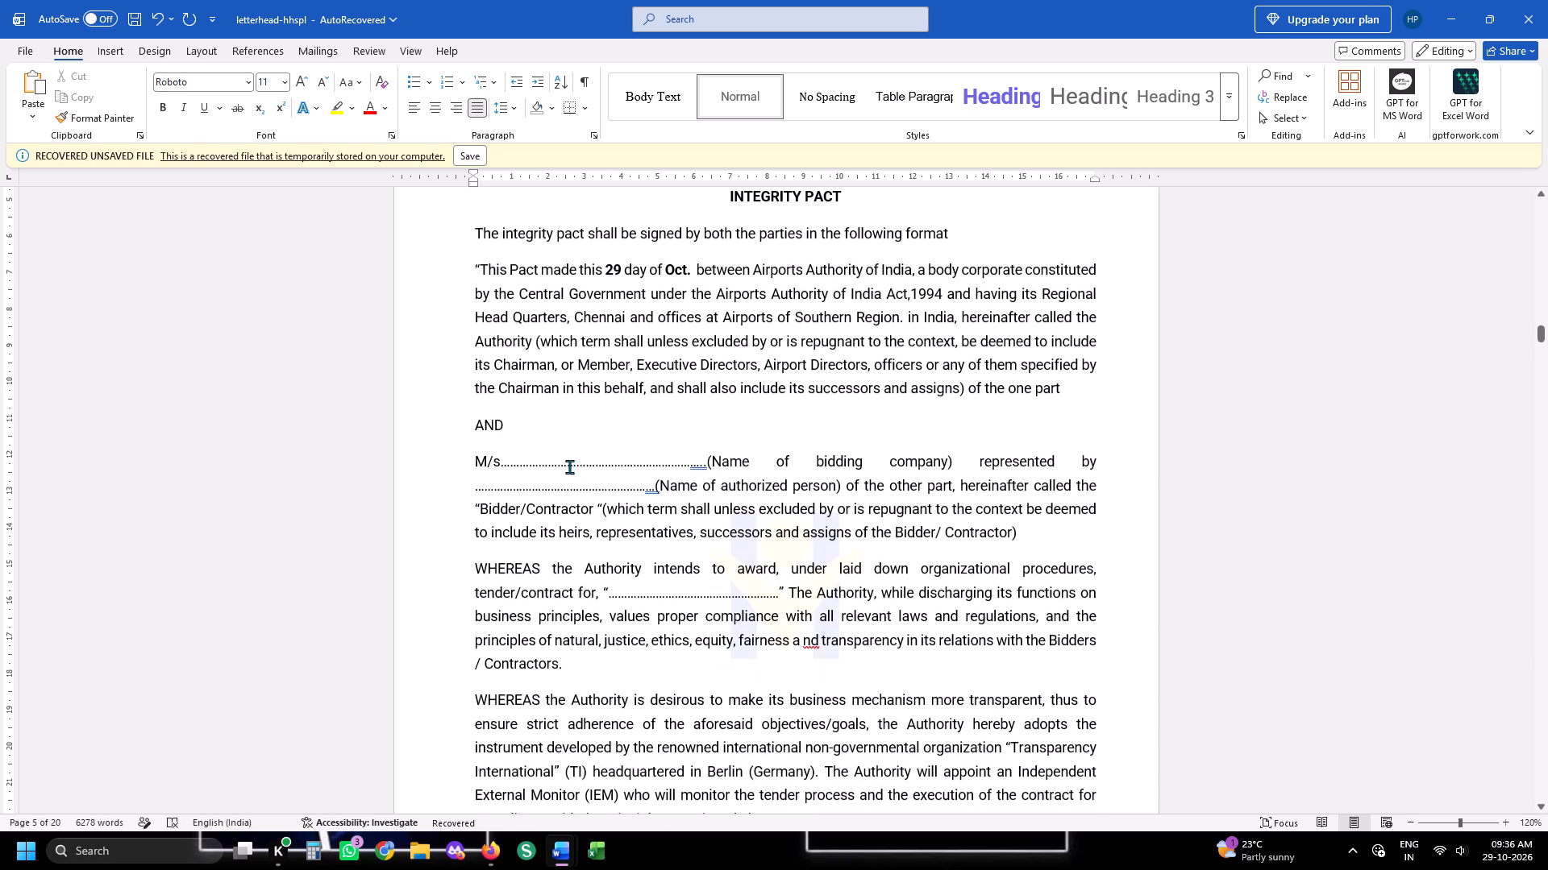
left_click(607, 446)
left_click_drag(968, 460, 704, 460)
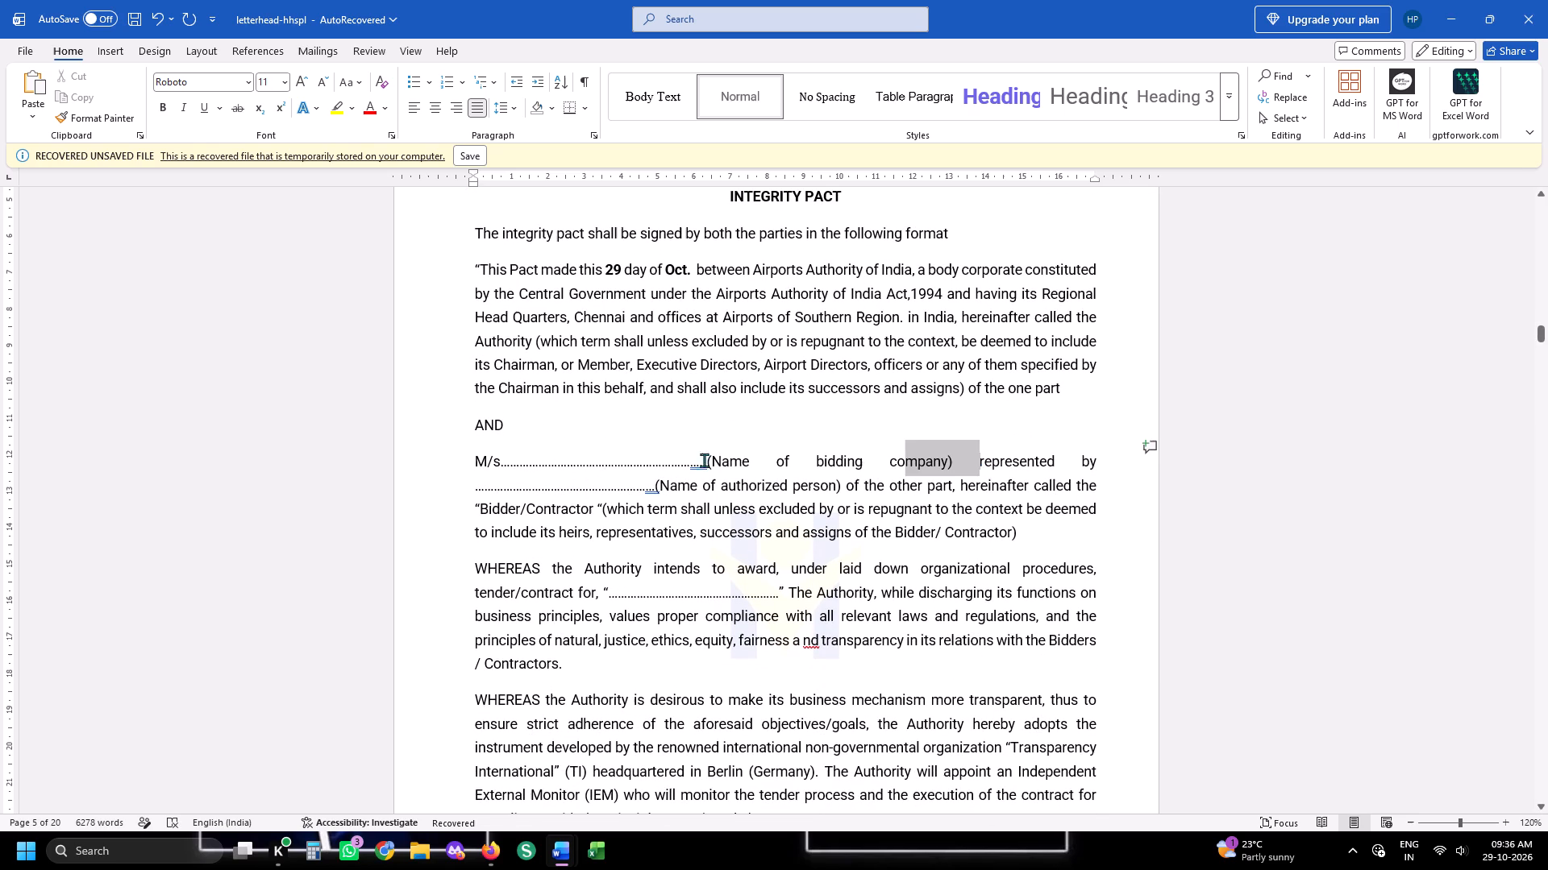
left_click_drag(704, 460, 611, 460)
key("ctrl+b")
key("super+v")
key("End")
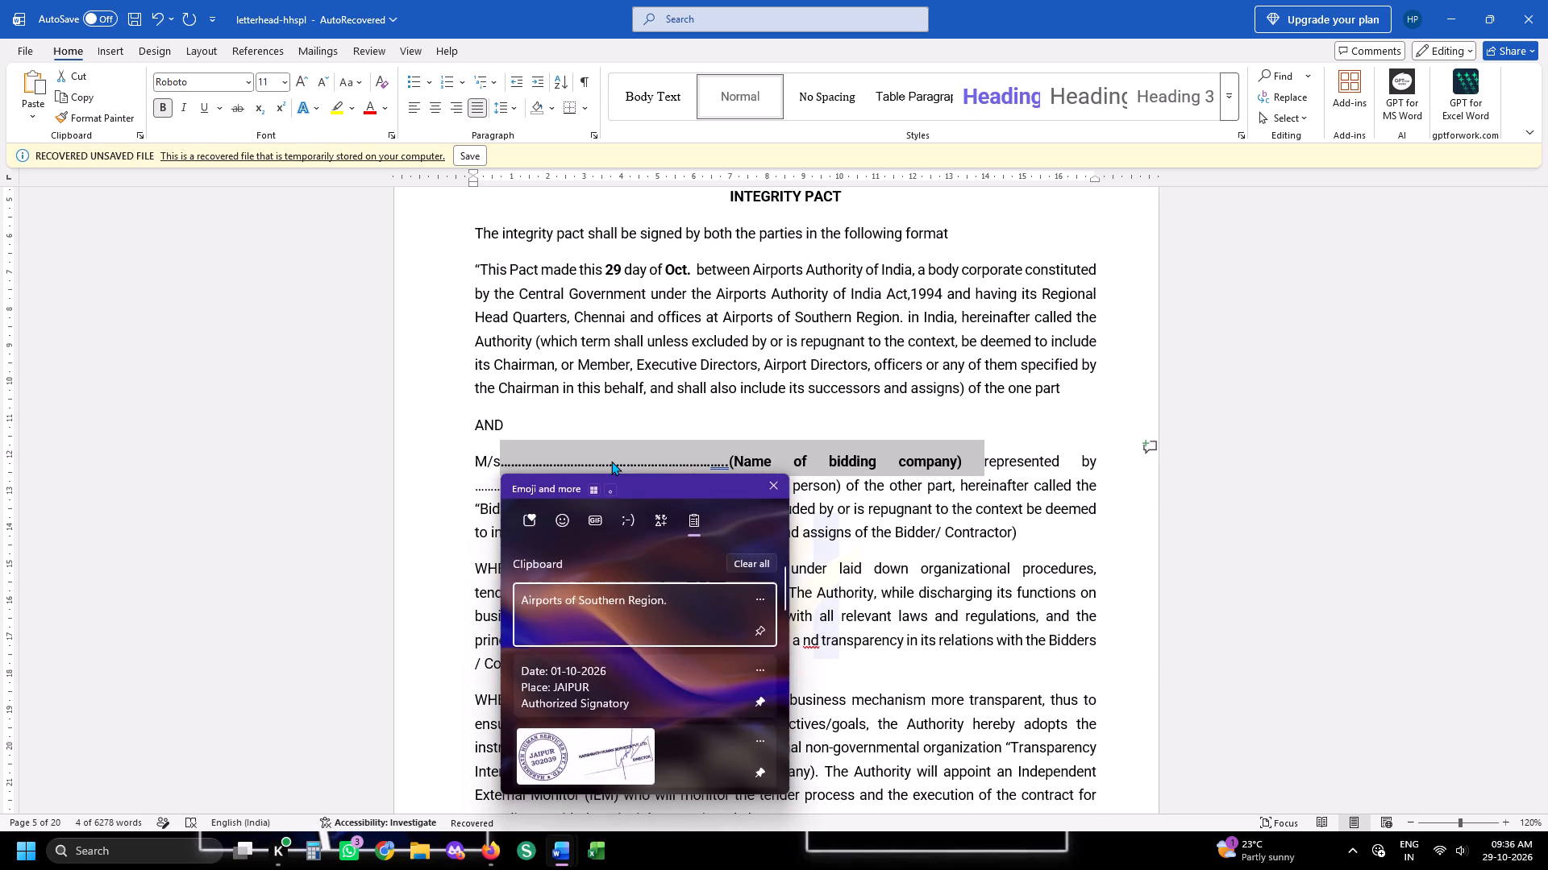
key("Return")
key("ctrl+v")
key("BackSpace")
key("BackSpace")
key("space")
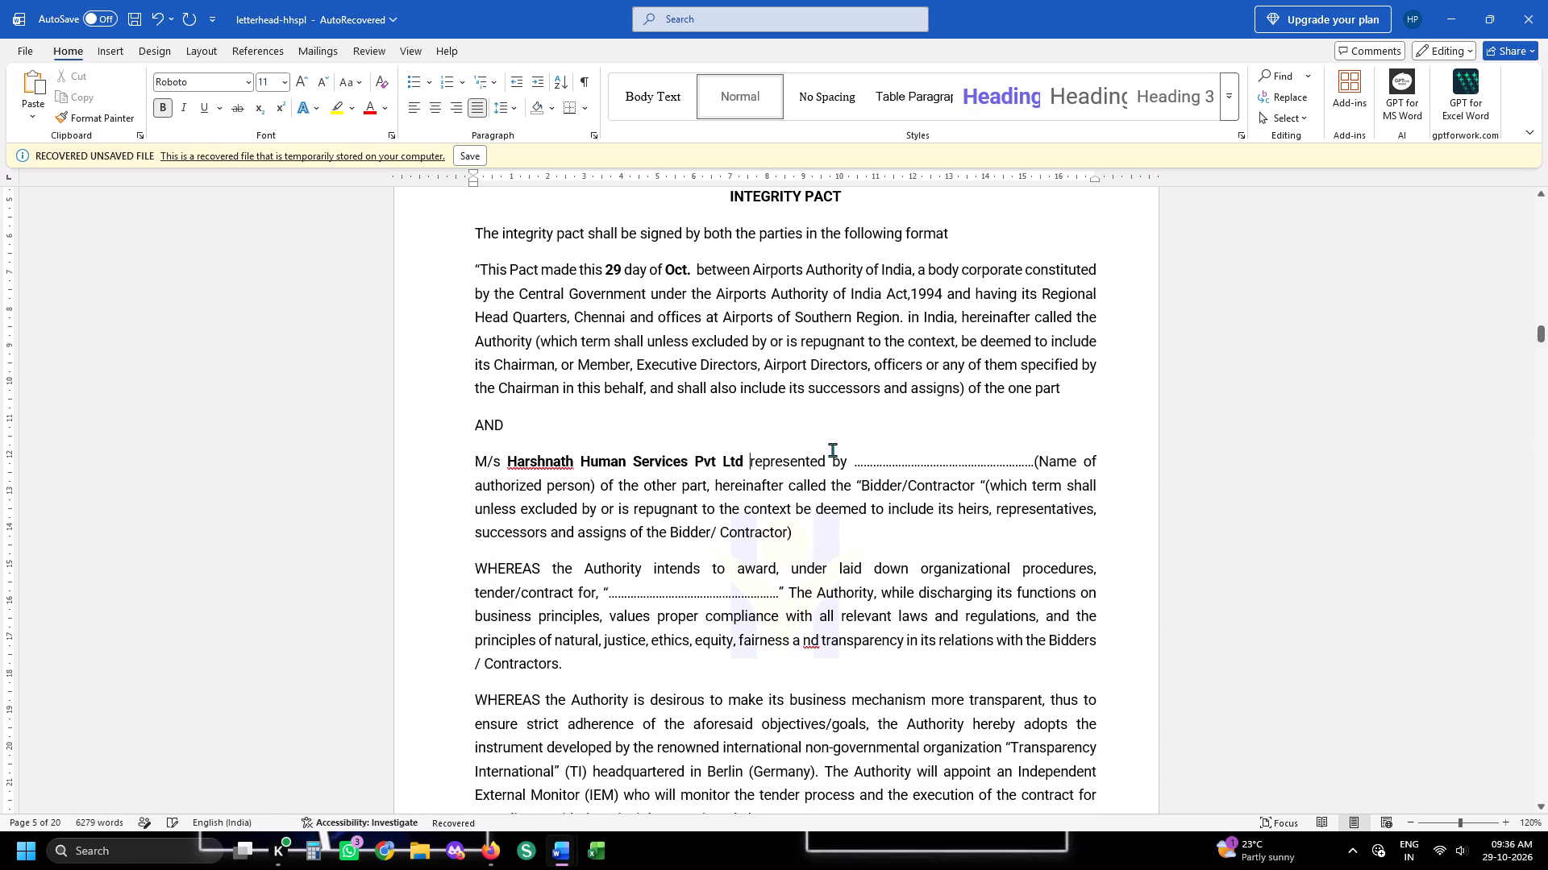
Replace the dotted blank after "represented by" with the authorized signatory's name in bold capitals.
double_click(909, 458)
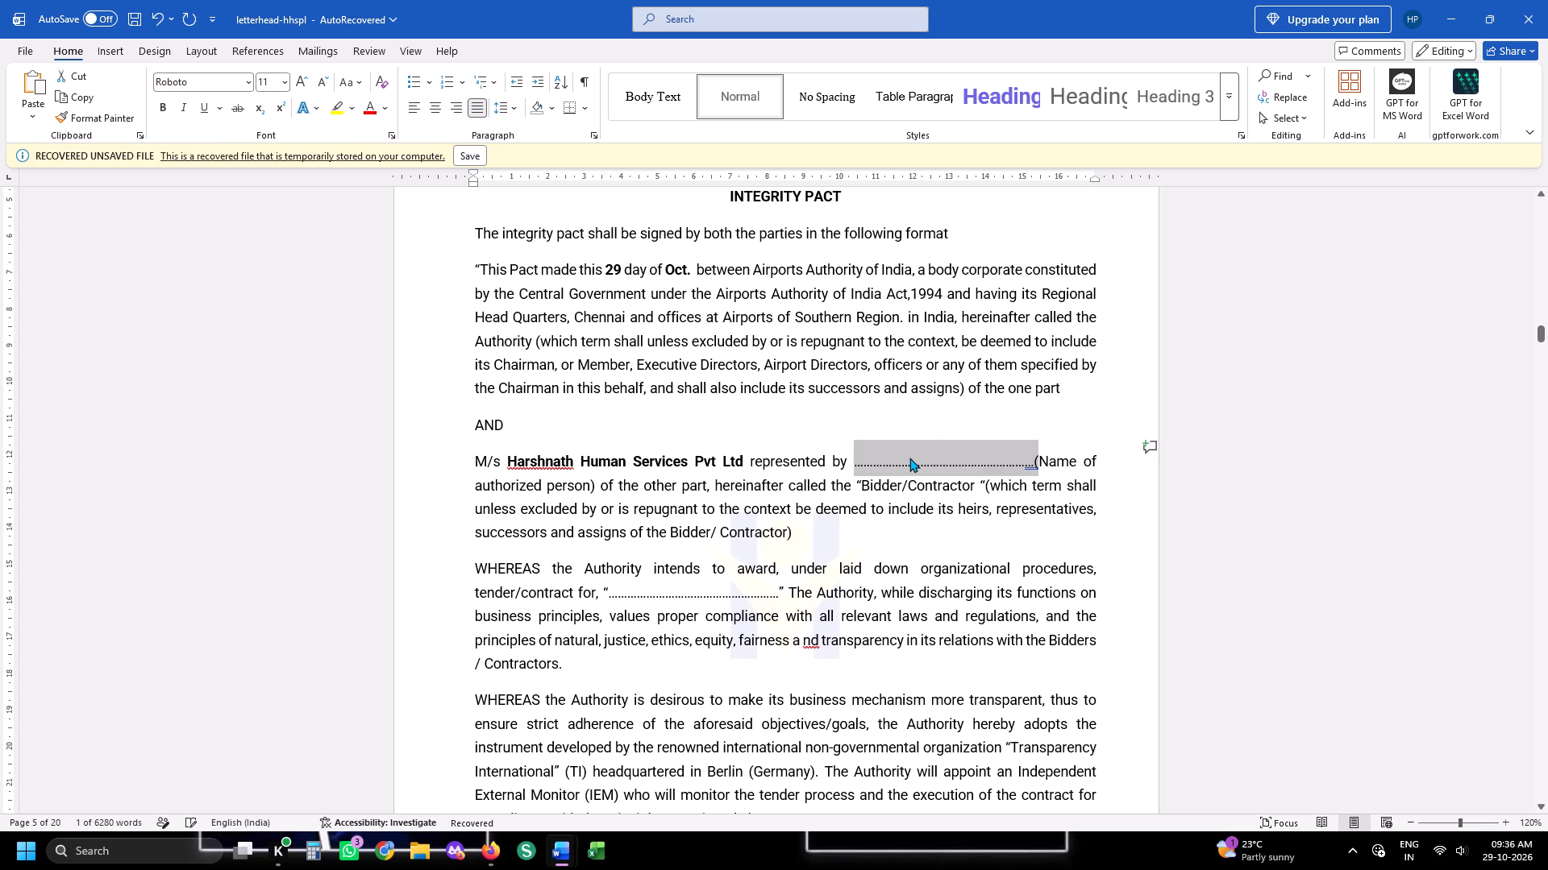
key("ctrl+b")
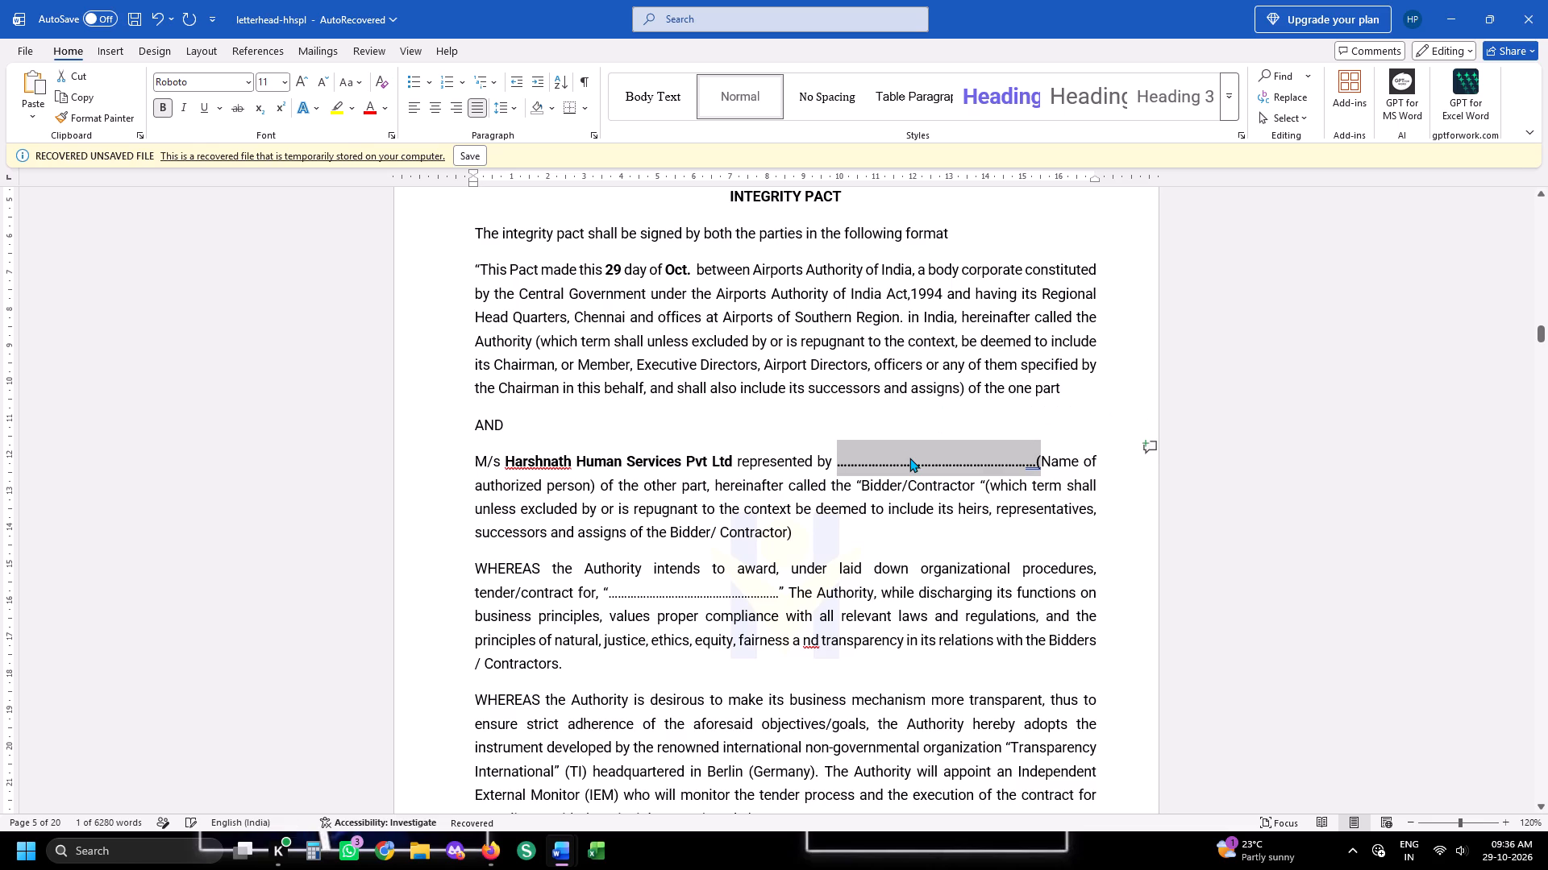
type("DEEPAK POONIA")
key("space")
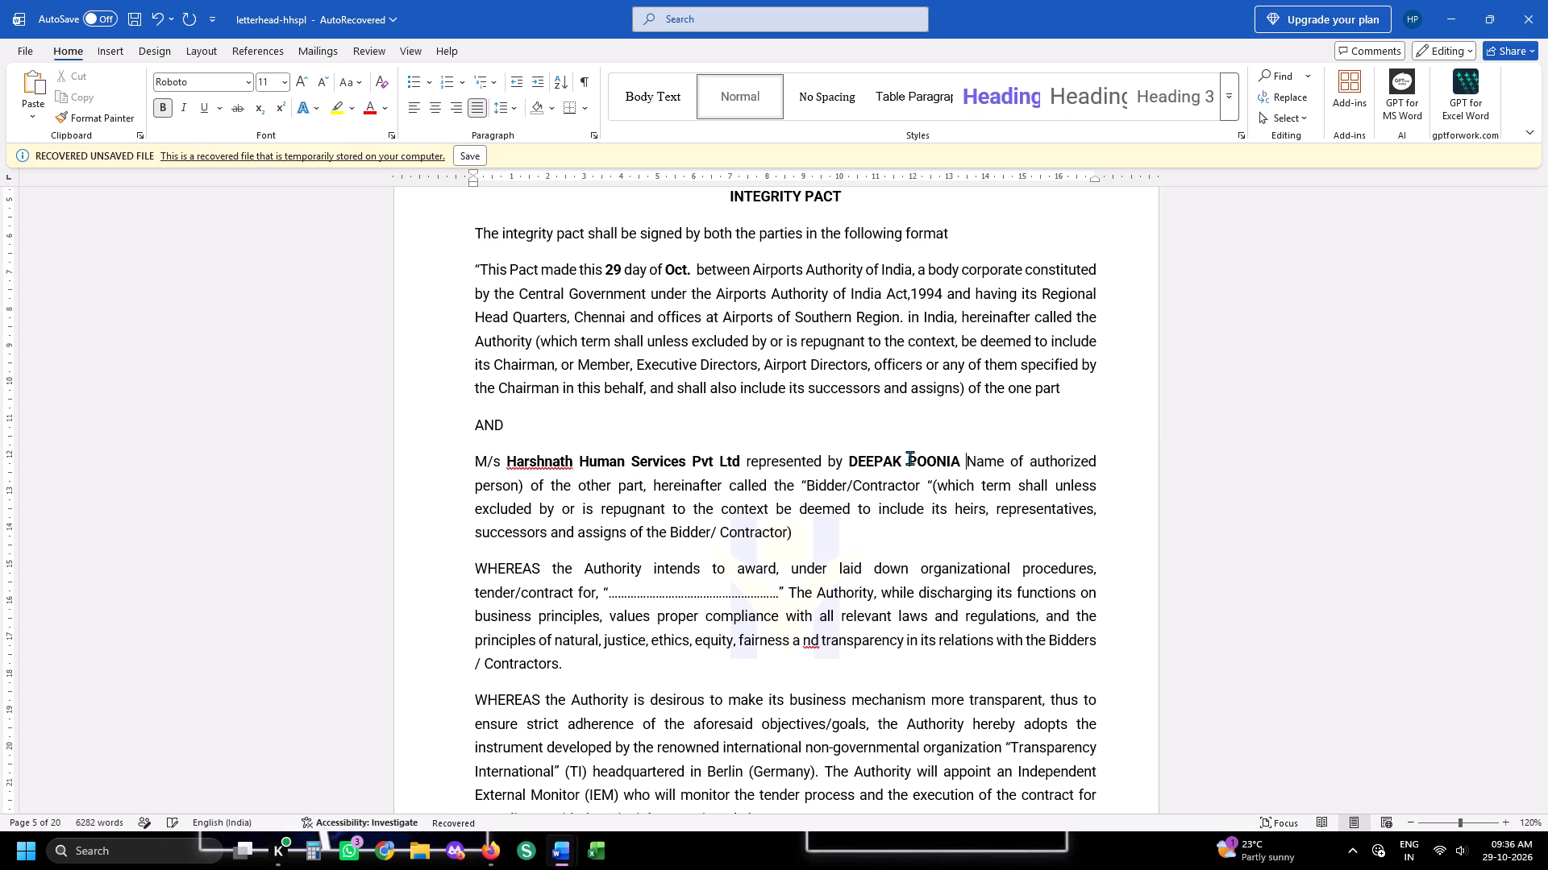
Delete the leftover "Name of authorized person)" placeholder after the signatory's name, up to "of the other part".
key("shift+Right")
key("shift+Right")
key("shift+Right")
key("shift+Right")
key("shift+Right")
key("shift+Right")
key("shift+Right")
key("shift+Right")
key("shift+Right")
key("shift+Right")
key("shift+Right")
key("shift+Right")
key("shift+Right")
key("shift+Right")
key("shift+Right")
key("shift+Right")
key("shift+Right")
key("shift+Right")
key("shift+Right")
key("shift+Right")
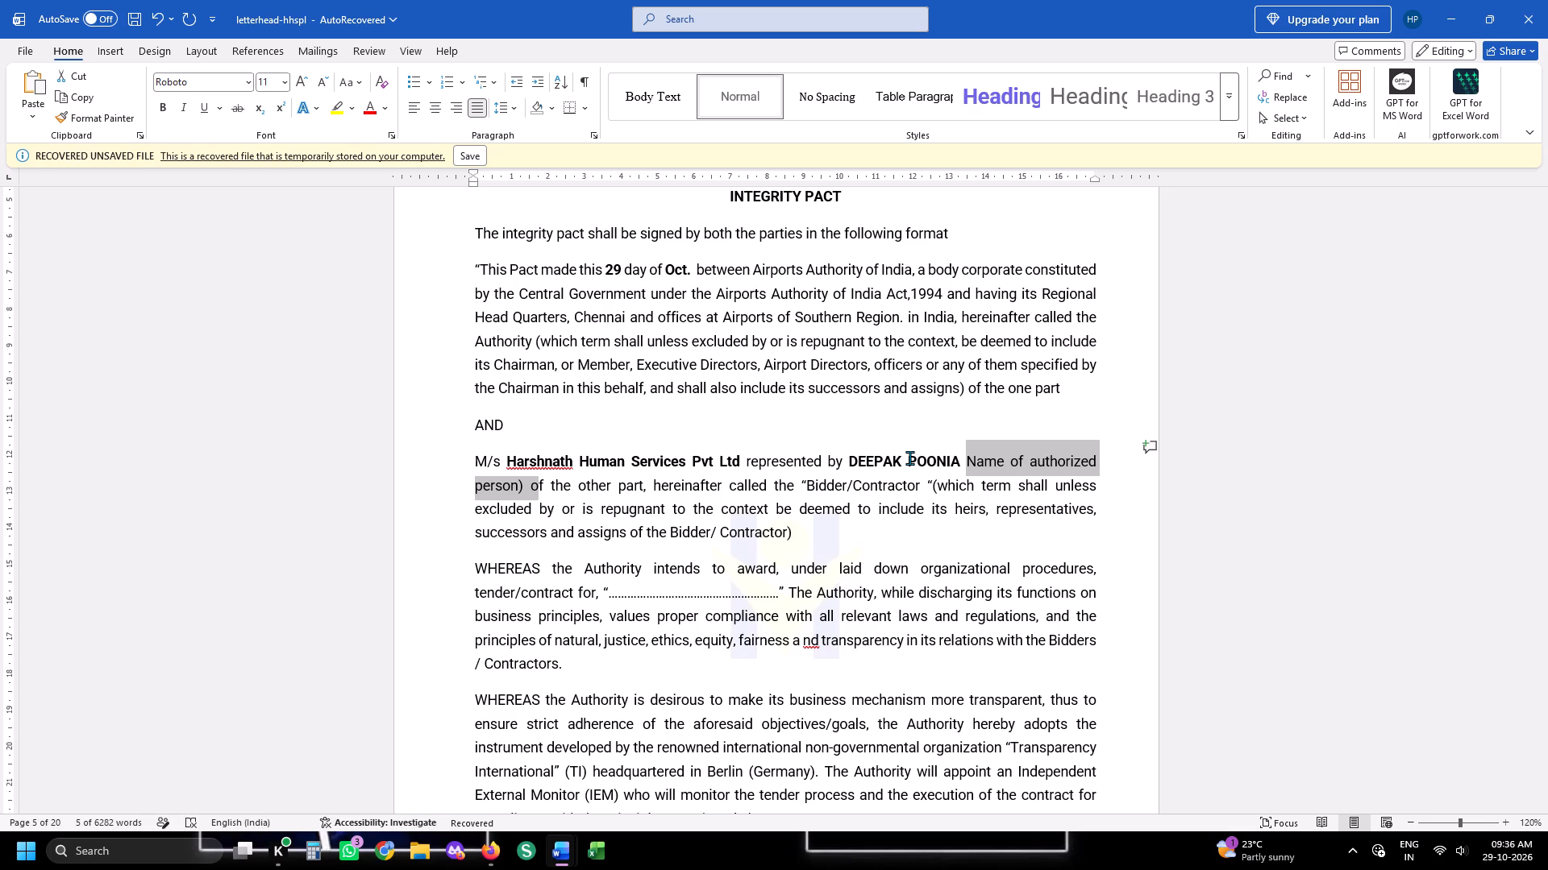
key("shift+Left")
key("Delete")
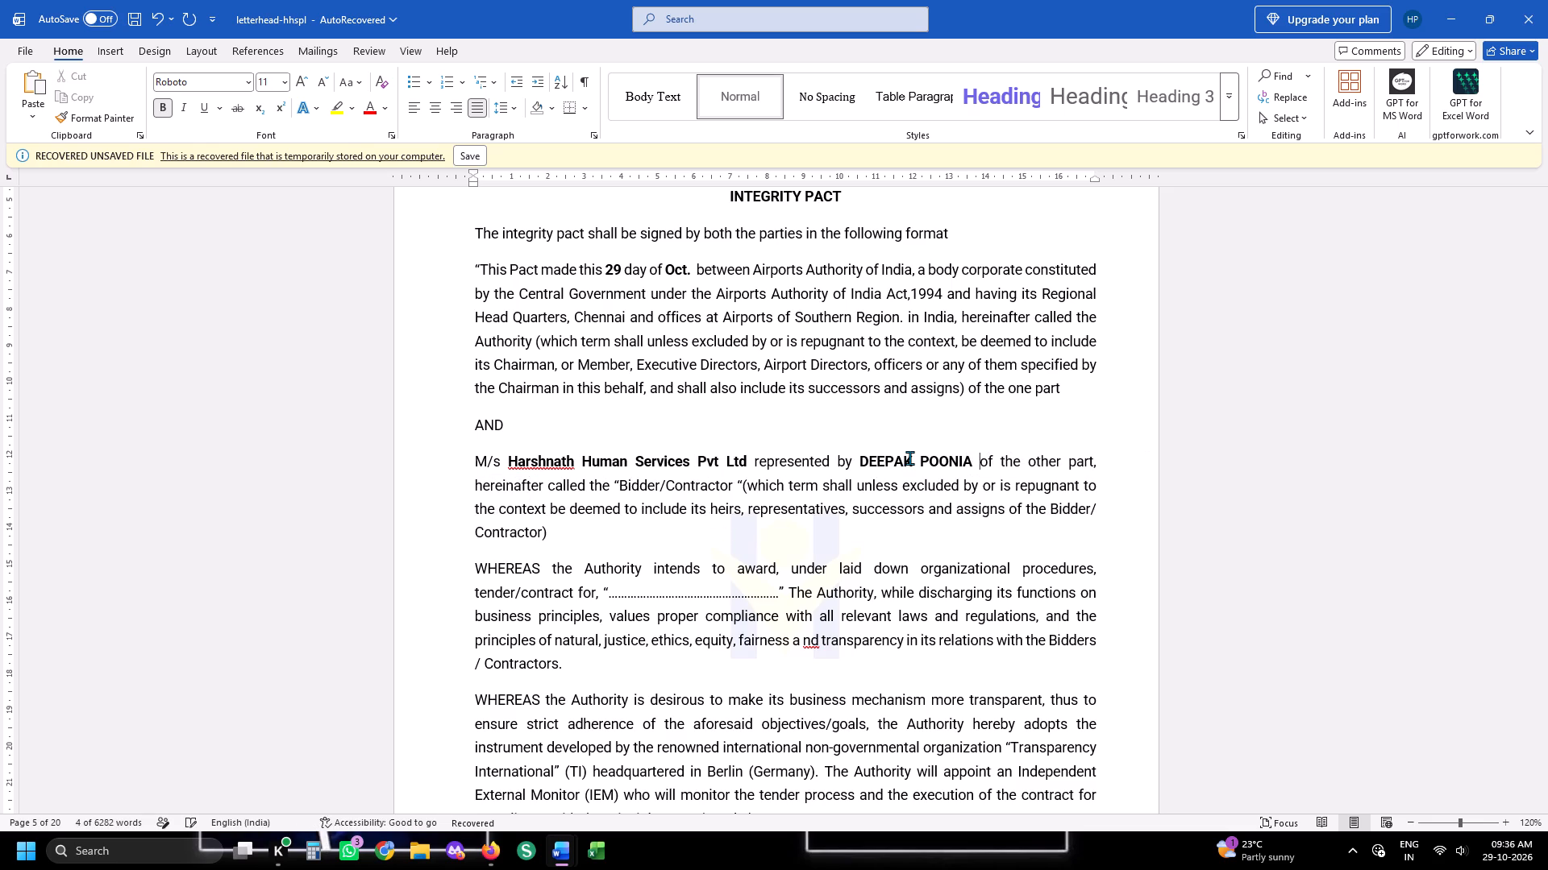
Copy "Manpower Outsourcing Services such as… for the year 2026-28" from FORM-1B's Name of Work over the Integrity Pact's dotted "tender/contract for" blank.
scroll(837, 517, "down", 3)
double_click(651, 413)
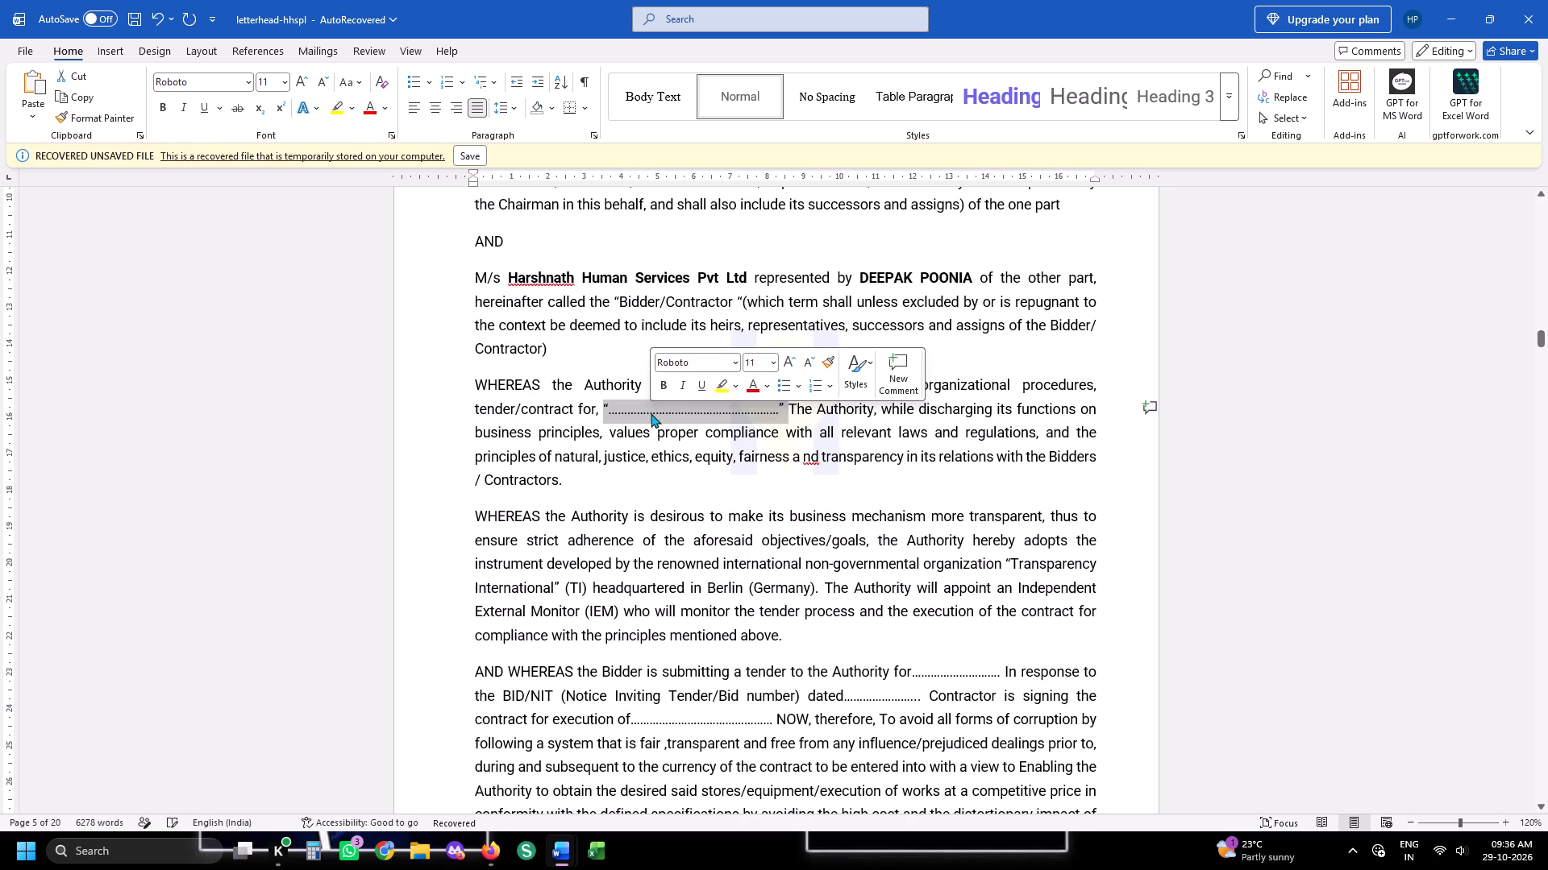
scroll(845, 533, "up", 15)
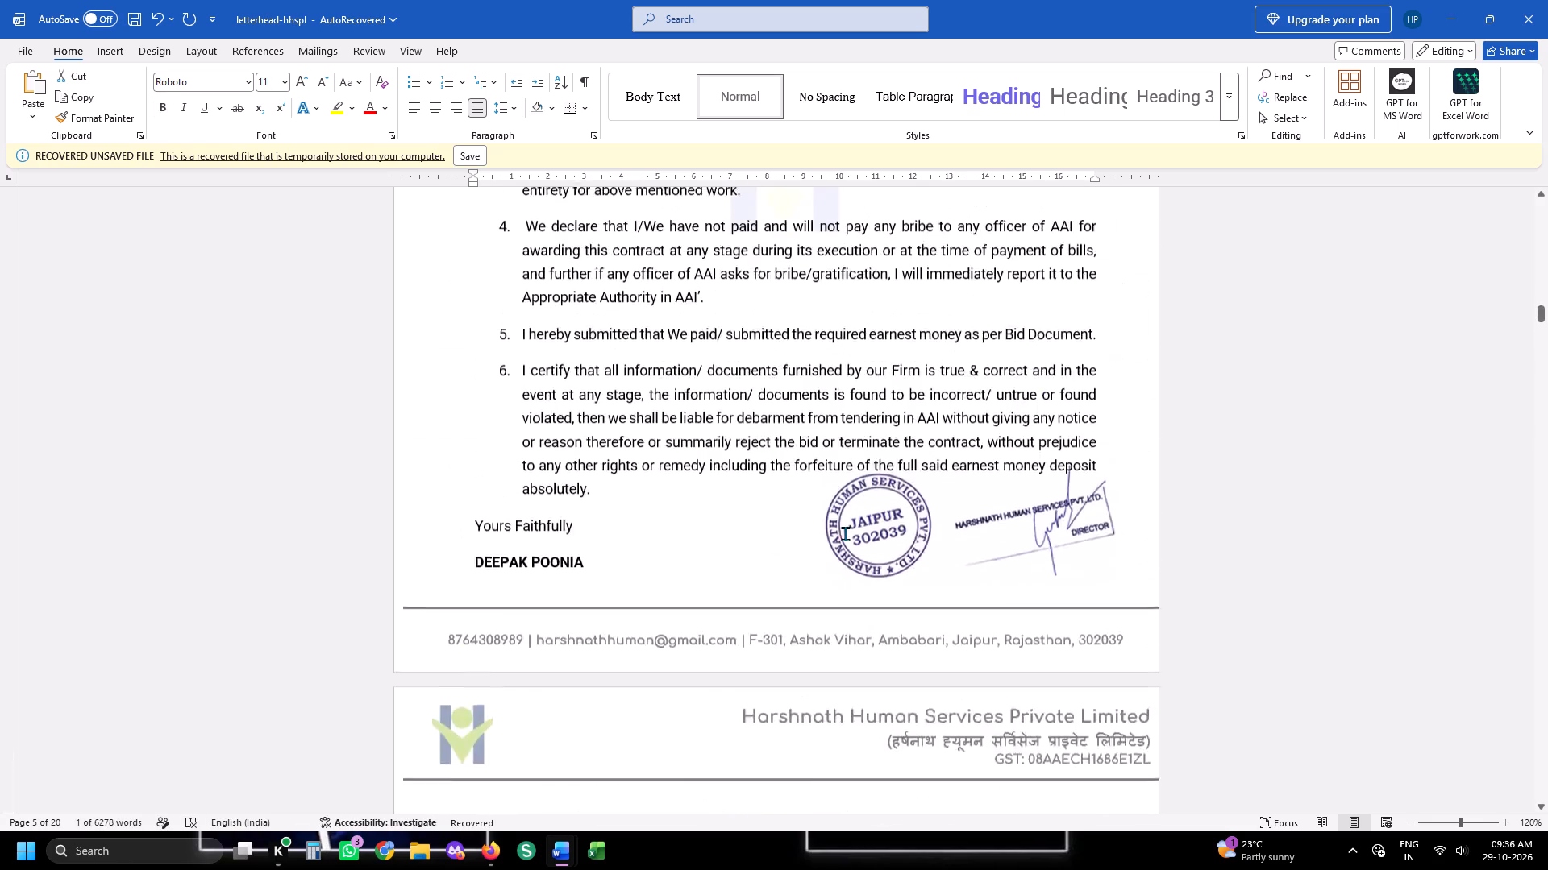
scroll(845, 533, "up", 10)
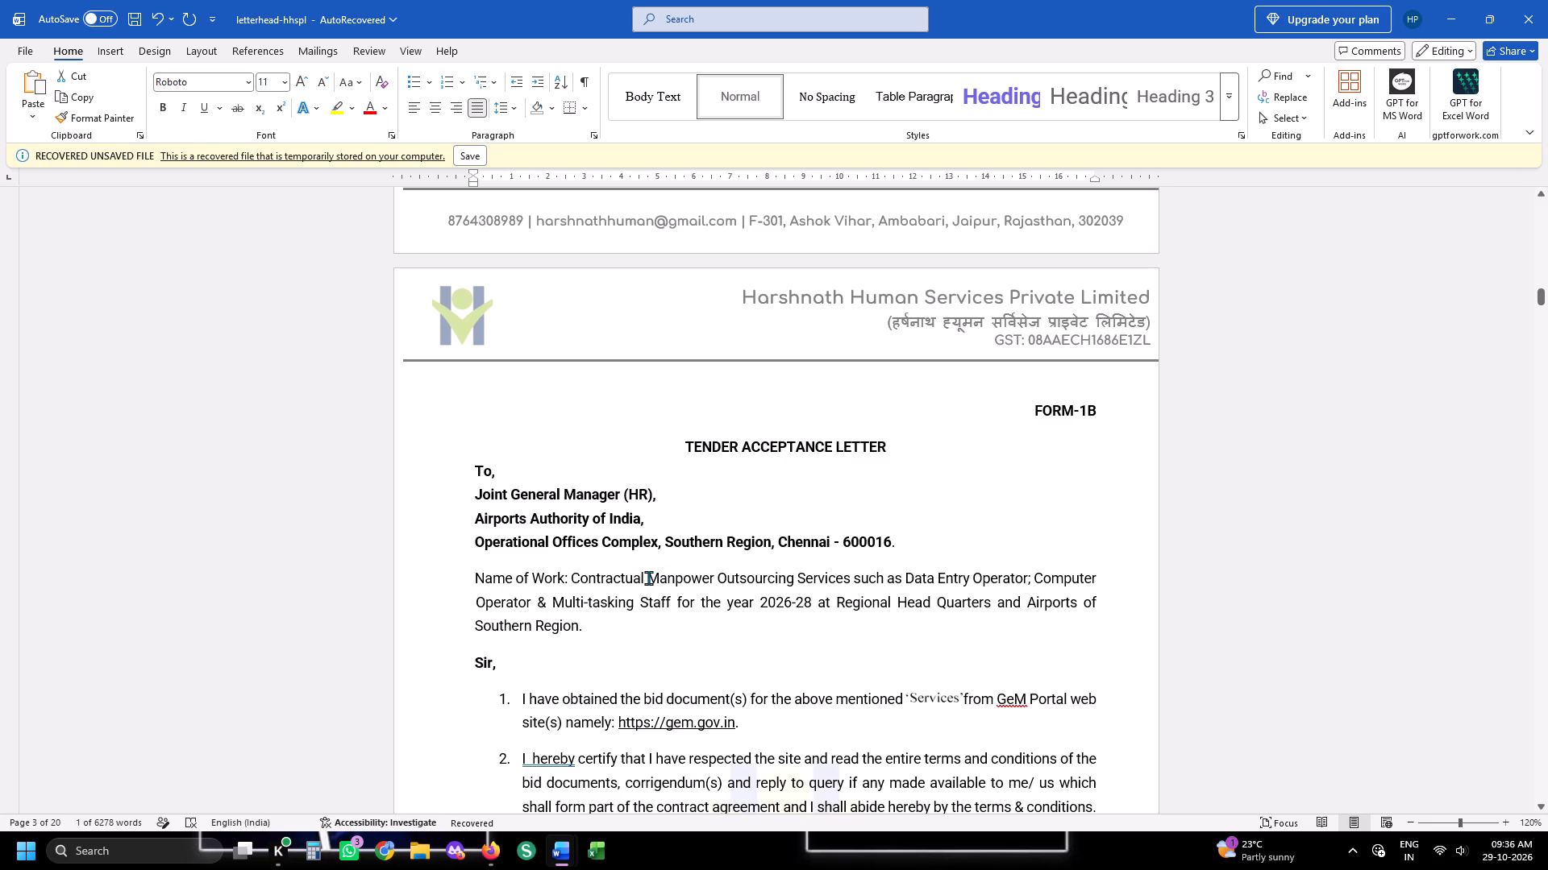
left_click_drag(648, 578, 791, 593)
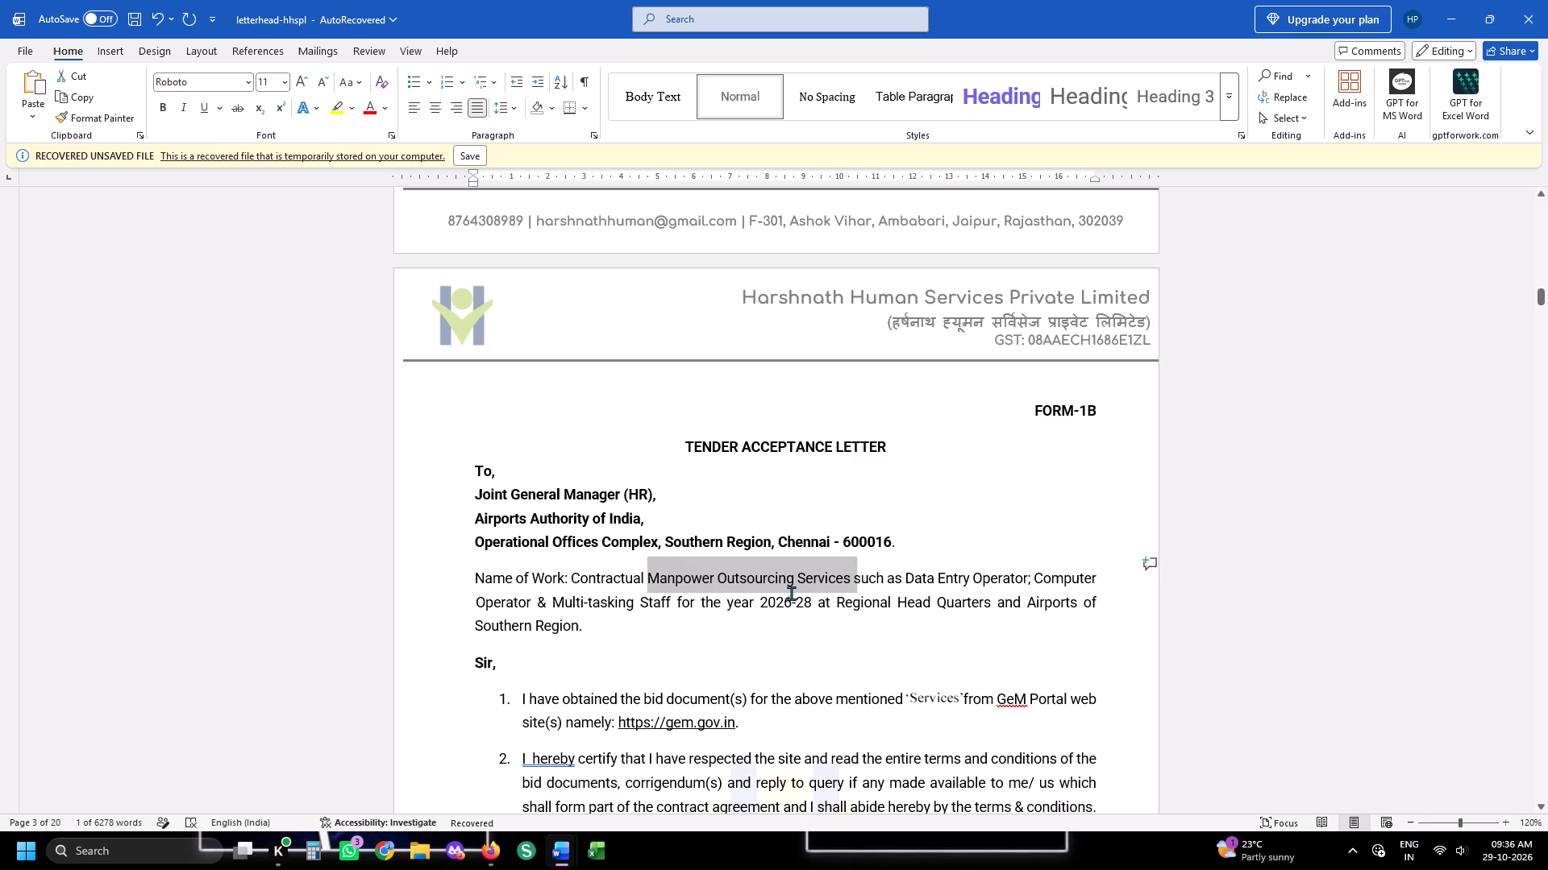
left_click_drag(791, 593, 759, 586)
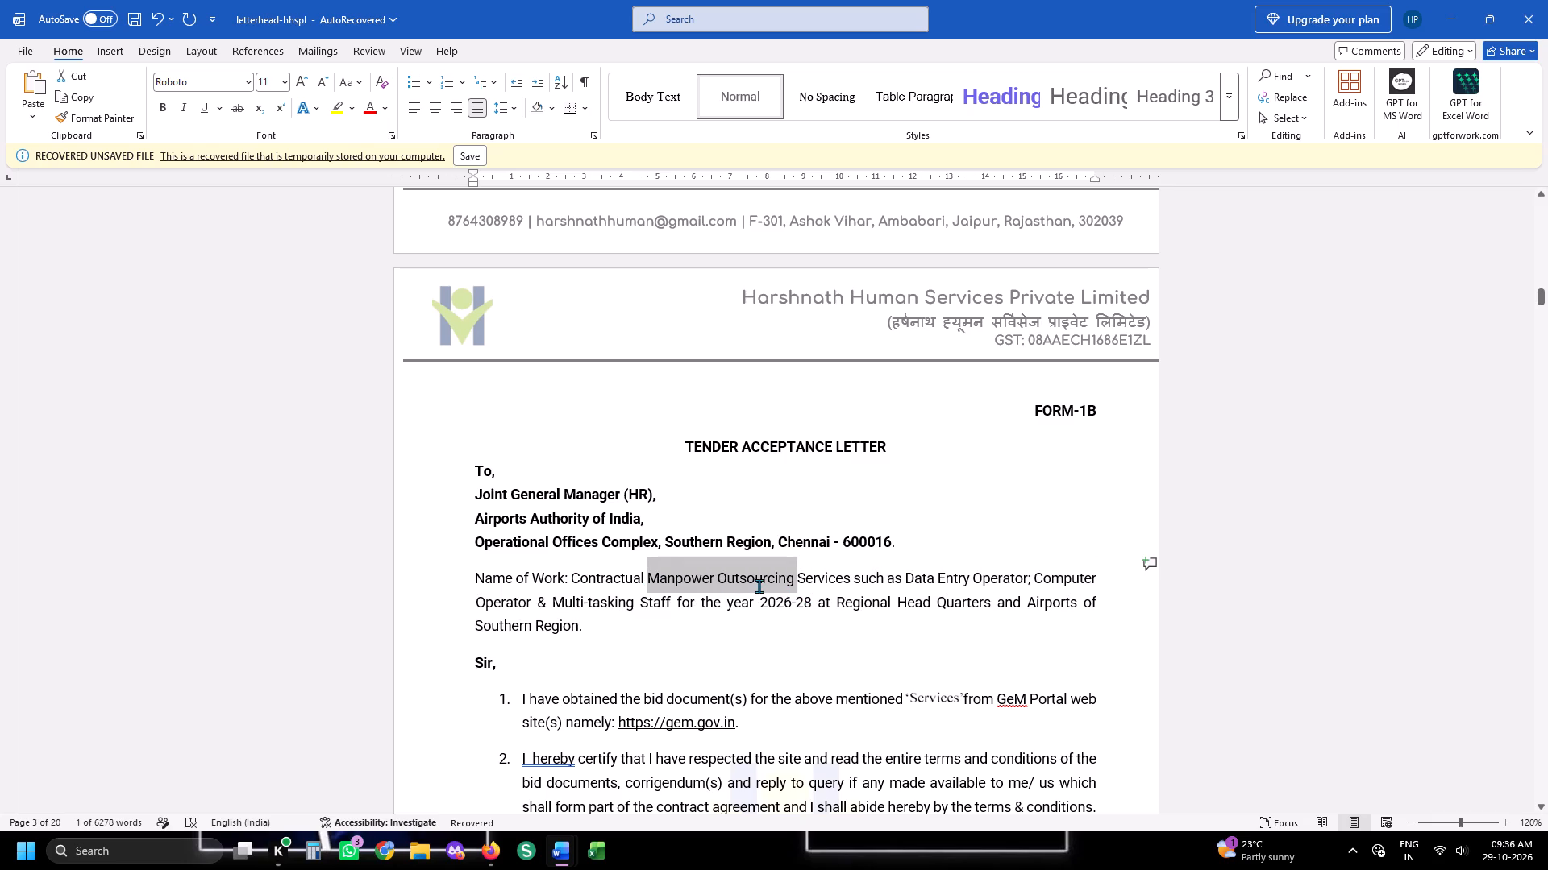
left_click_drag(759, 586, 813, 604)
key("ctrl+c")
scroll(810, 606, "down", 4)
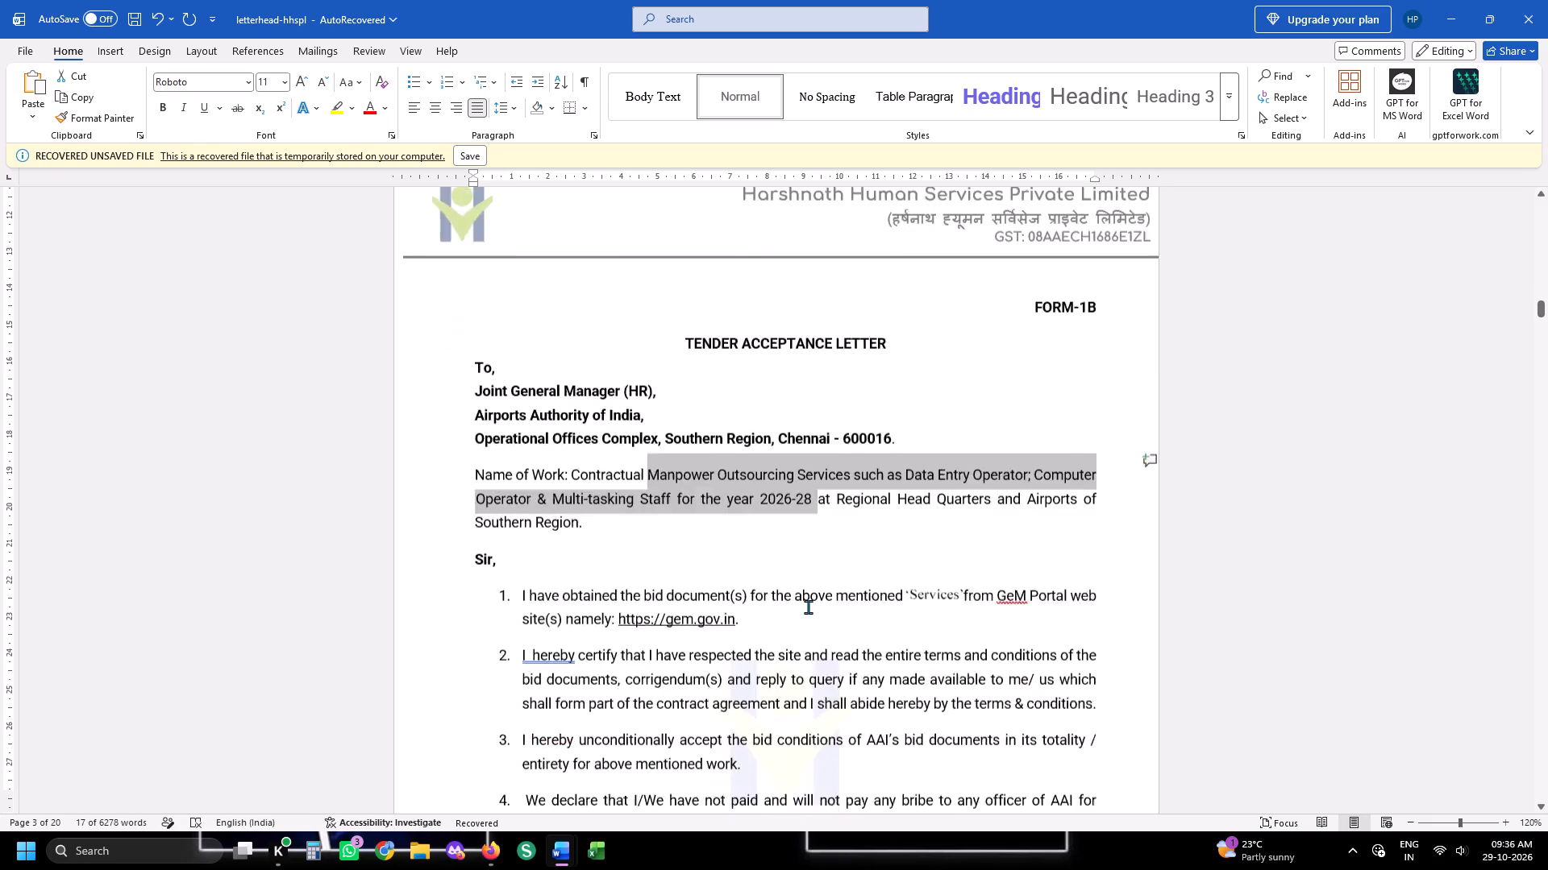
scroll(808, 607, "down", 19)
double_click(686, 526)
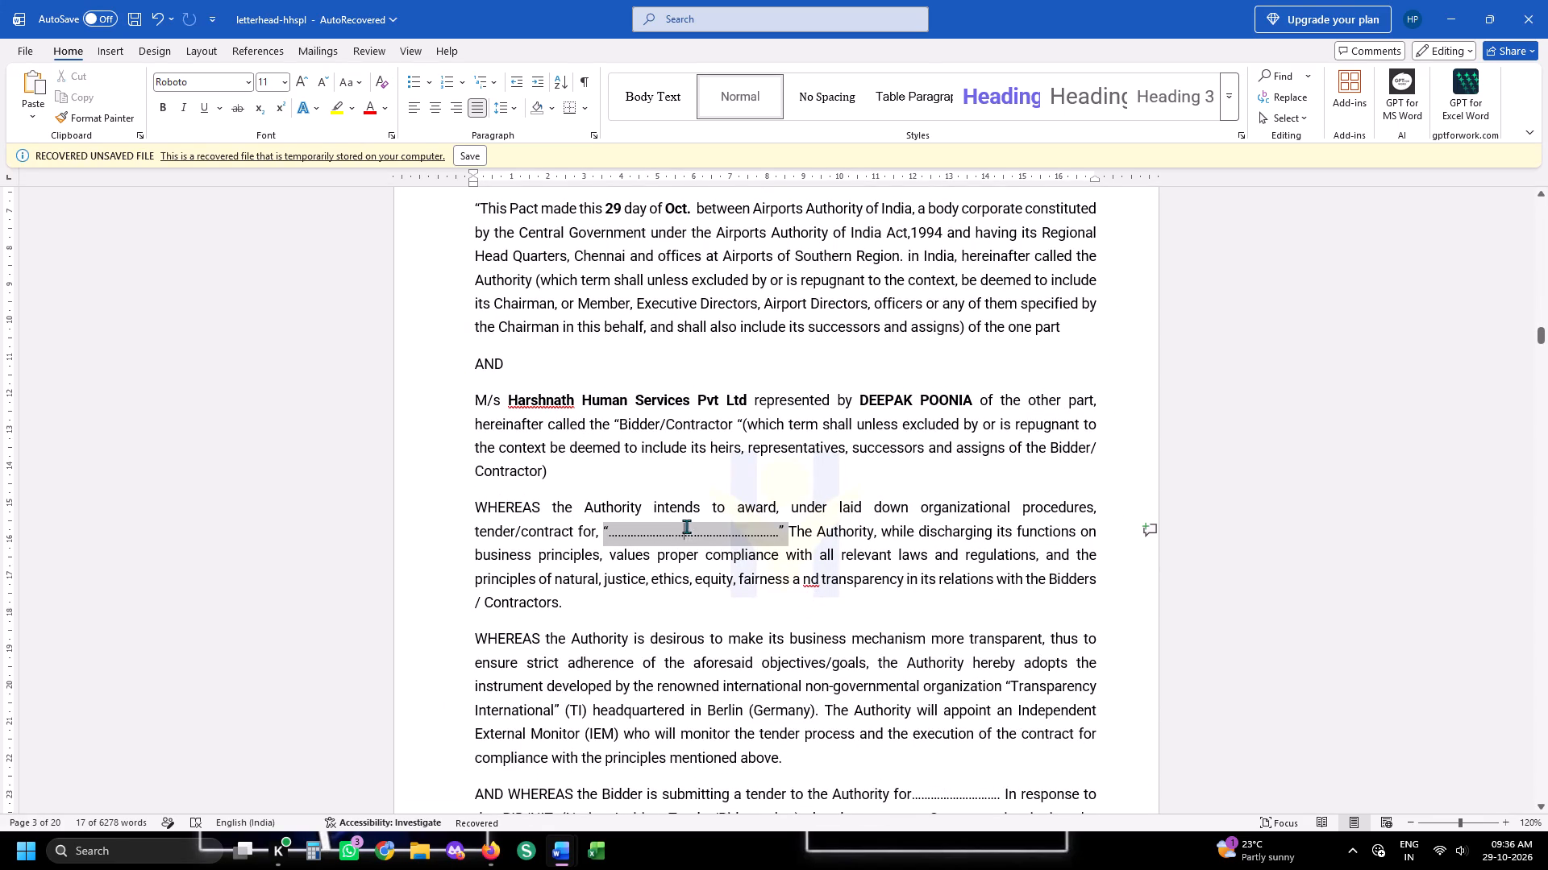
key("ctrl+b")
key("ctrl+v")
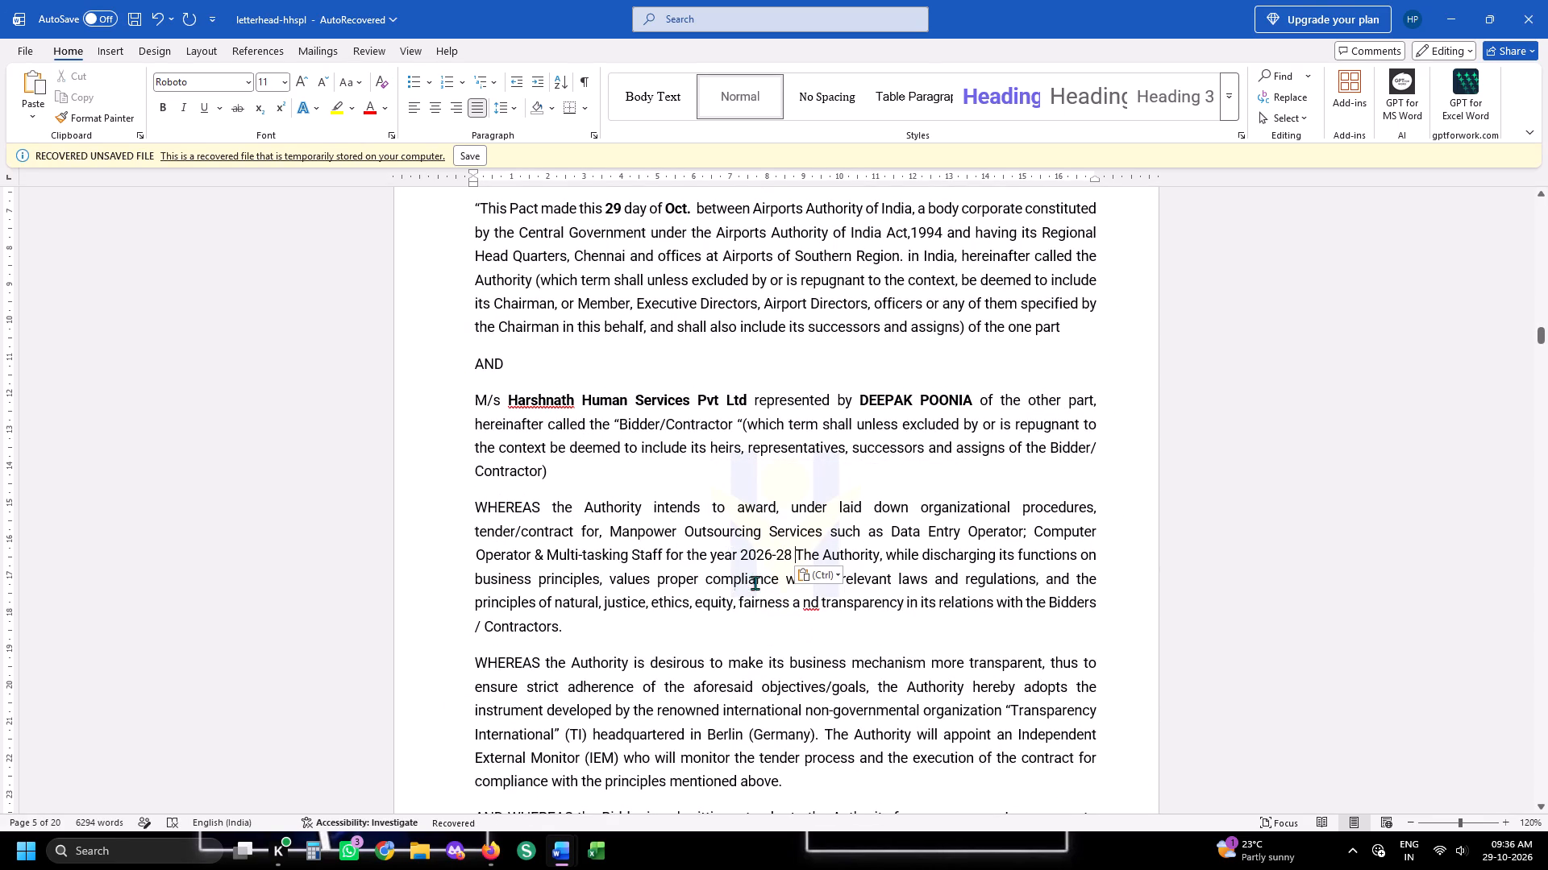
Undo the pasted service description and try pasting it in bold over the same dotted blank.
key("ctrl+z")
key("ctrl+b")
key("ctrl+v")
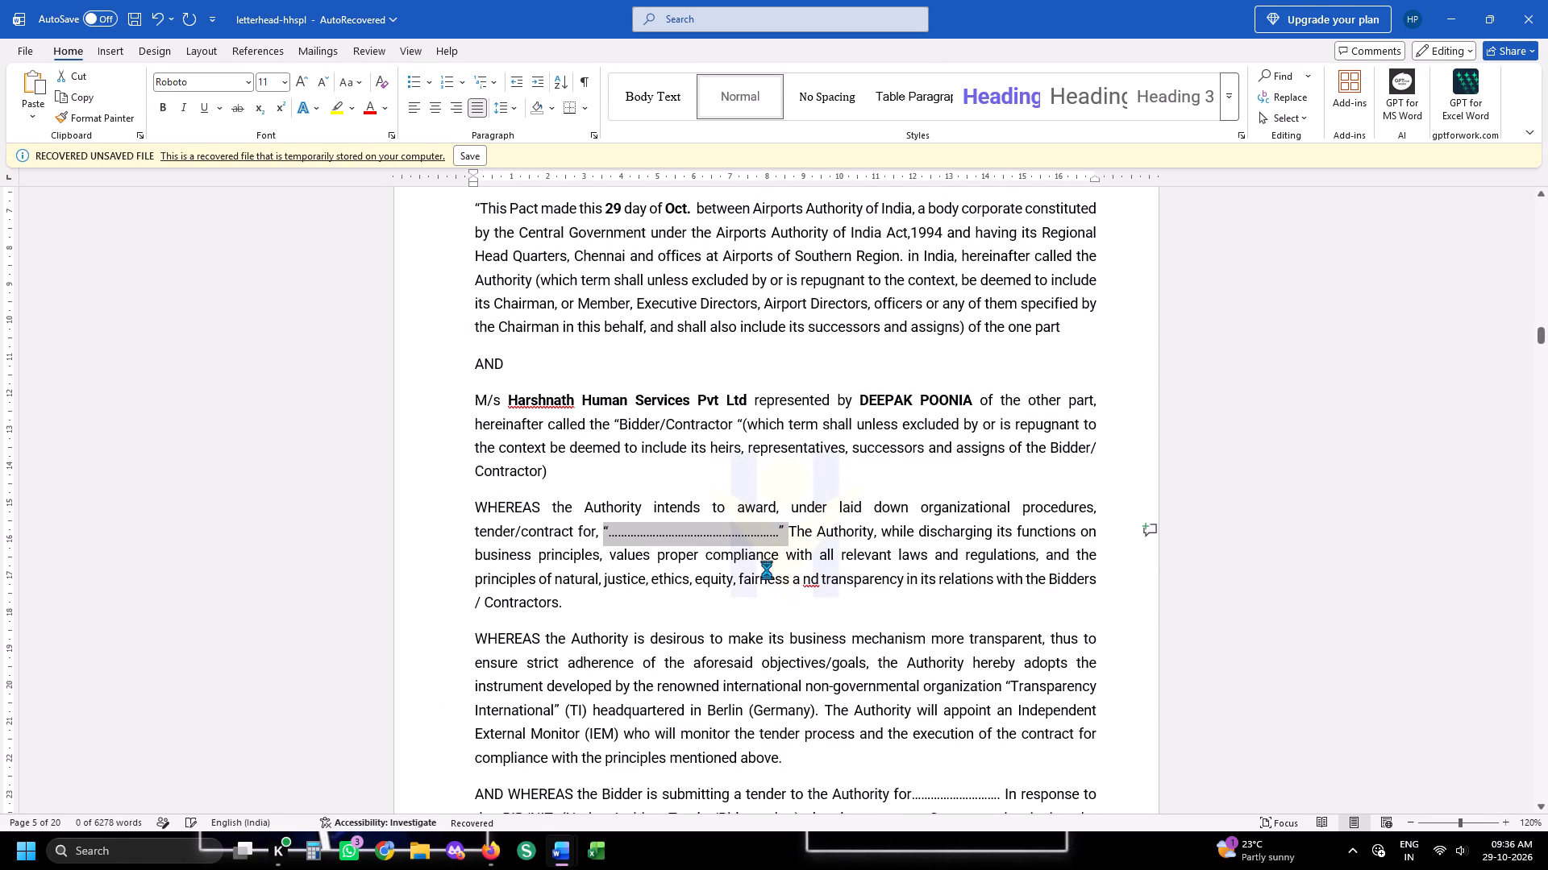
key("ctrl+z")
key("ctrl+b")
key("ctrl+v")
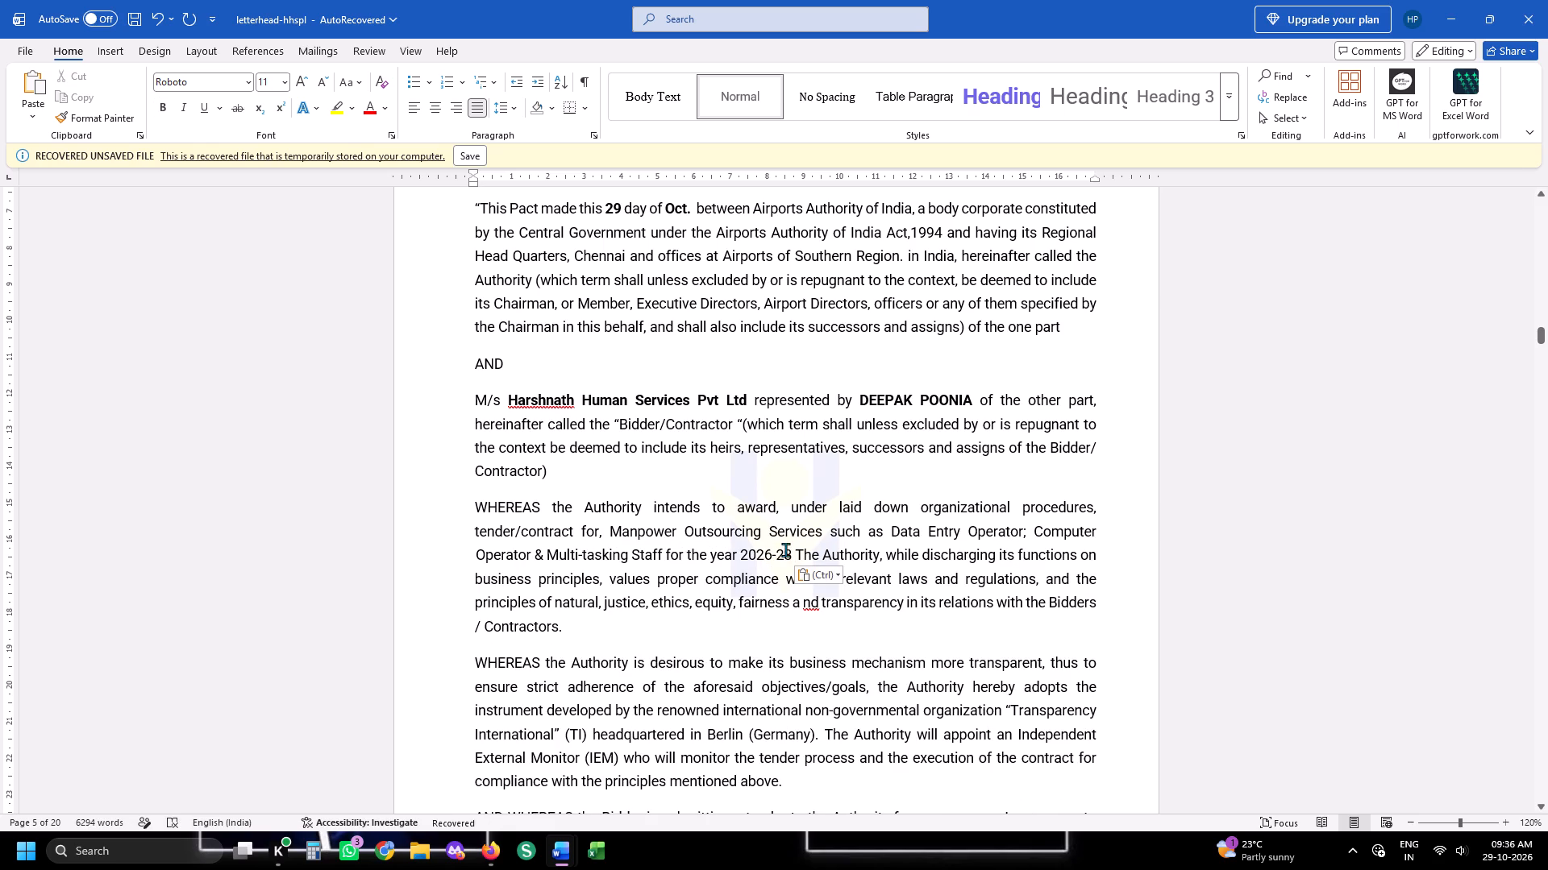
Make the inserted service description after "tender/contract for," bold.
left_click_drag(789, 549, 610, 532)
key("ctrl+b")
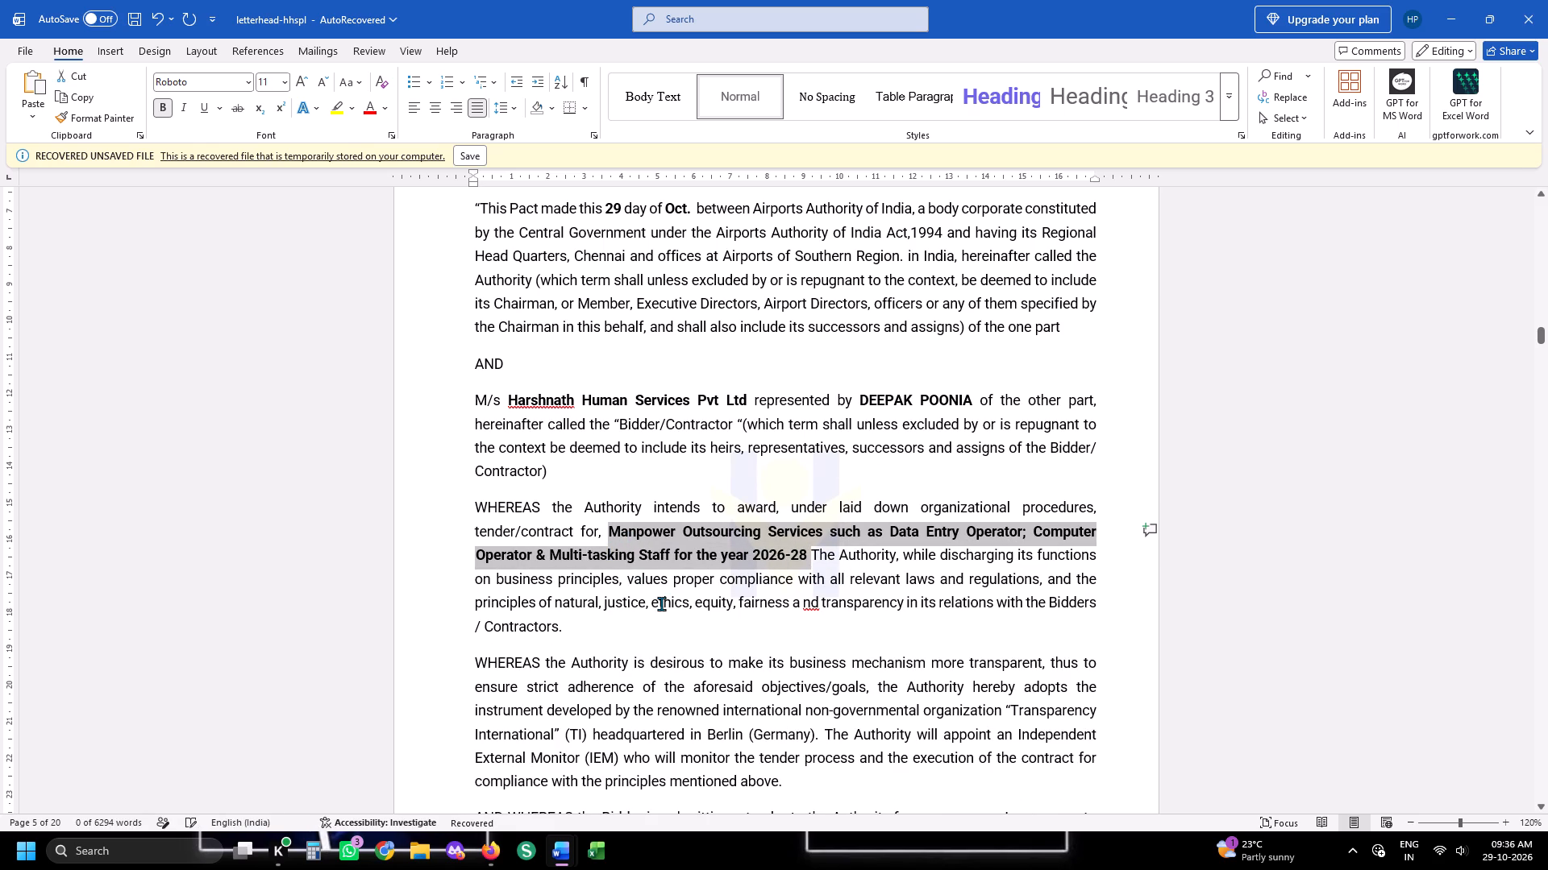
left_click(661, 603)
Replace the dotted blank after "submitting a tender to the Authority for" with the copied service description, followed by a space.
scroll(697, 558, "down", 5)
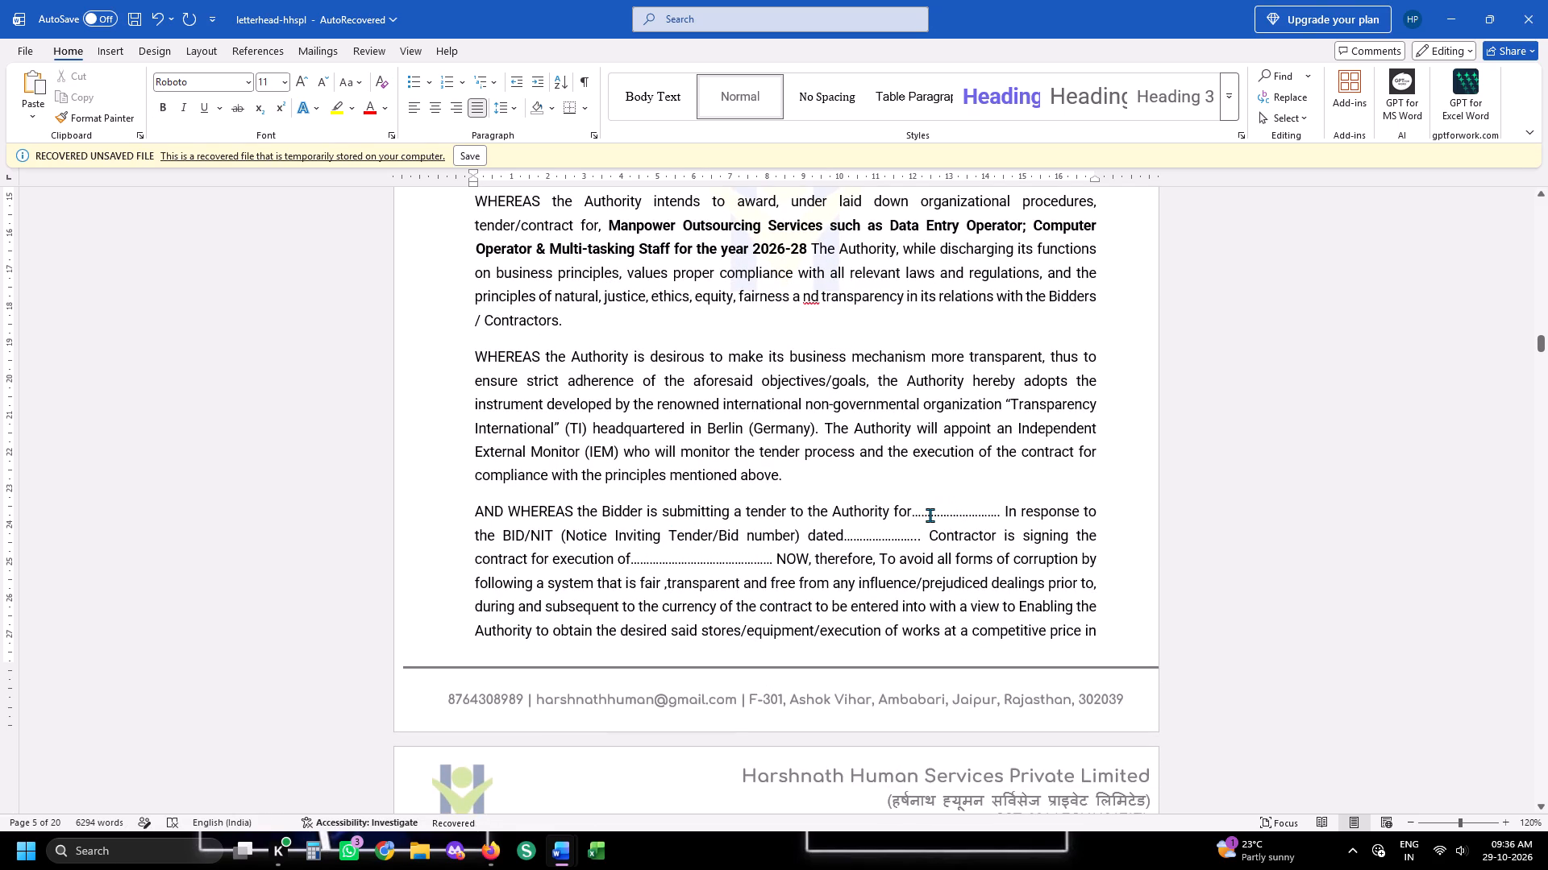
left_click(930, 515)
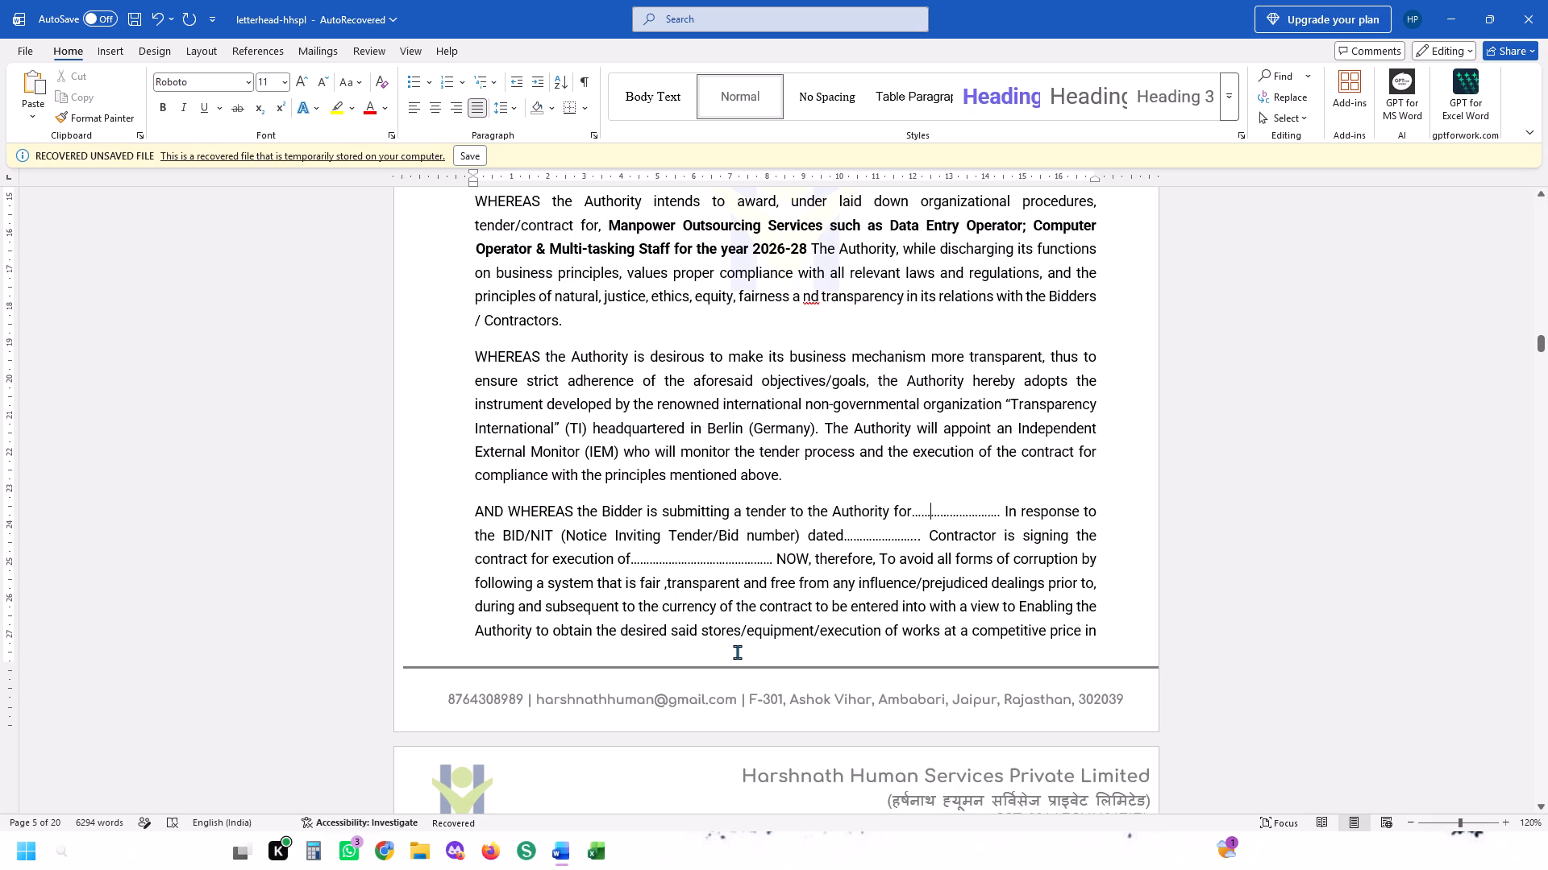
double_click(943, 510)
key("ctrl+b")
key("ctrl+v")
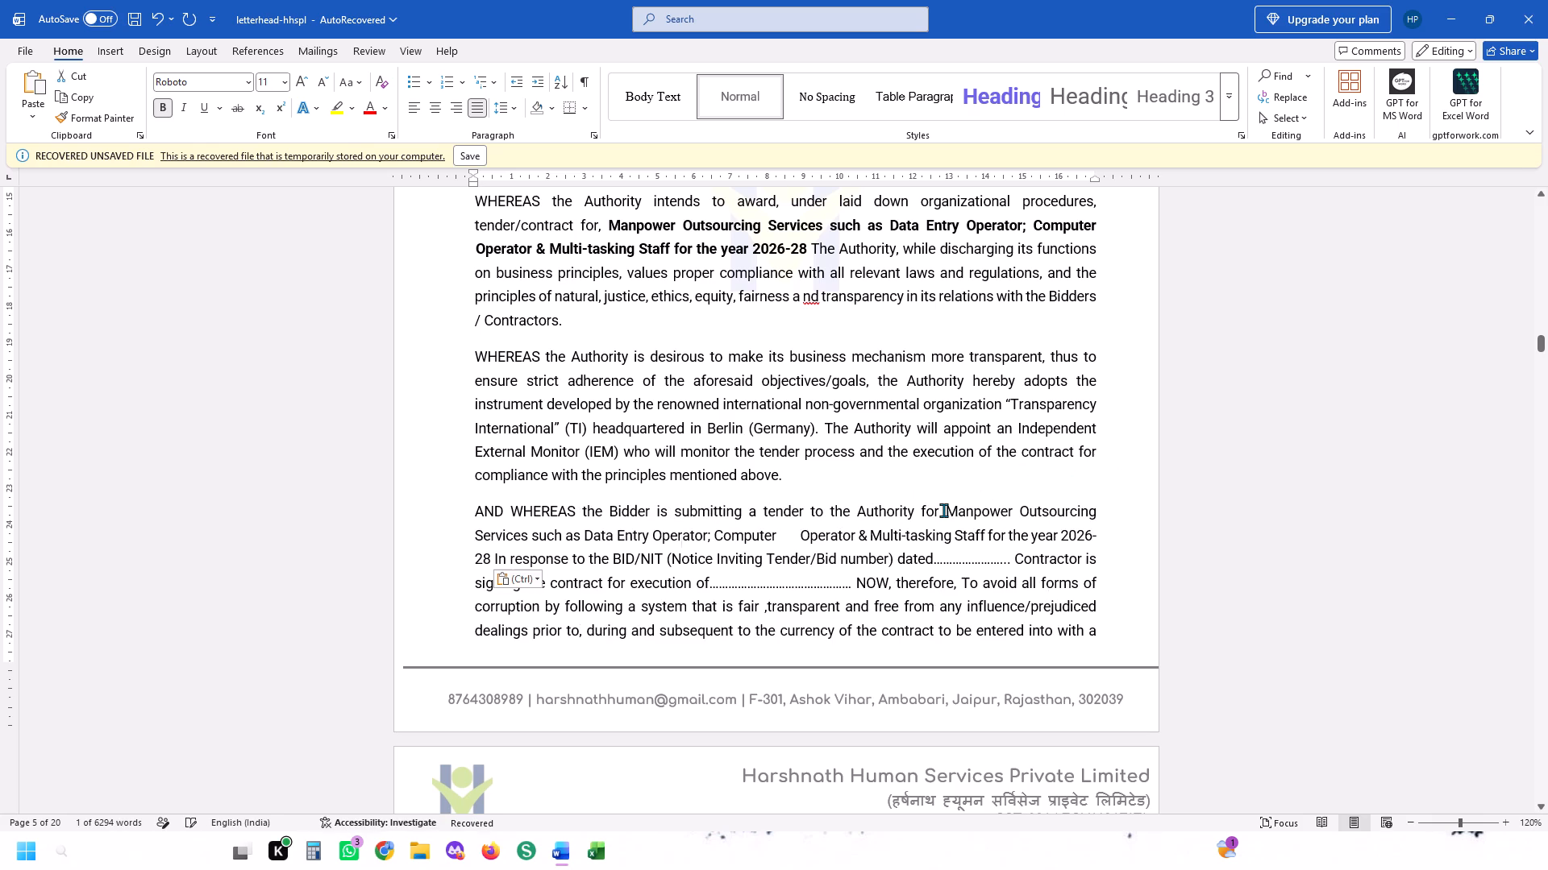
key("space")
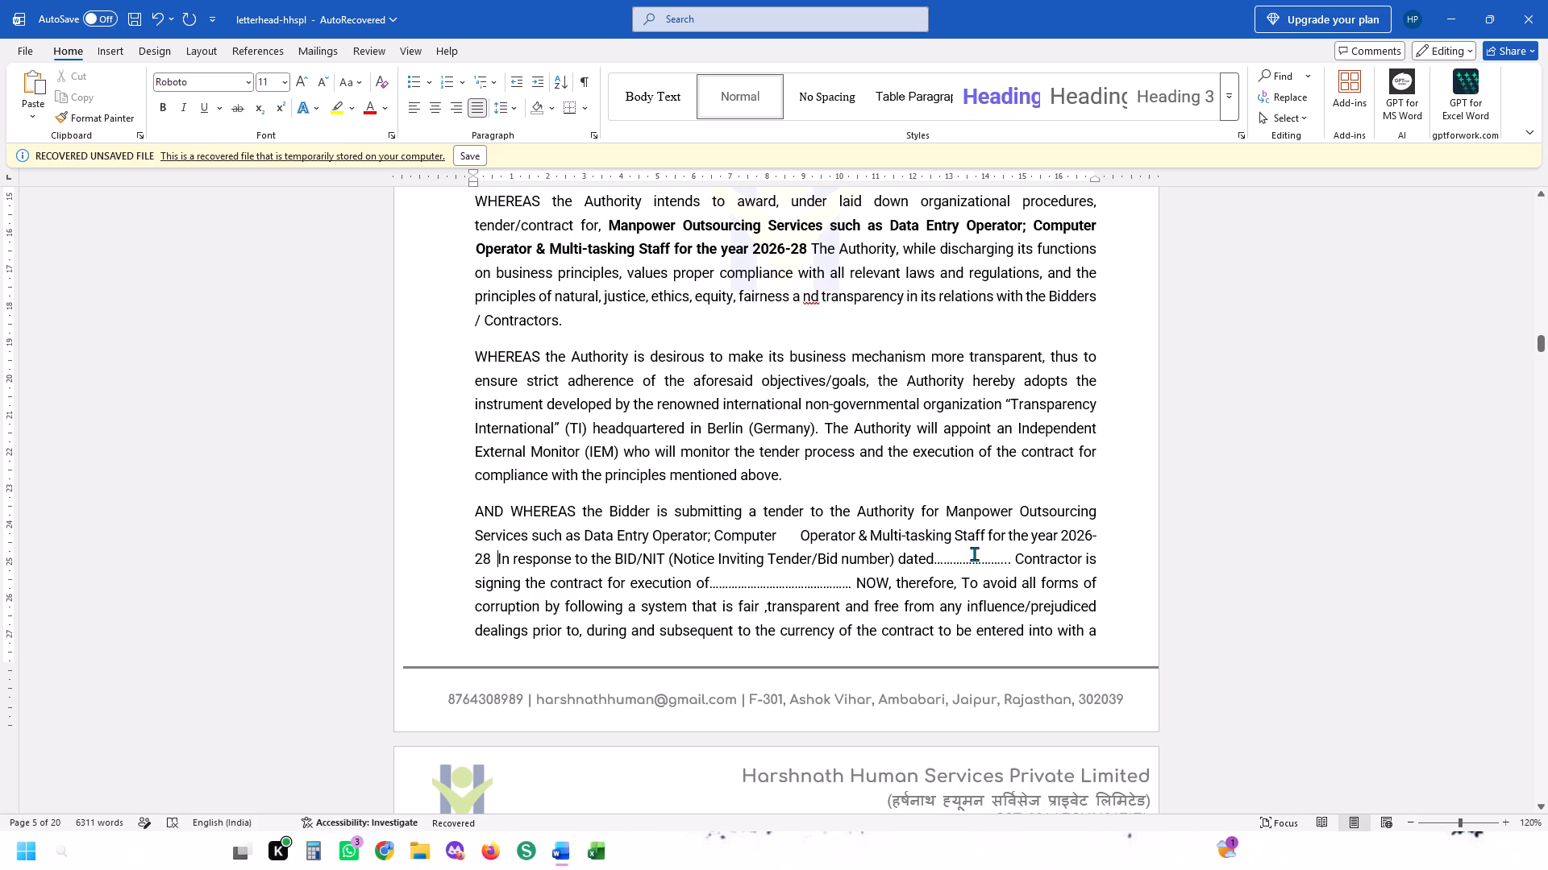
Replace "(Notice Inviting Tender/Bid number)" with the bid number GEM/2026/B/8207270 in bold, copied from the GeM bidding PDF in Firefox.
left_click_drag(897, 562, 675, 561)
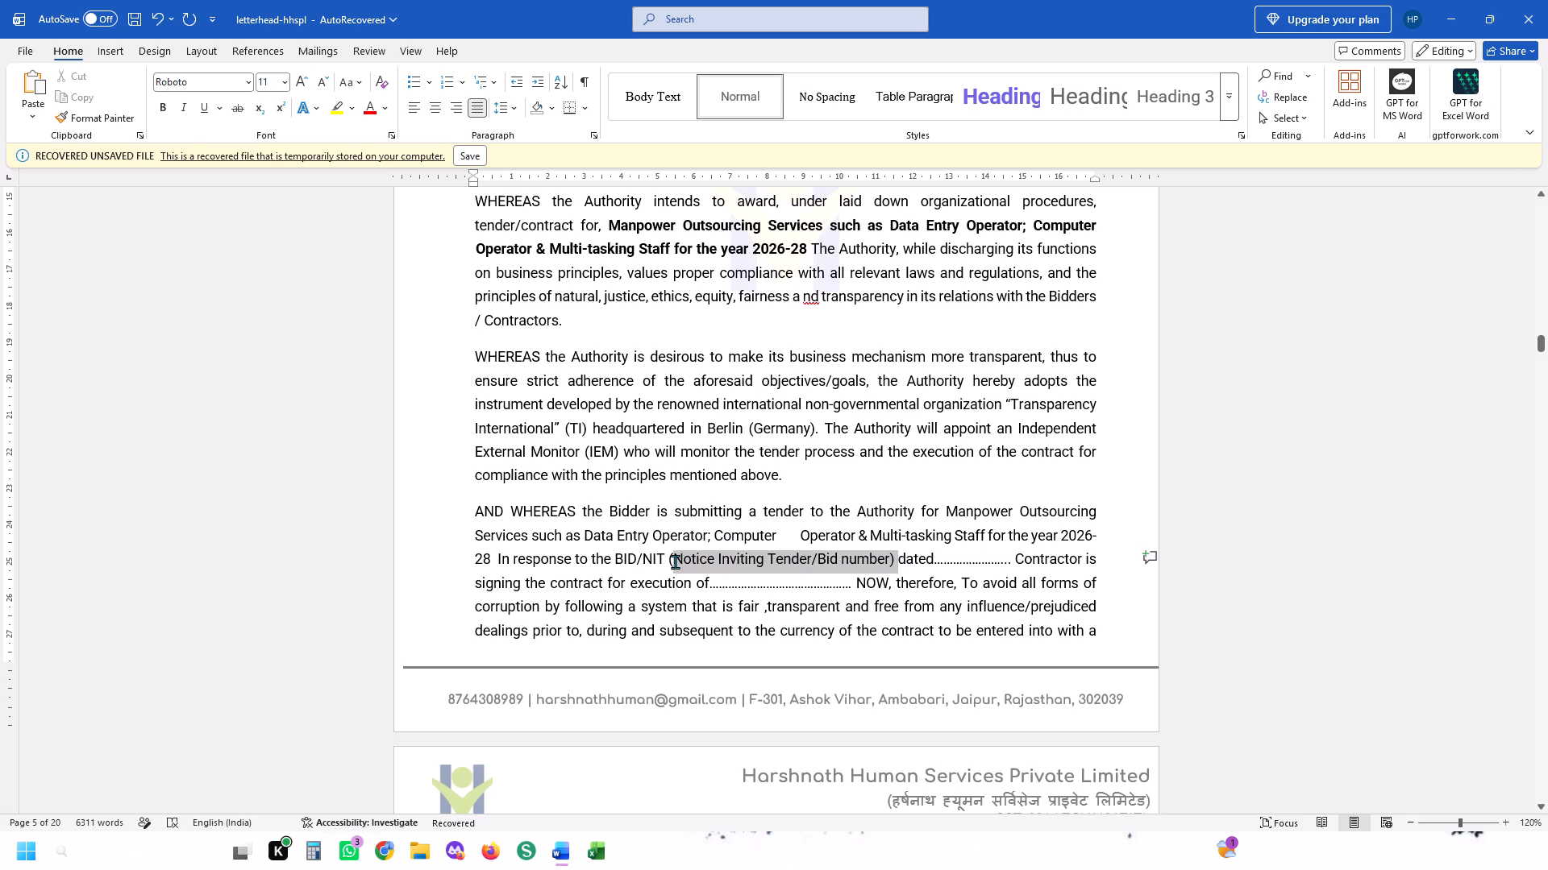
left_click_drag(675, 561, 668, 557)
key("ctrl+b")
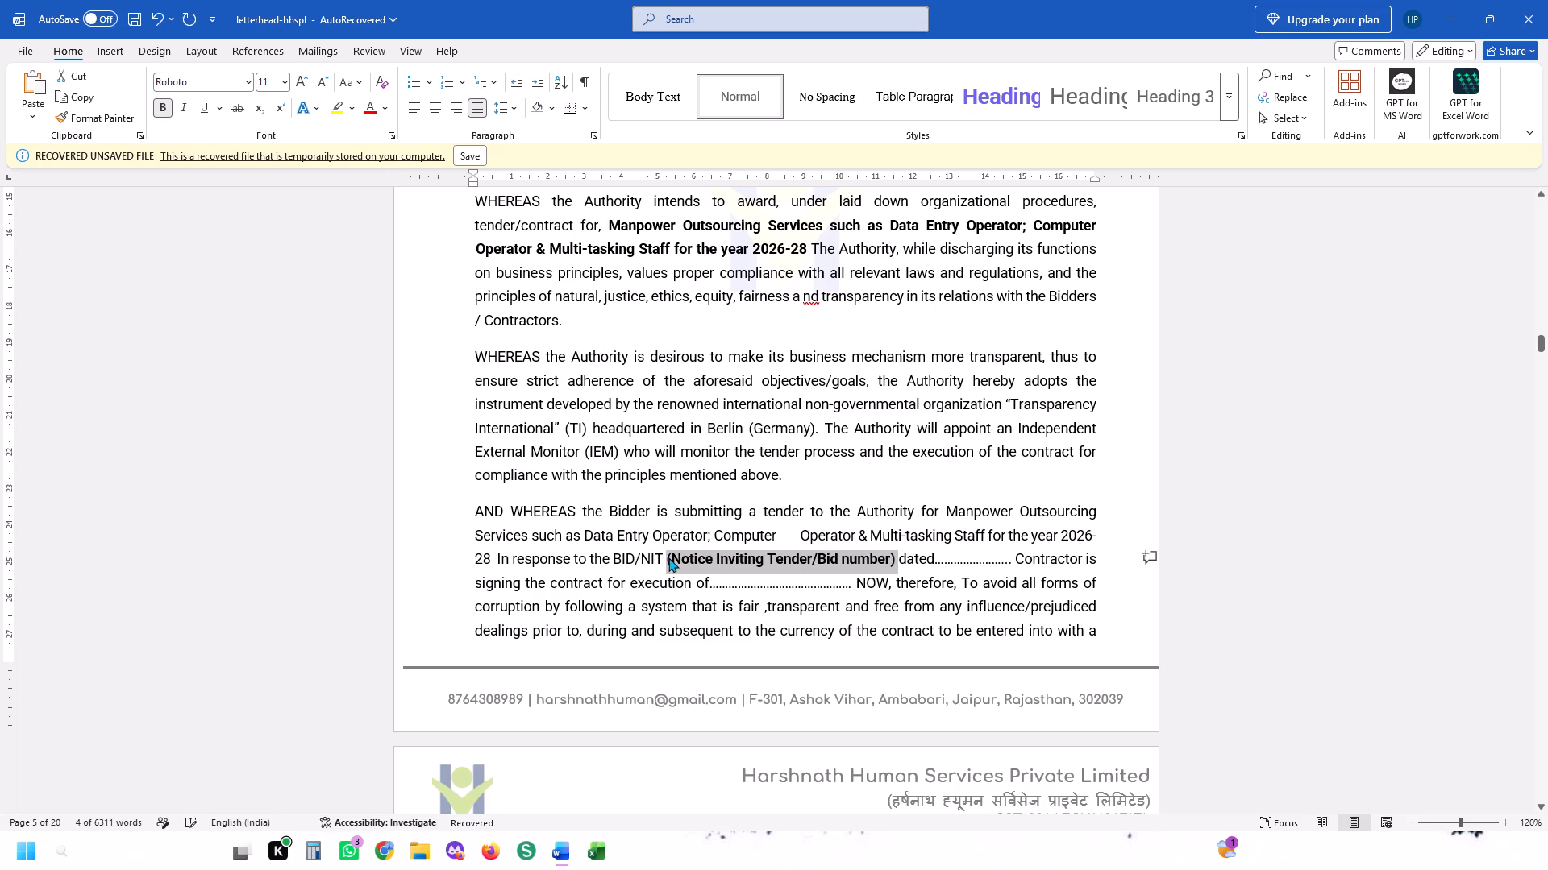
left_click(492, 854)
left_click(395, 0)
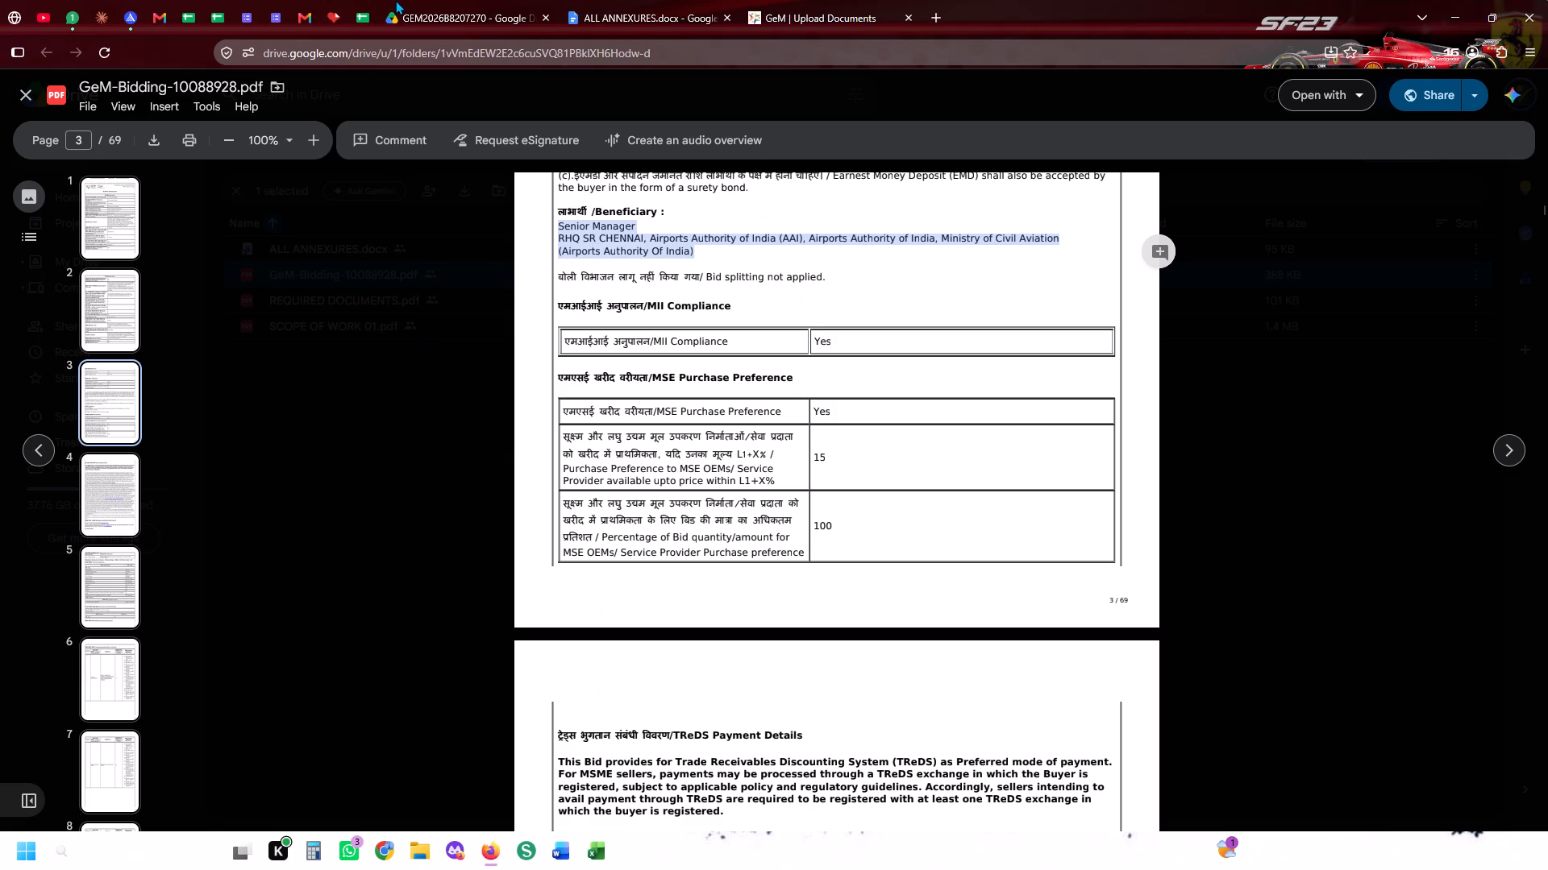
scroll(899, 616, "up", 20)
scroll(899, 616, "up", 15)
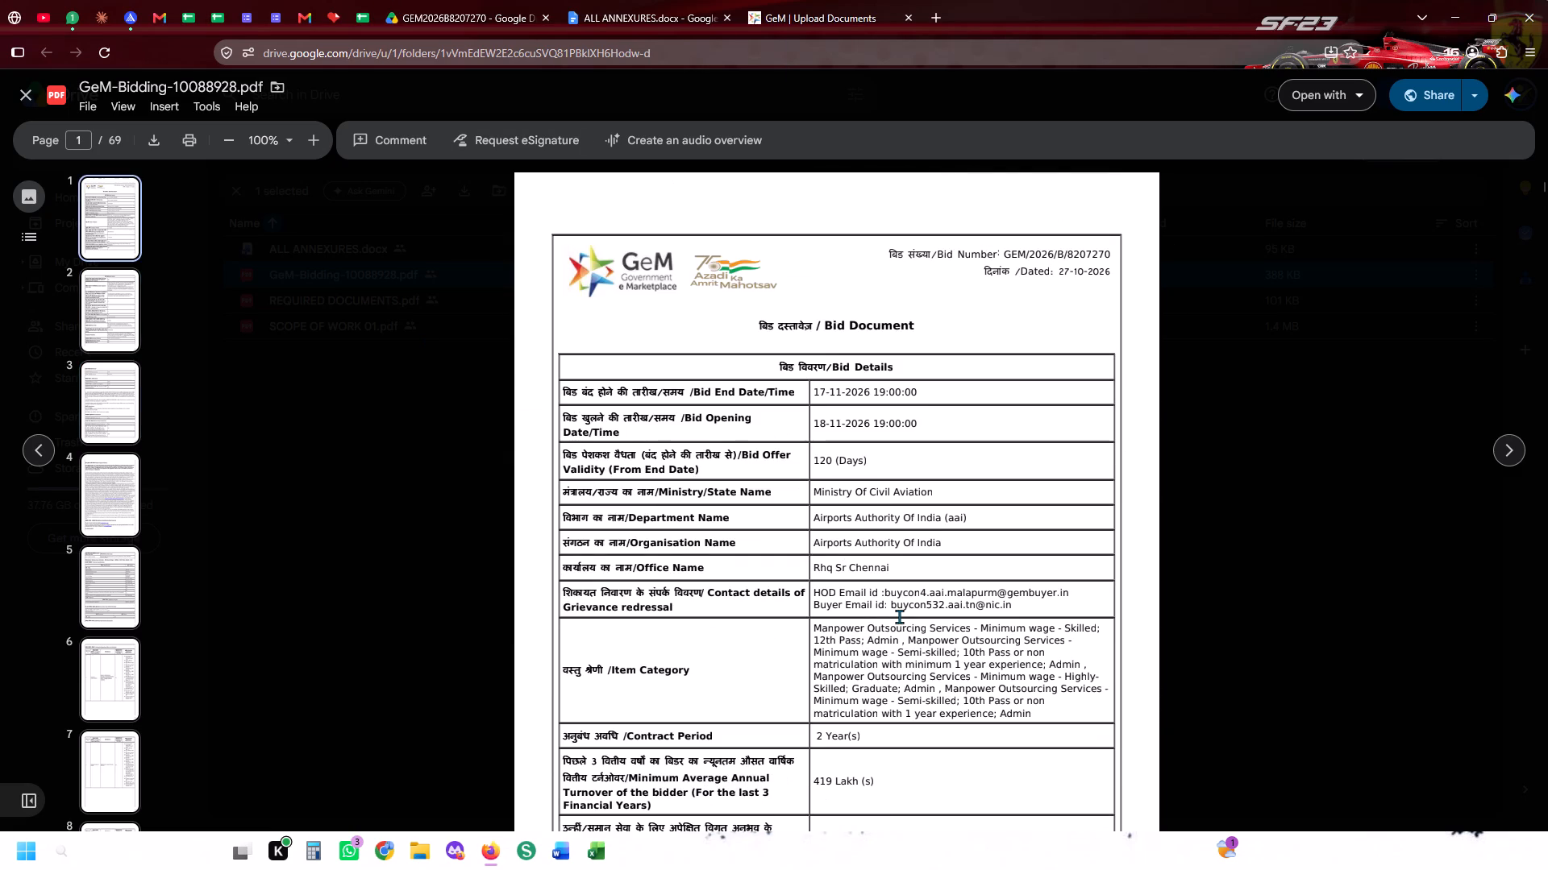
scroll(899, 616, "up", 2)
left_click_drag(1006, 255, 1015, 254)
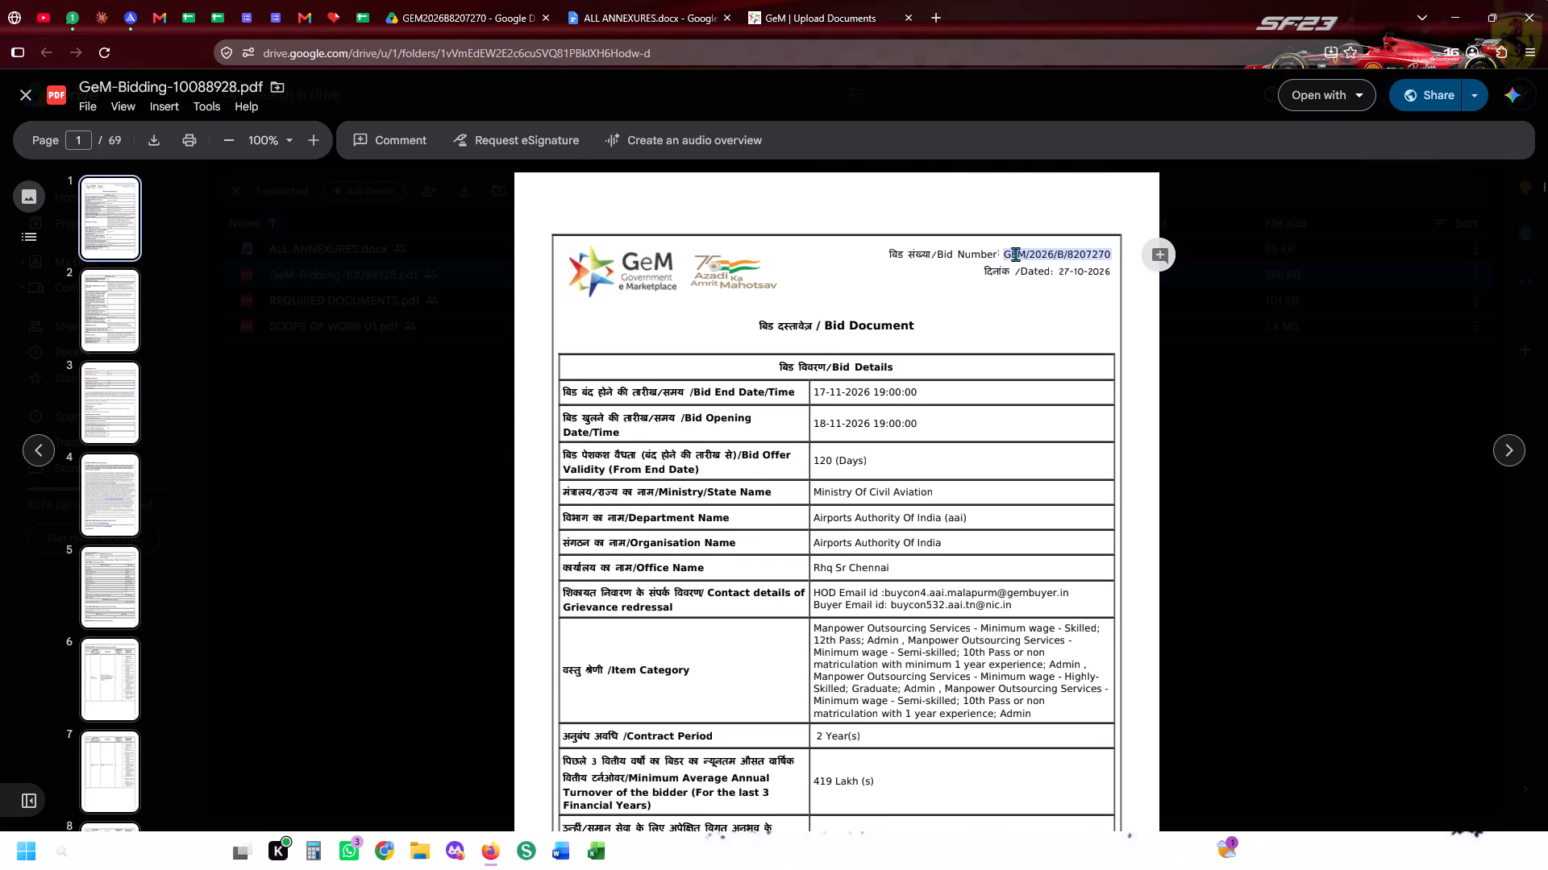
key("ctrl+c")
key("ctrl+c")
key("alt+Tab")
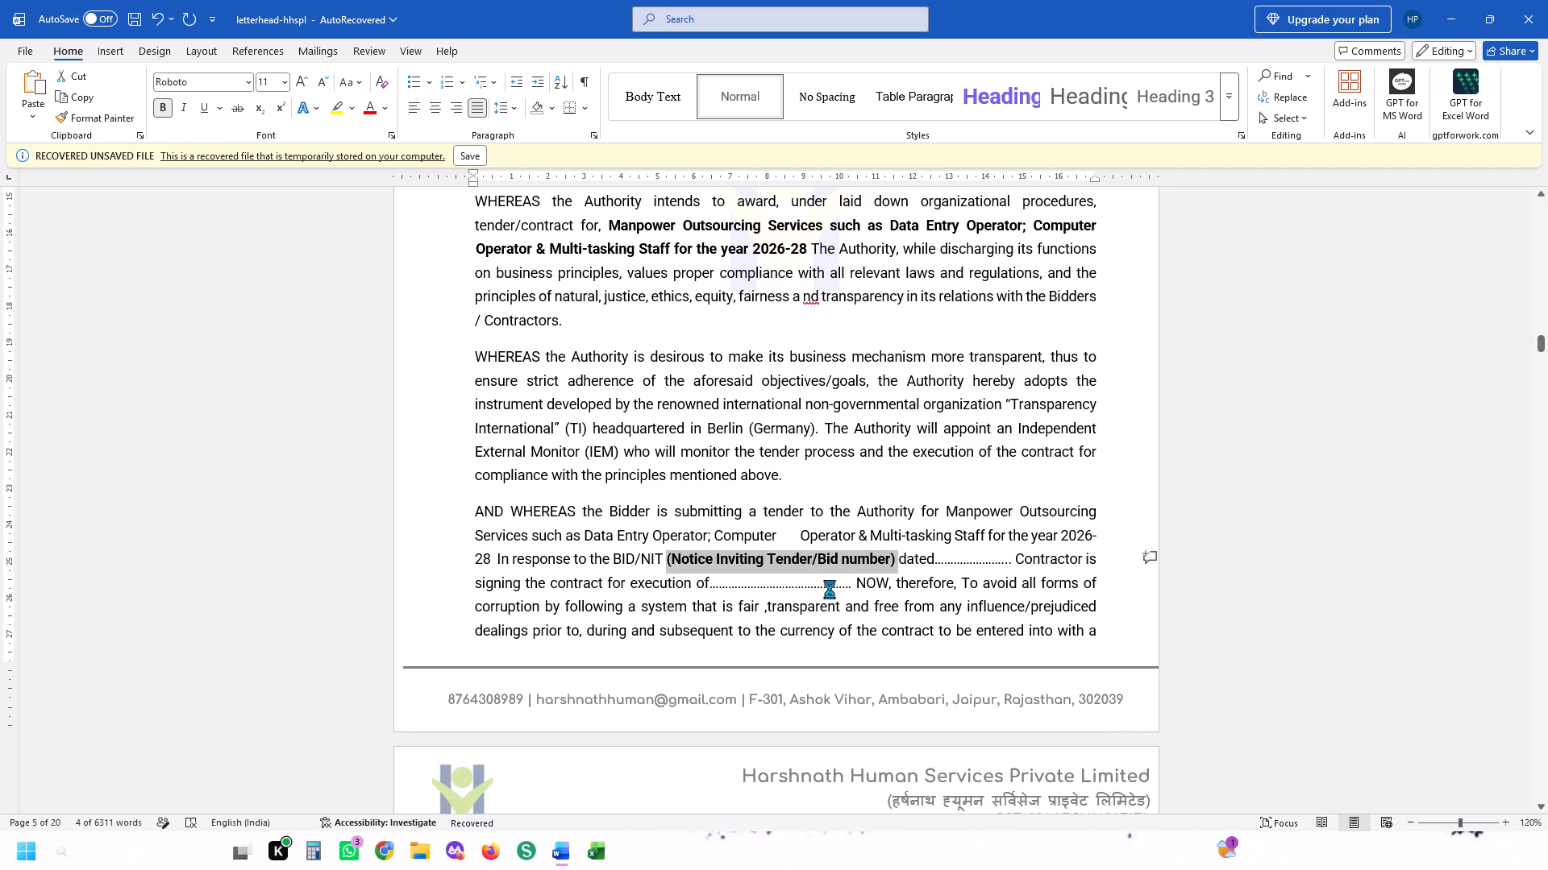
key("ctrl+v")
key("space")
Copy the bid date 27-10-2026 from the GeM bidding PDF in Firefox over Word's dotted blank after "dated", in bold.
key("alt+Tab")
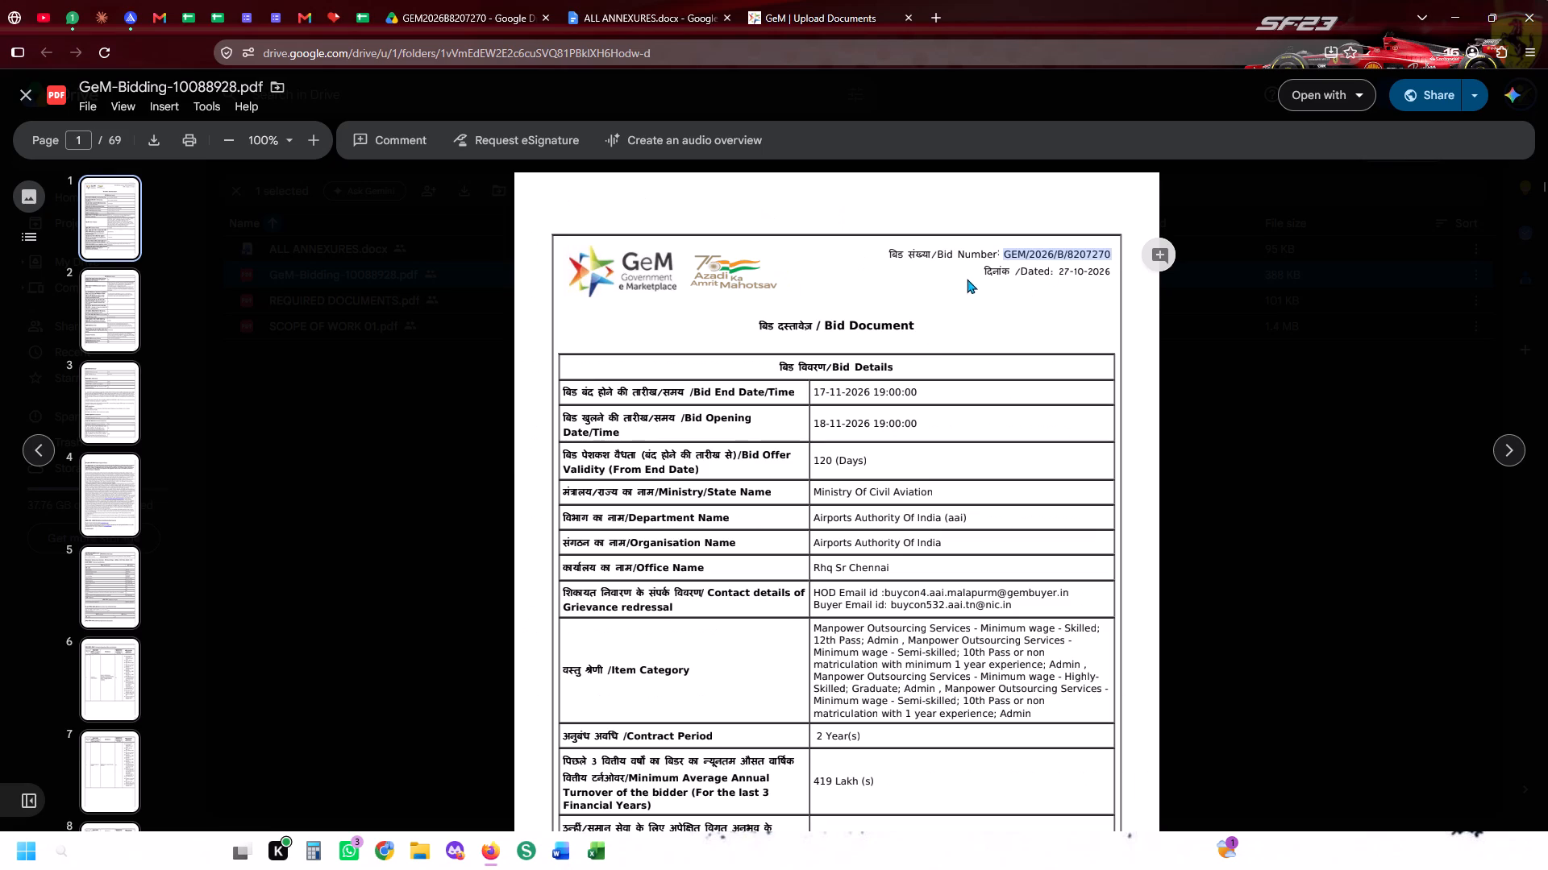
triple_click(1059, 275)
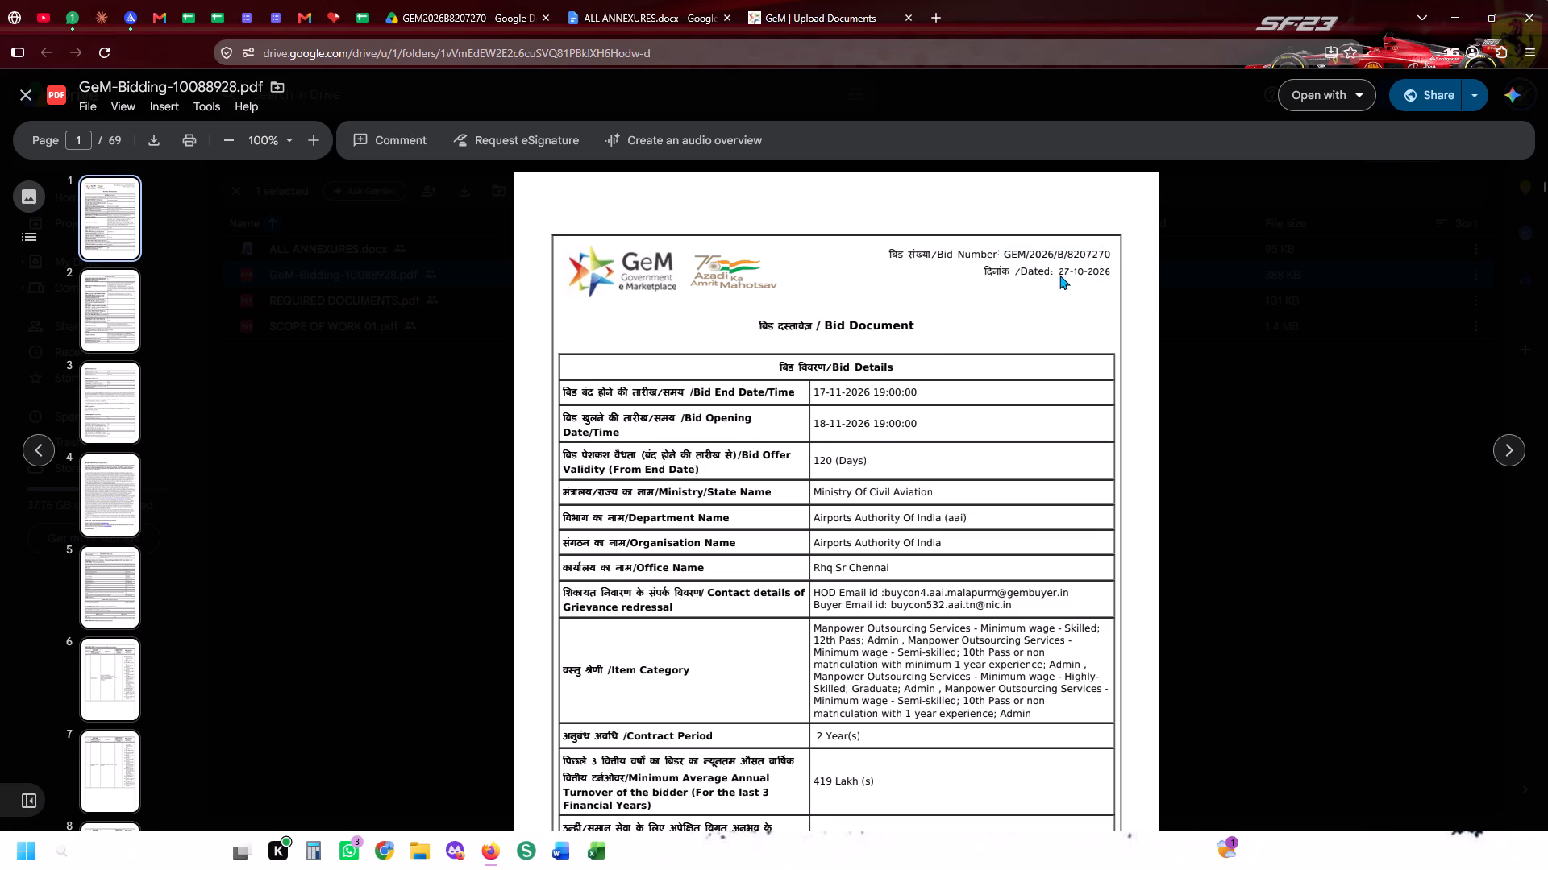
double_click(1059, 275)
key("ctrl+c")
key("ctrl+c")
key("alt+Tab")
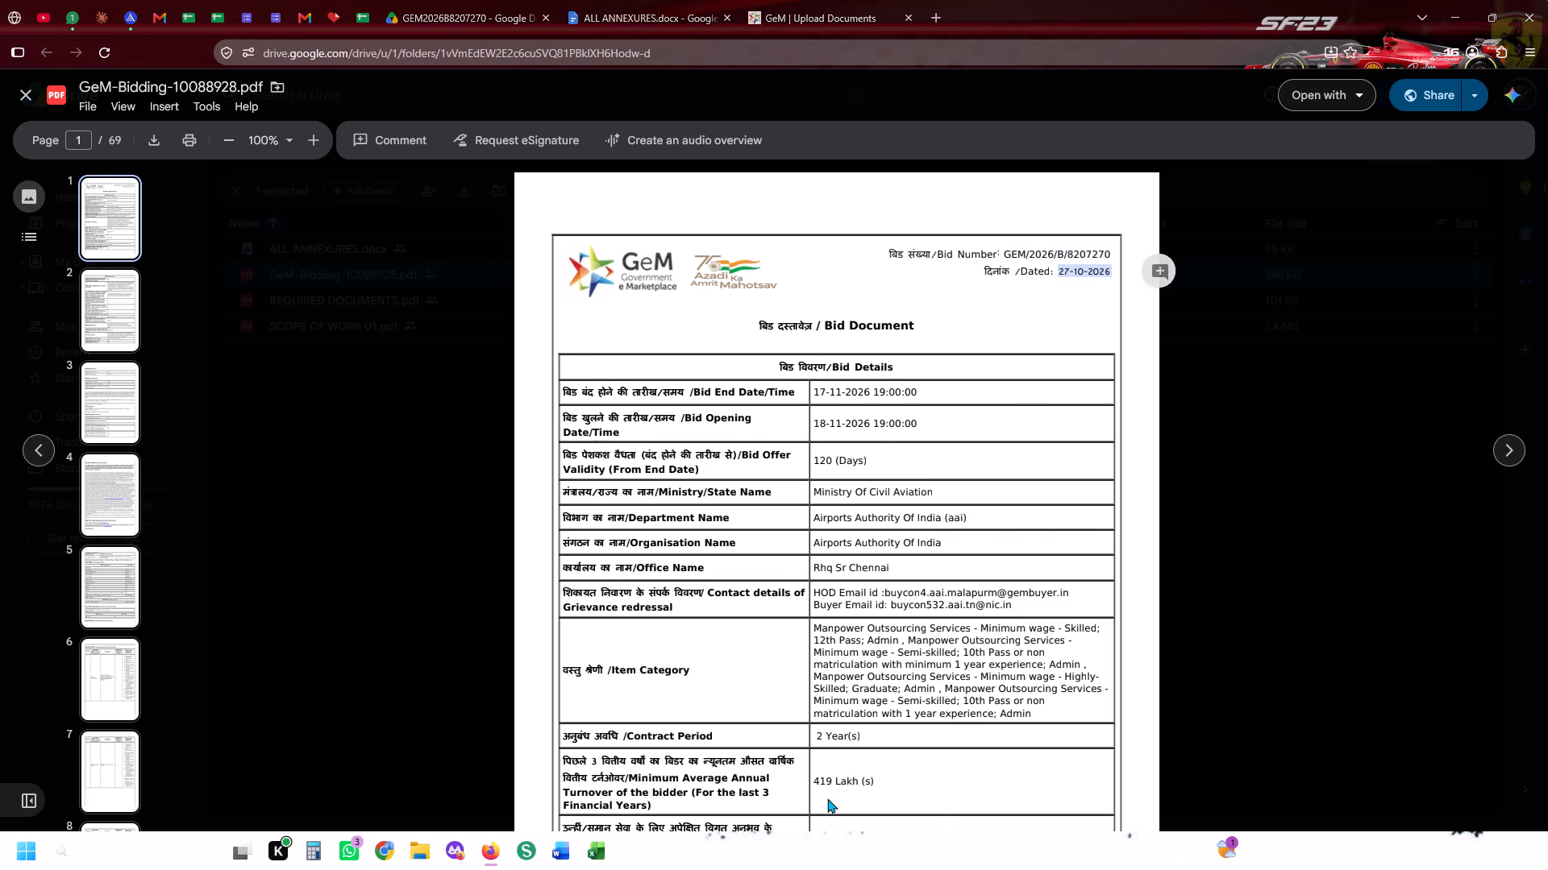
double_click(913, 549)
double_click(912, 557)
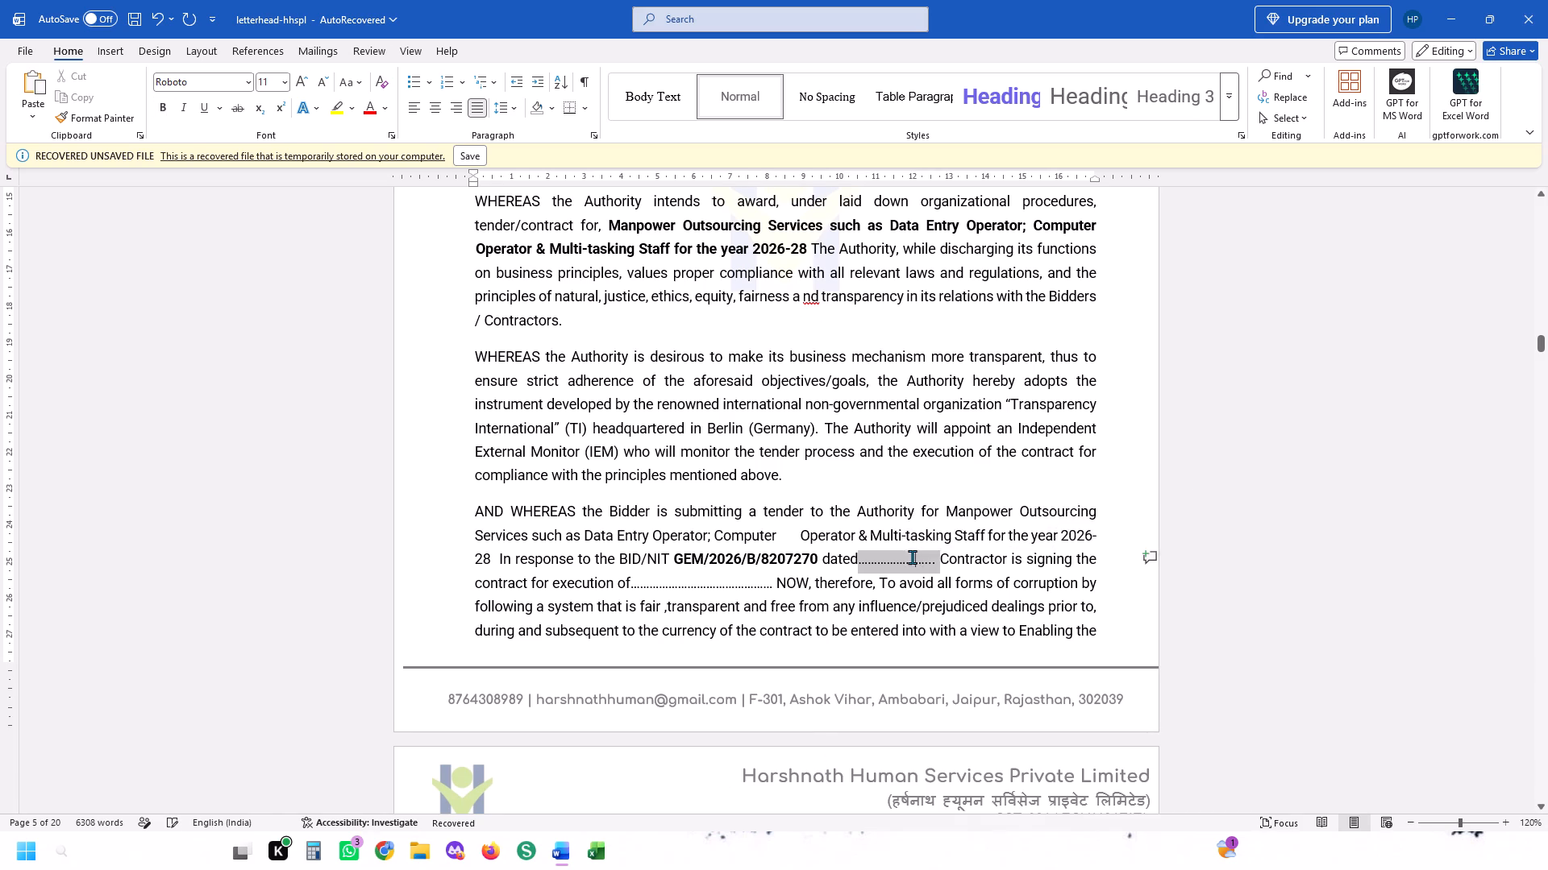
key("ctrl+b")
key("ctrl+v")
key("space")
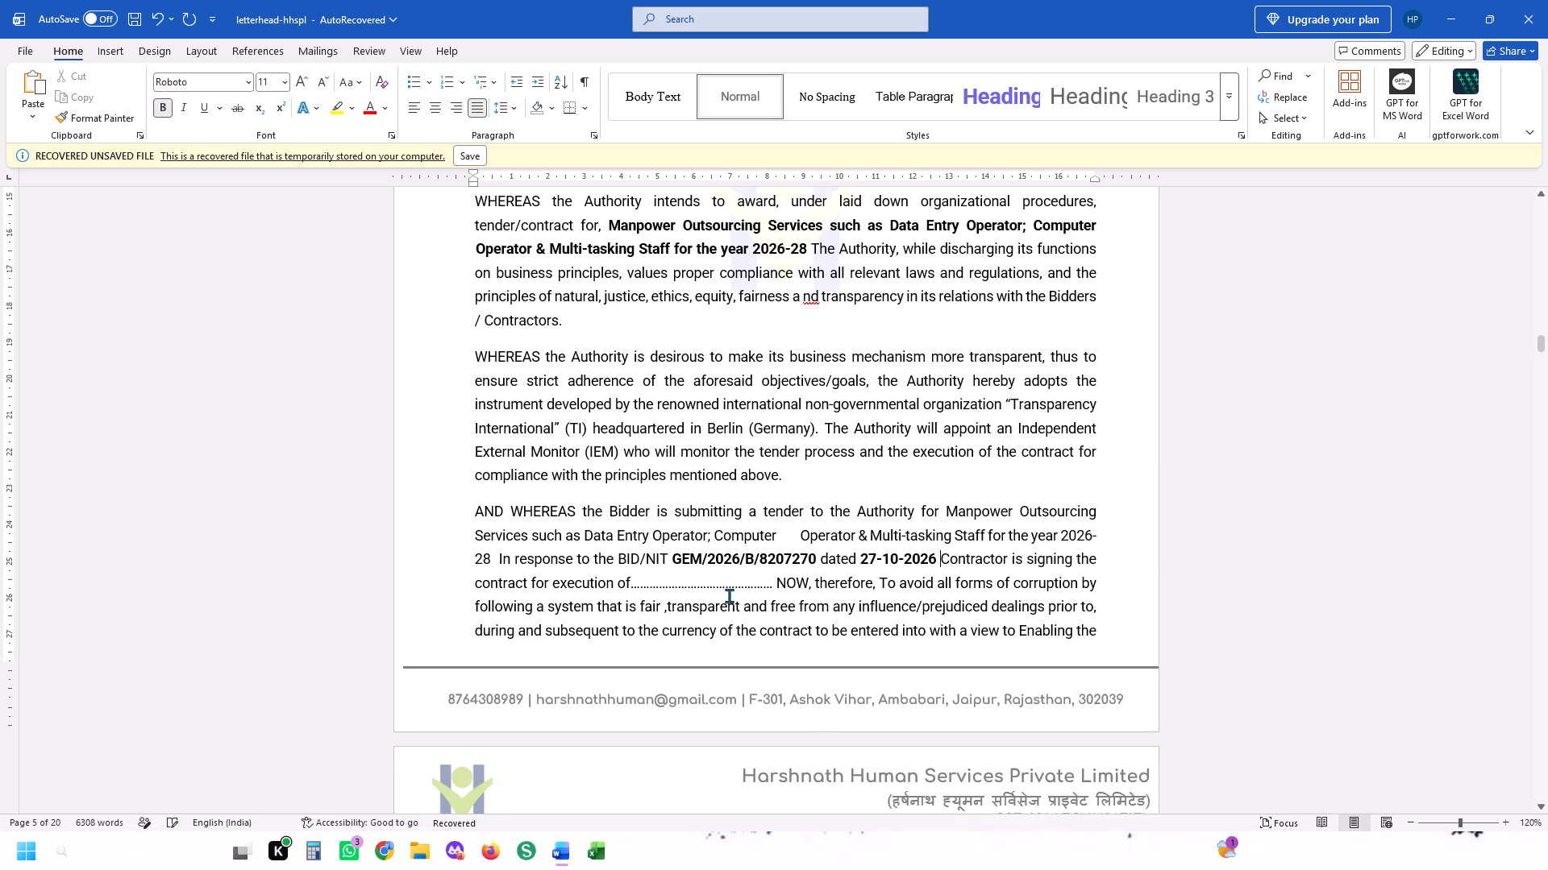
Copy "Manpower Outsourcing Services" from the bid PDF's Item Category in Firefox over Word's blank after "contract for execution of", in bold.
double_click(683, 575)
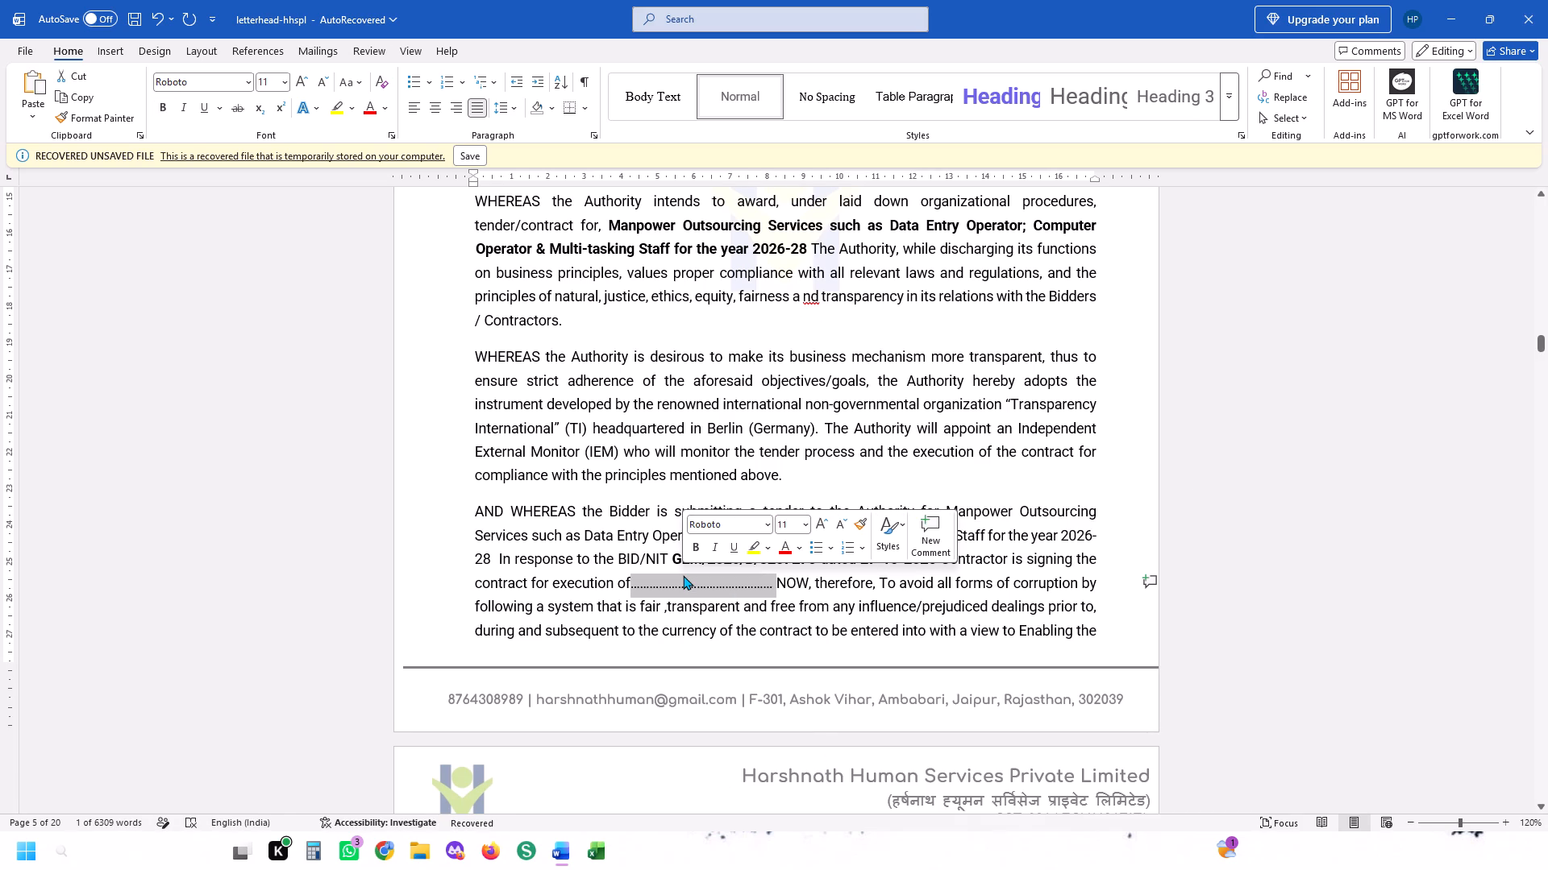
key("alt+Tab")
left_click_drag(820, 635, 880, 623)
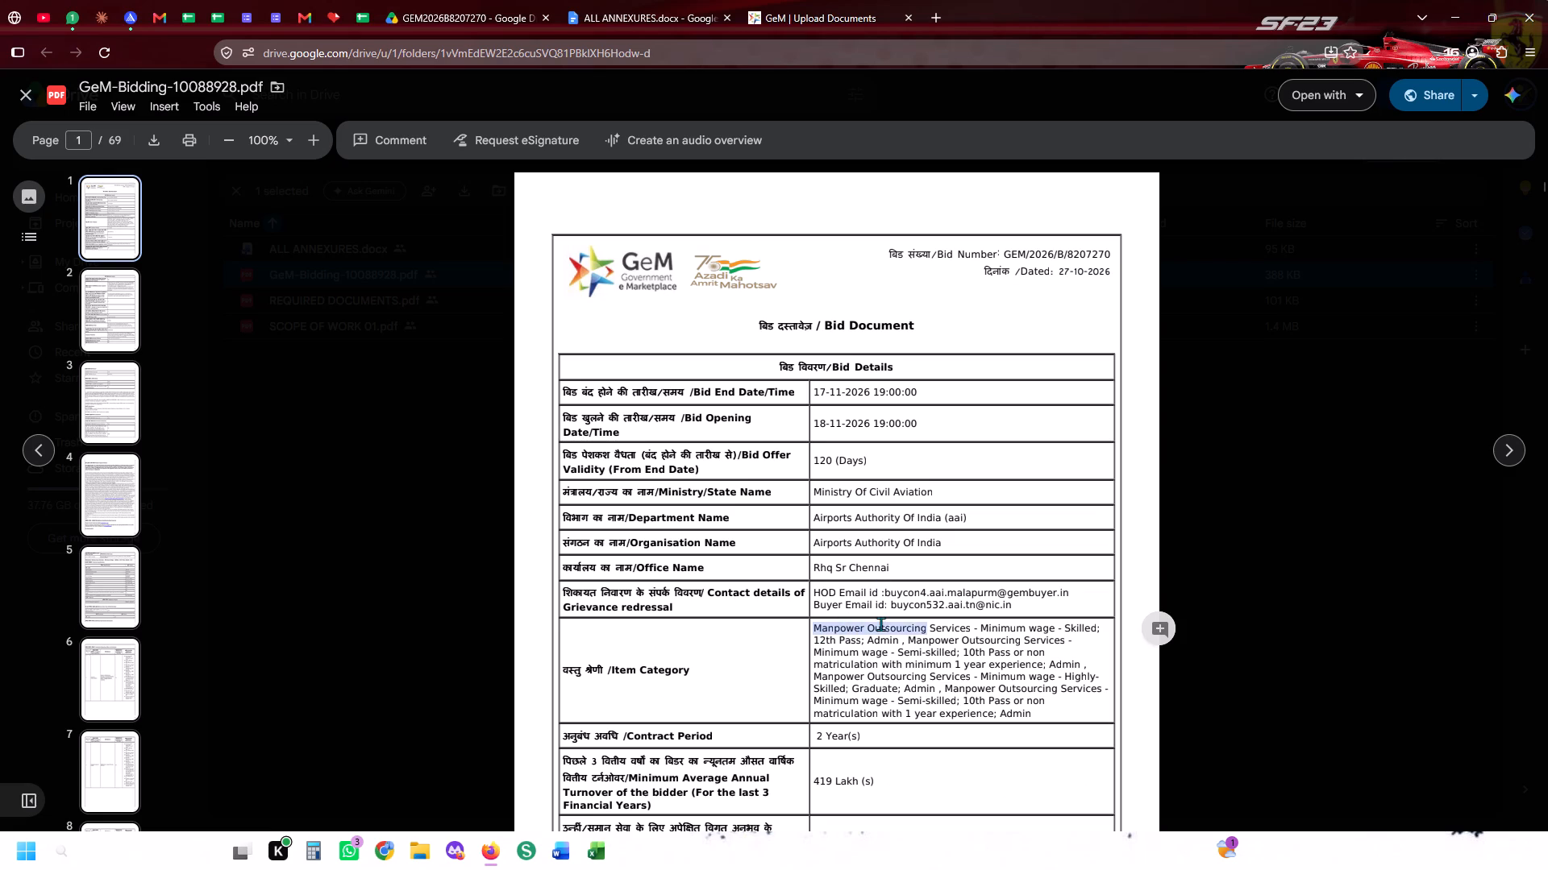
left_click_drag(880, 623, 947, 625)
key("ctrl+c")
key("ctrl+c")
key("alt+Tab")
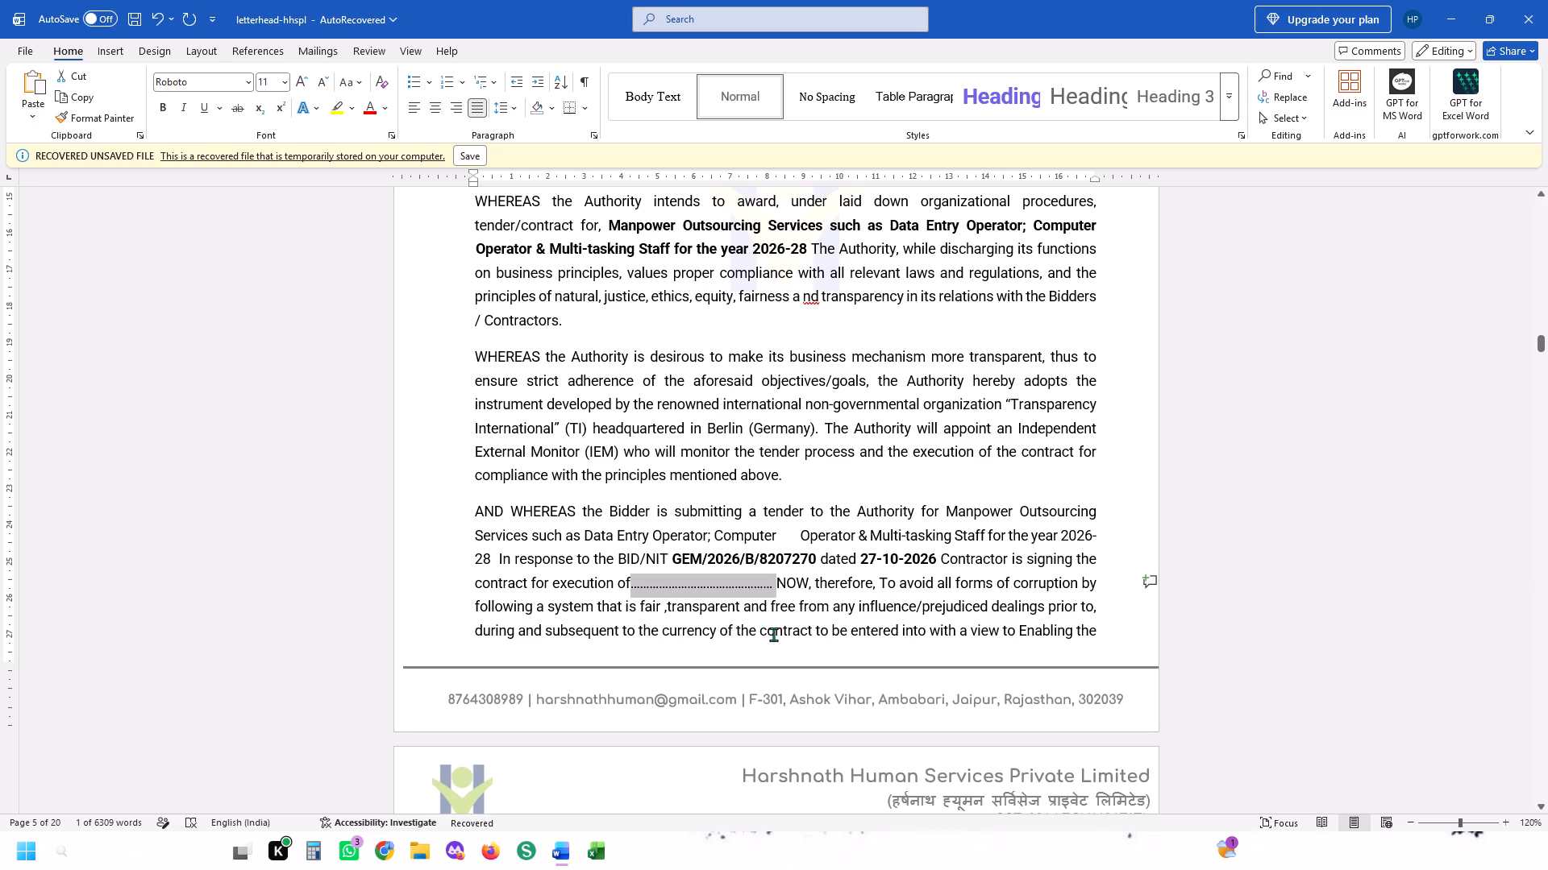
key("ctrl+b")
key("ctrl+v")
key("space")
Start a new paragraph at "NOW, therefore" and end the preceding sentence with a full stop.
scroll(746, 590, "down", 4)
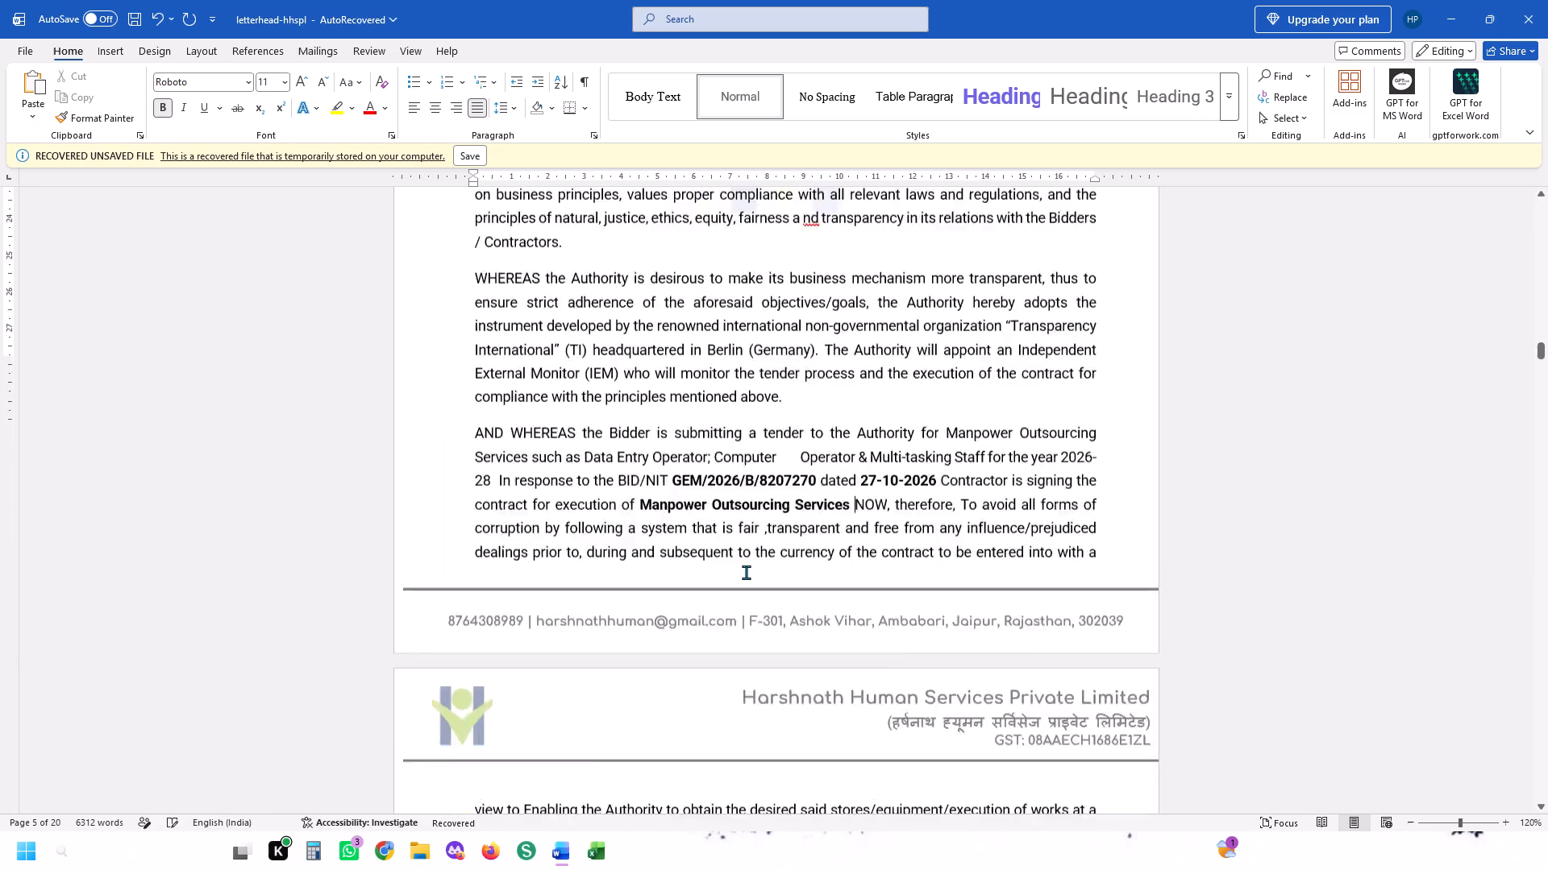
scroll(746, 572, "down", 2)
key("Return")
scroll(741, 548, "up", 4)
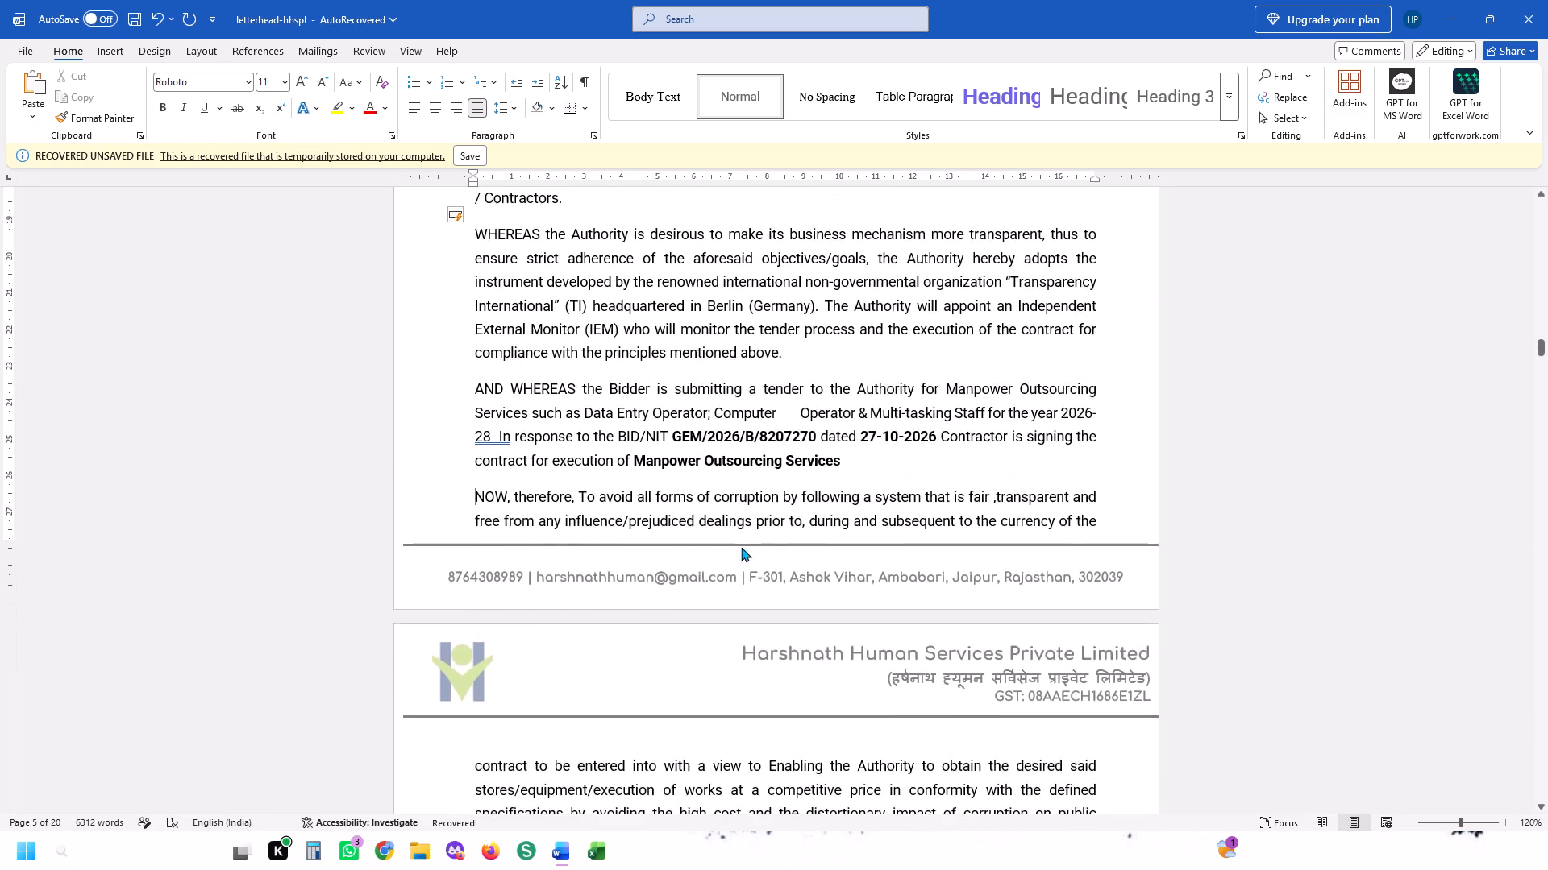
scroll(740, 540, "up", 1)
left_click(845, 525)
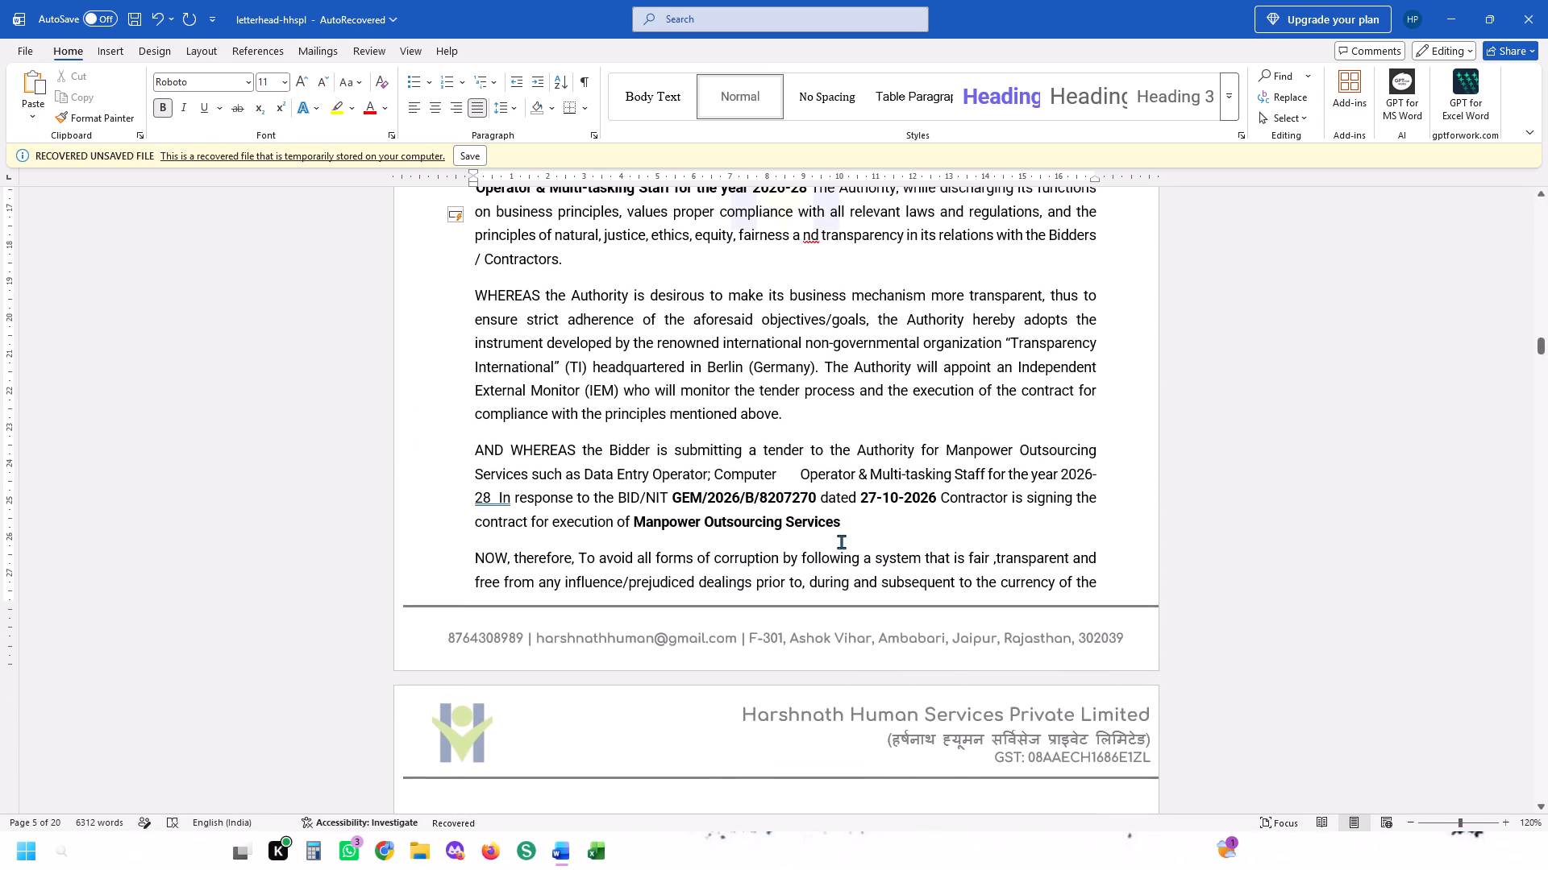
key("BackSpace")
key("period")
Reduce the wide gap between "Computer" and "Operator" in the "AND WHEREAS the Bidder" paragraph to a single space.
left_click(794, 470)
key("BackSpace")
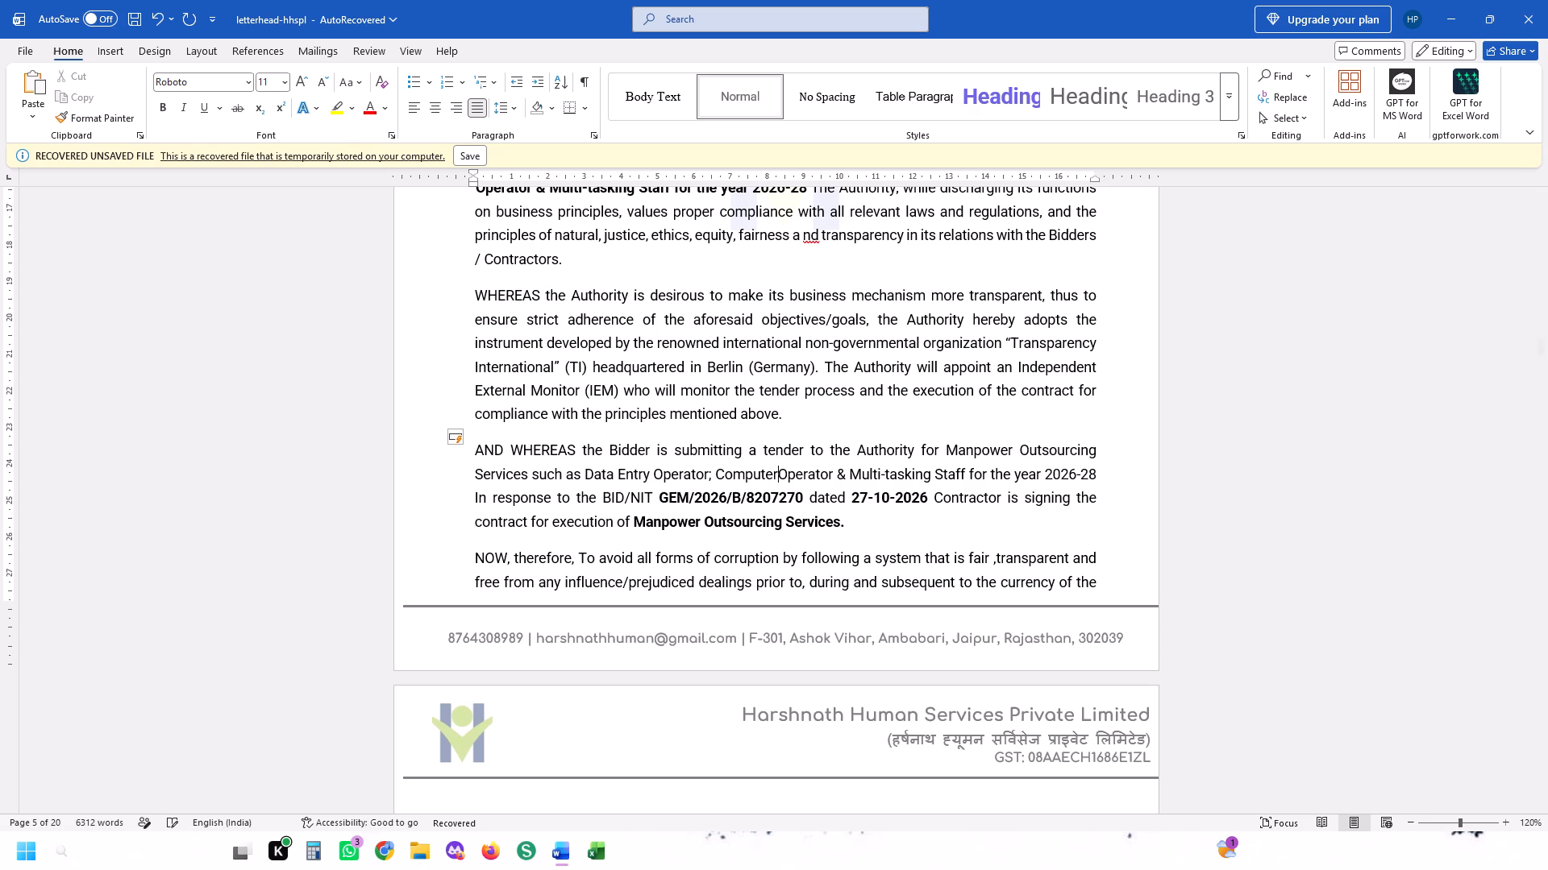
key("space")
Make the "Commitments of the Authority;" heading bold in the Integrity Pact.
scroll(618, 445, "up", 3)
scroll(618, 445, "down", 16)
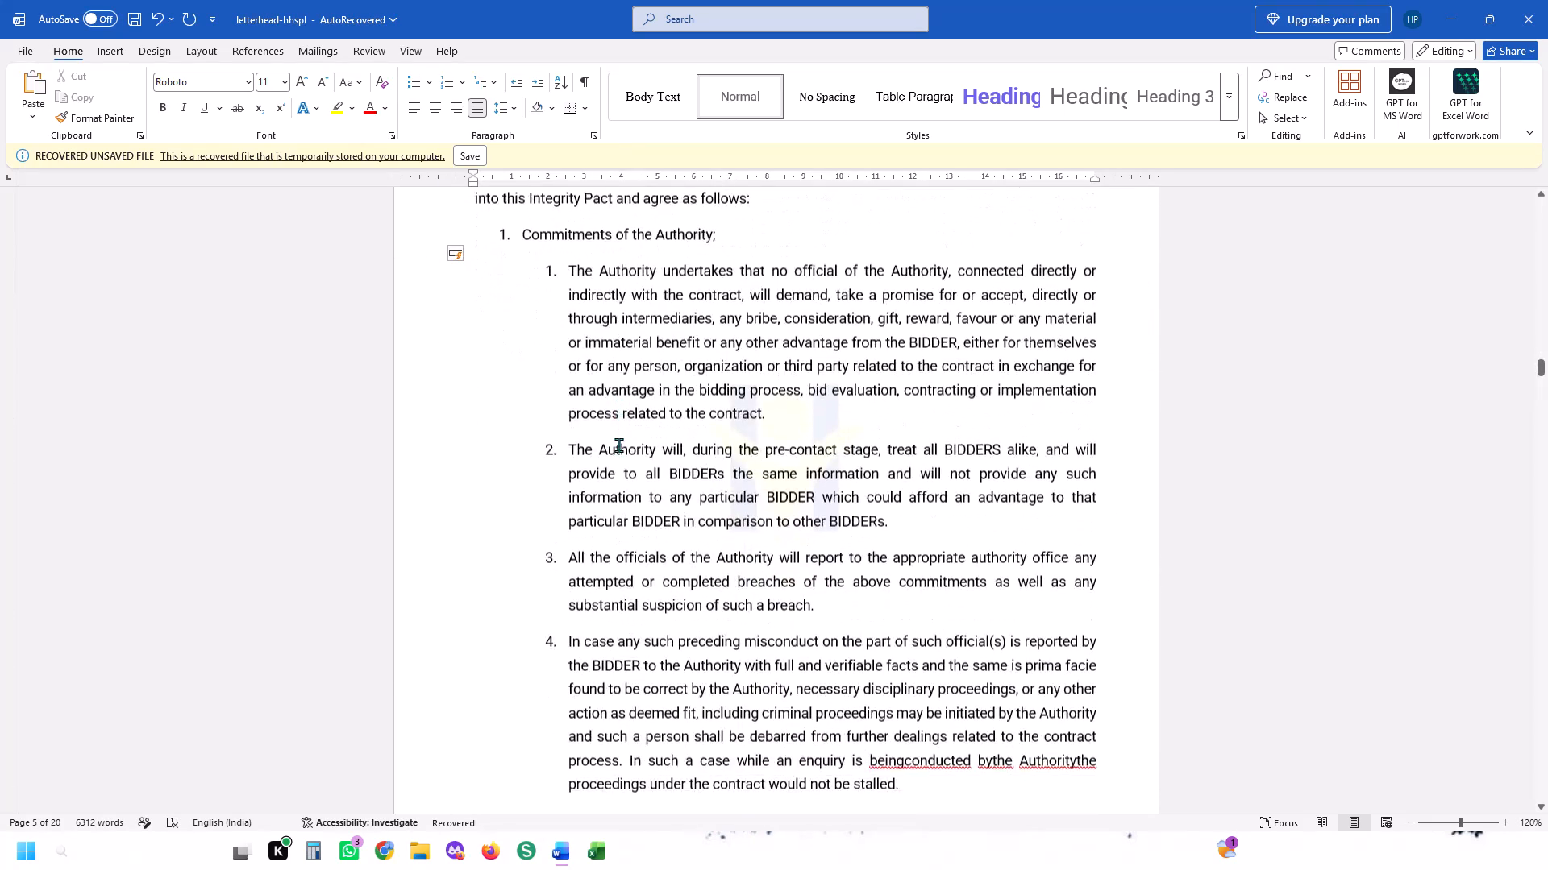
scroll(618, 445, "down", 19)
scroll(618, 445, "down", 2)
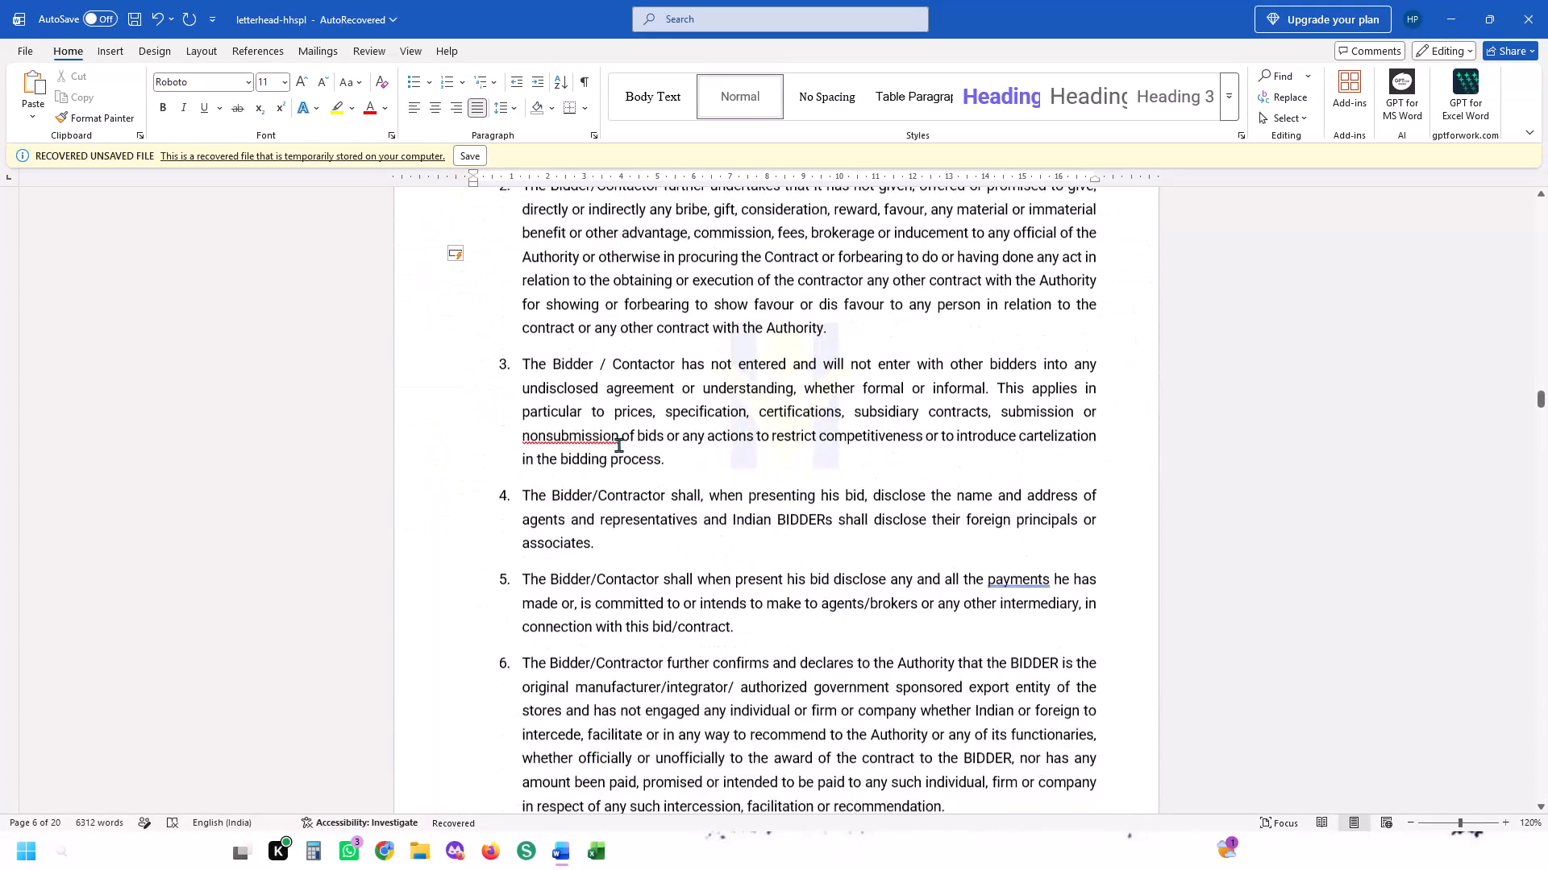
scroll(618, 445, "down", 1)
scroll(628, 456, "up", 19)
scroll(628, 456, "down", 8)
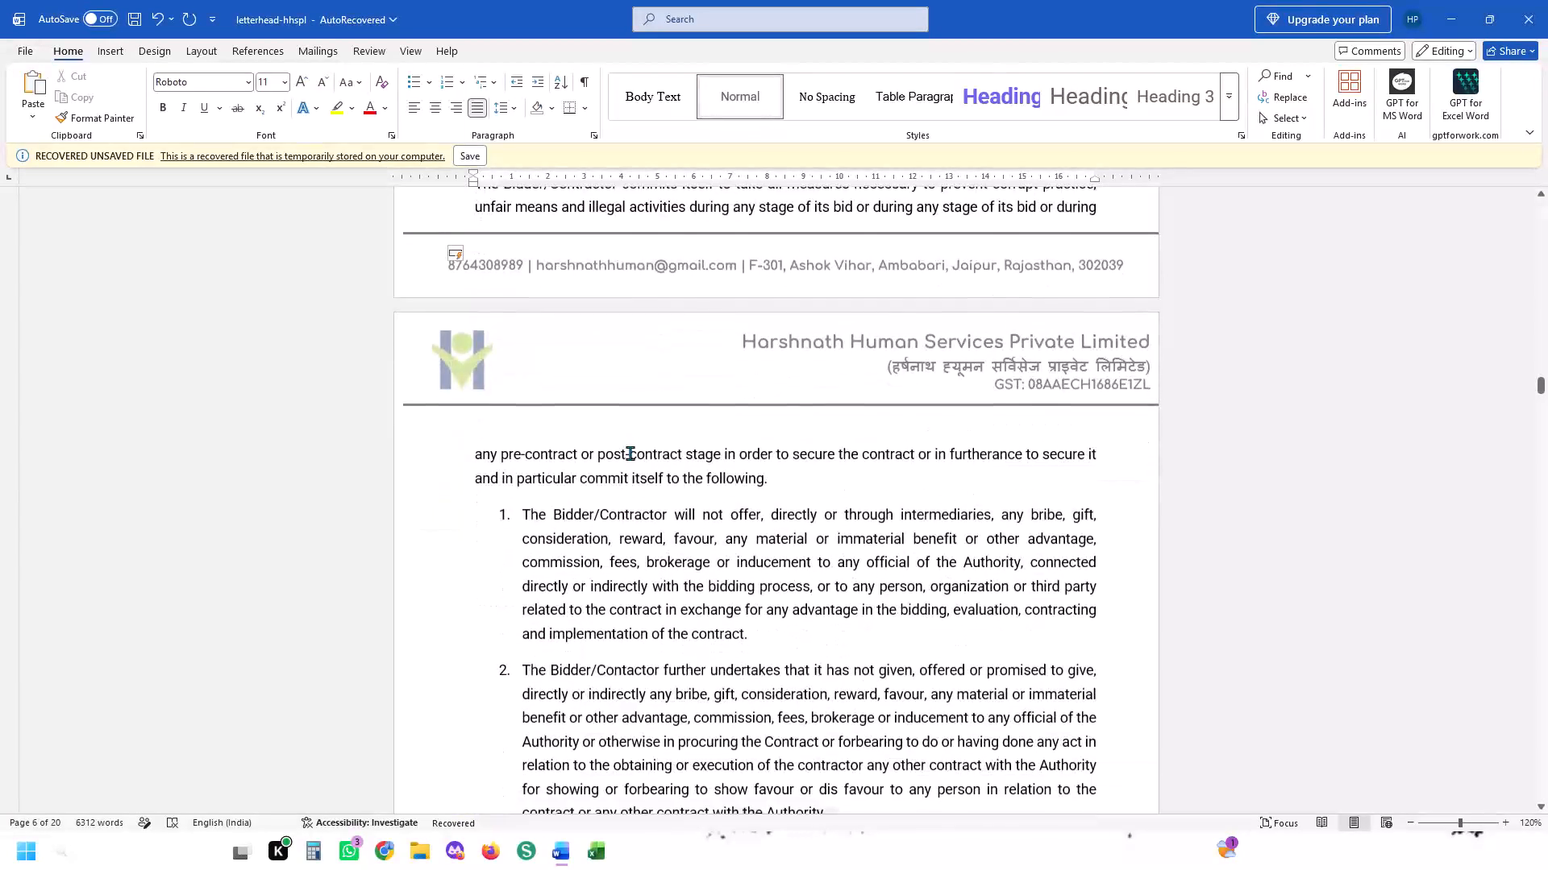
scroll(630, 453, "up", 18)
left_click_drag(749, 657, 745, 659)
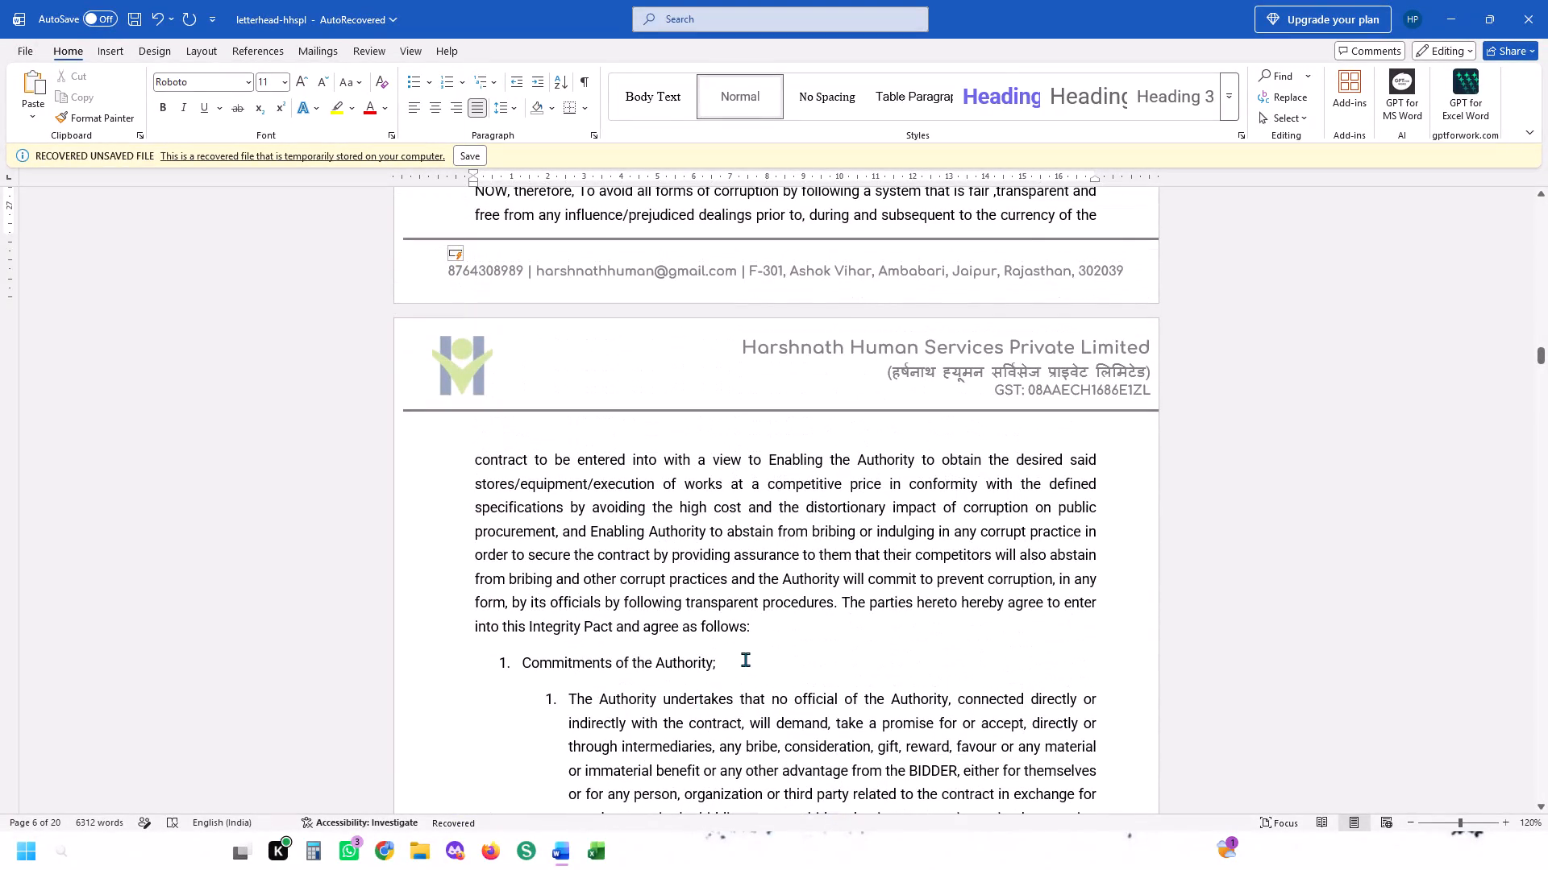
left_click_drag(745, 659, 551, 660)
key("ctrl+b")
Make the "Commitments of Bidders/Contractor." heading bold.
scroll(537, 658, "down", 12)
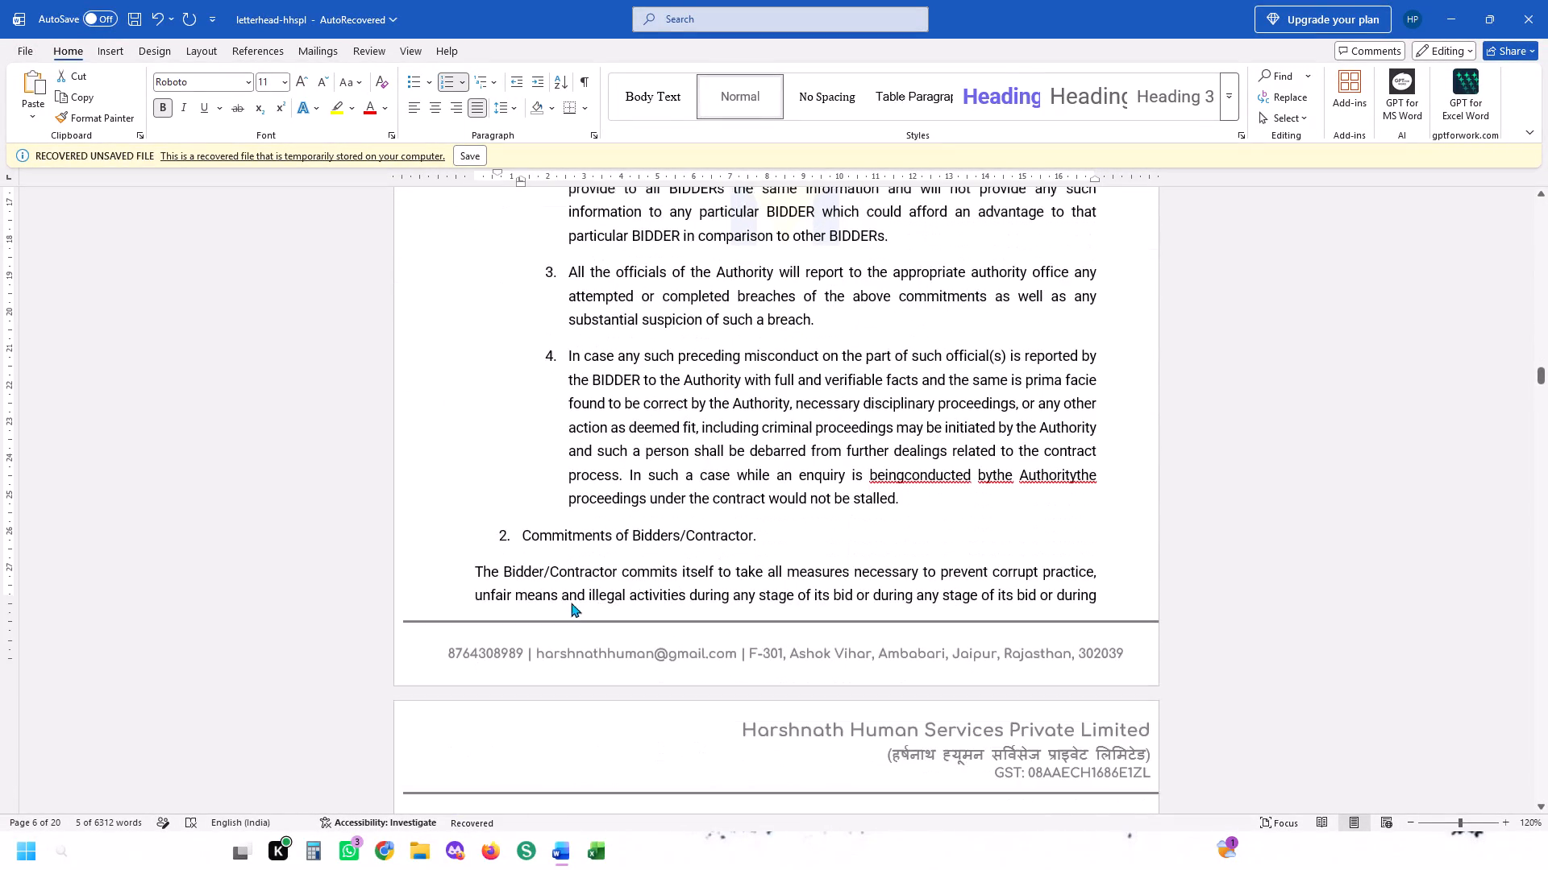
left_click_drag(755, 520, 495, 526)
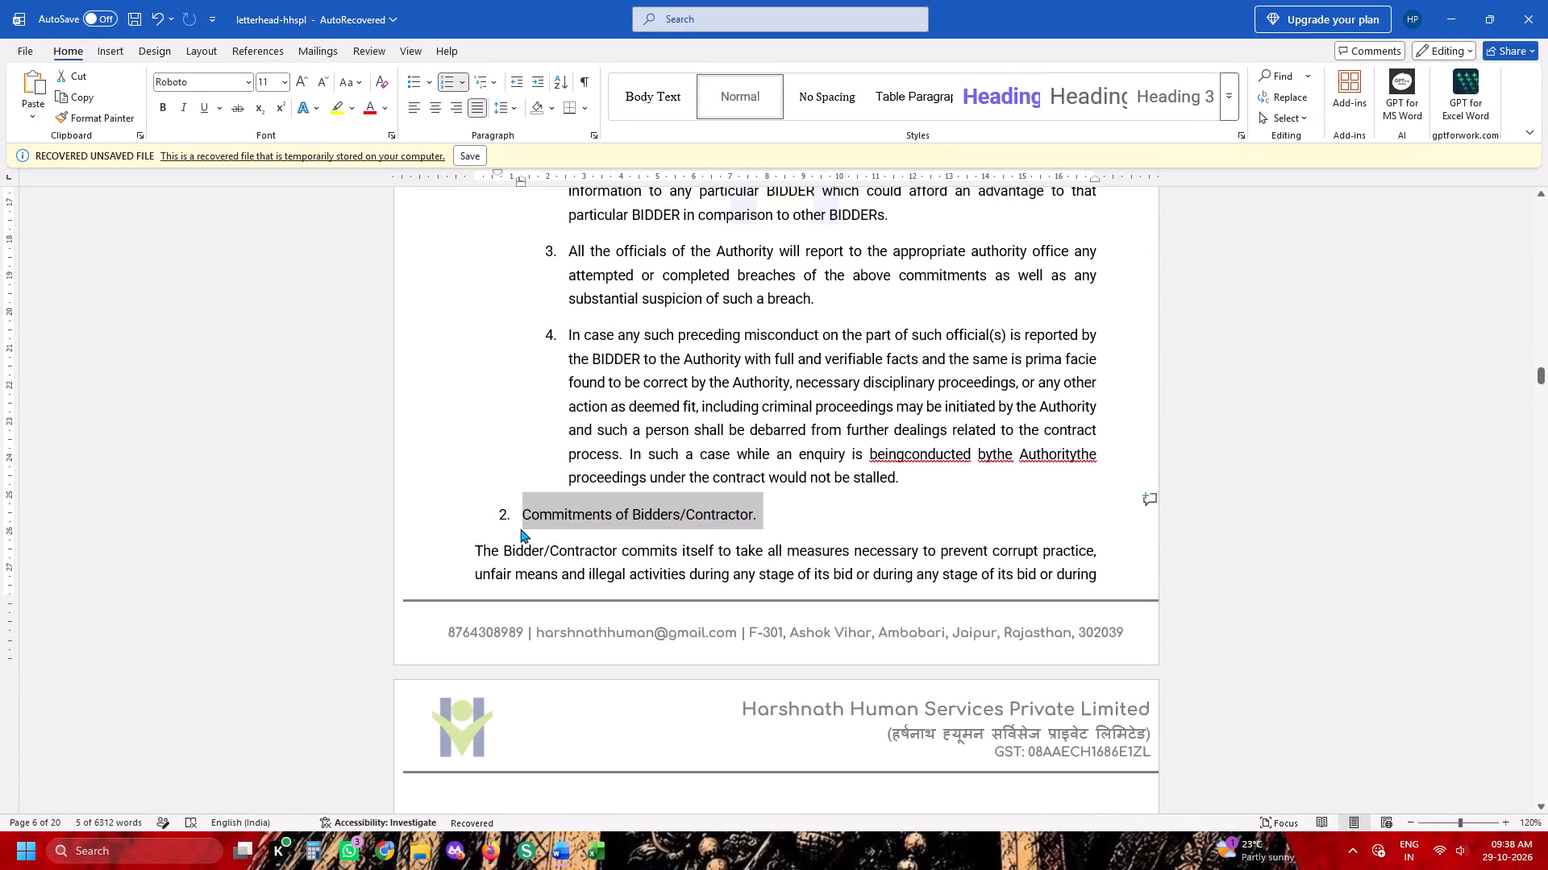
key("ctrl+b")
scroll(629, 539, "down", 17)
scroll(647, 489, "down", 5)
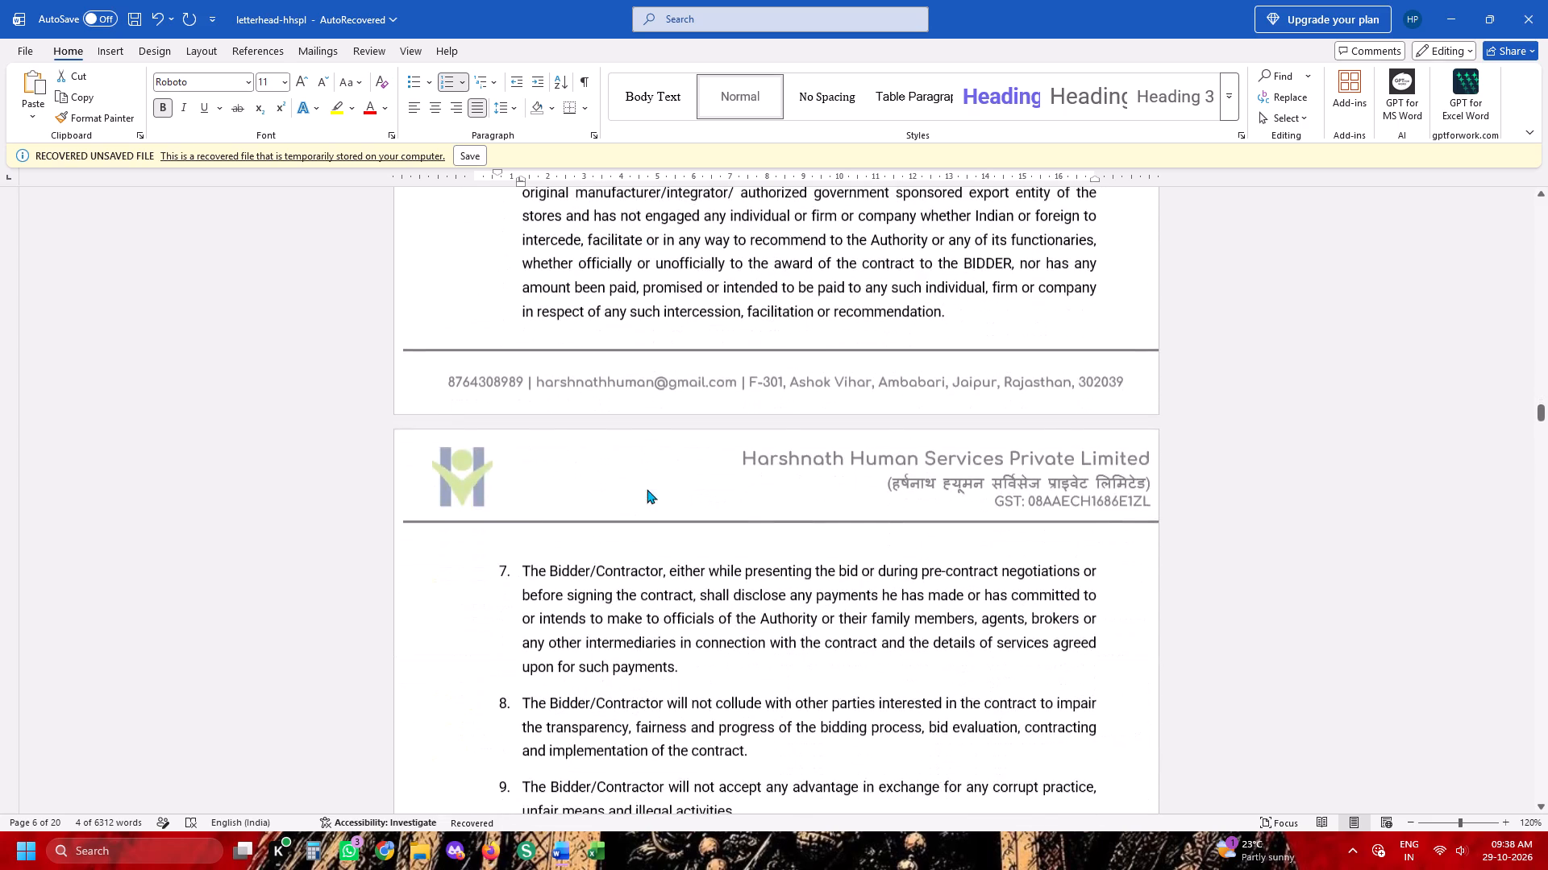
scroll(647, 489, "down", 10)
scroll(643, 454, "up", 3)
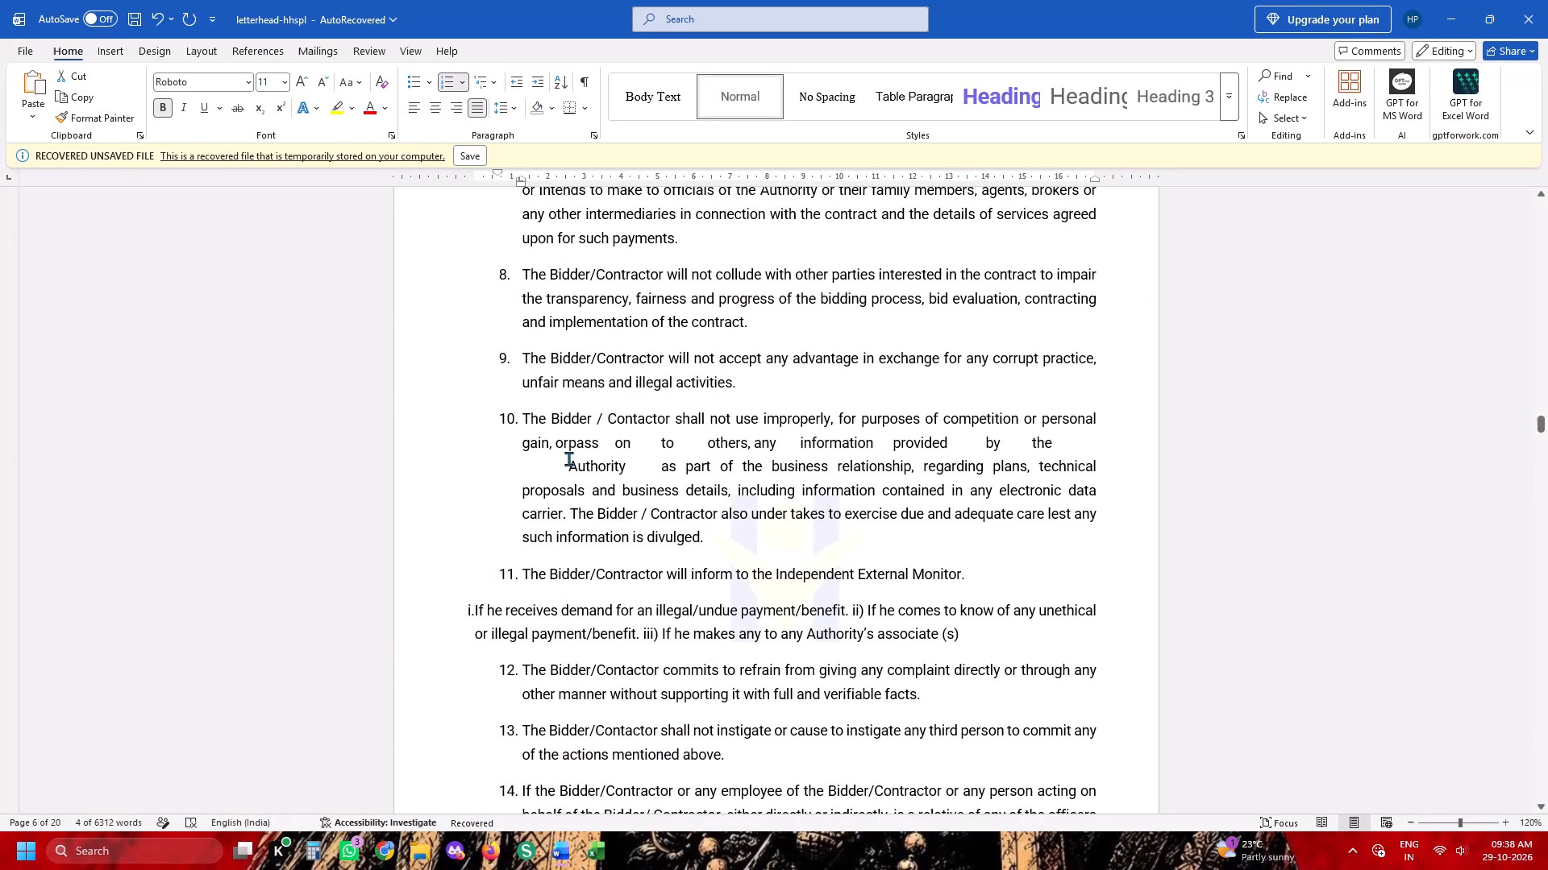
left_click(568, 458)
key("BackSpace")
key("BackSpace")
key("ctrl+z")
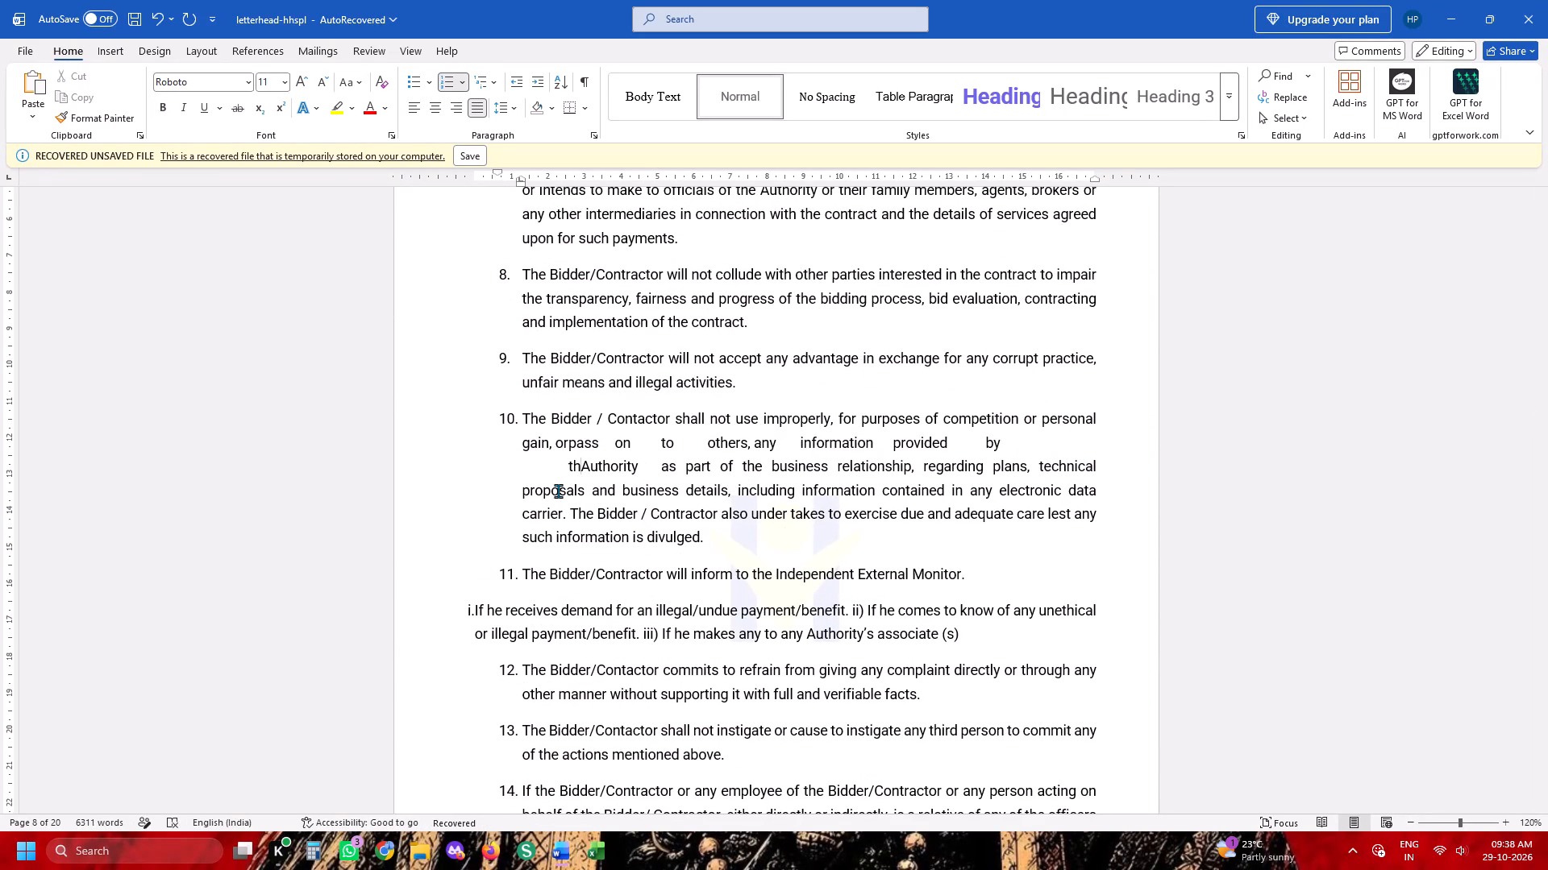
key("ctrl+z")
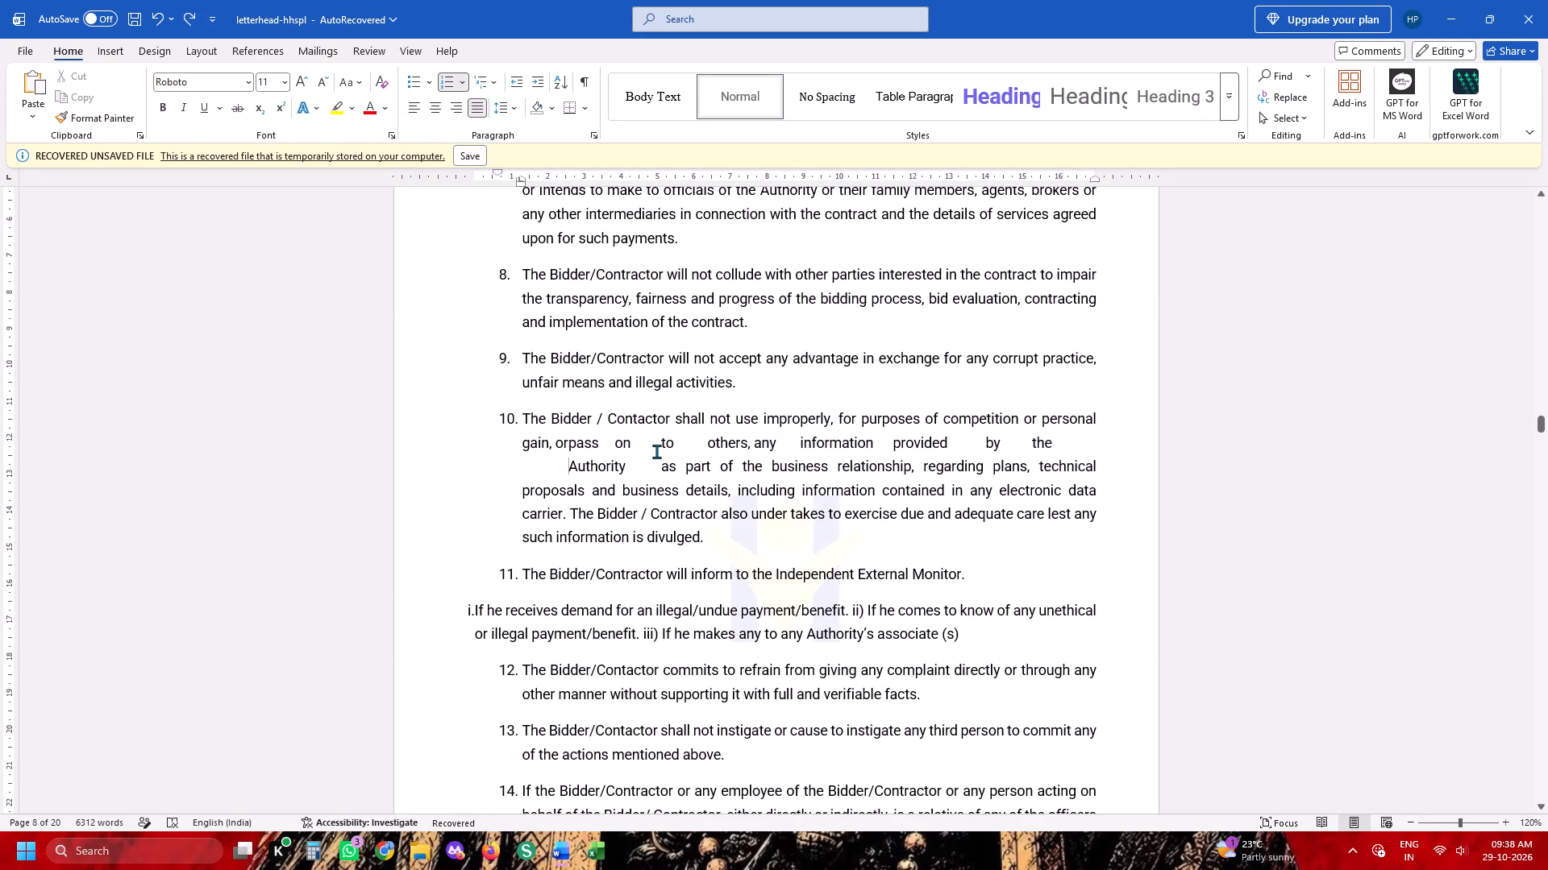
Reduce the wide gaps in clause 10 of the bidder commitments between "pass", "on", "to", "others," and "any" to single spaces.
left_click(656, 451)
key("BackSpace")
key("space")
left_click(617, 439)
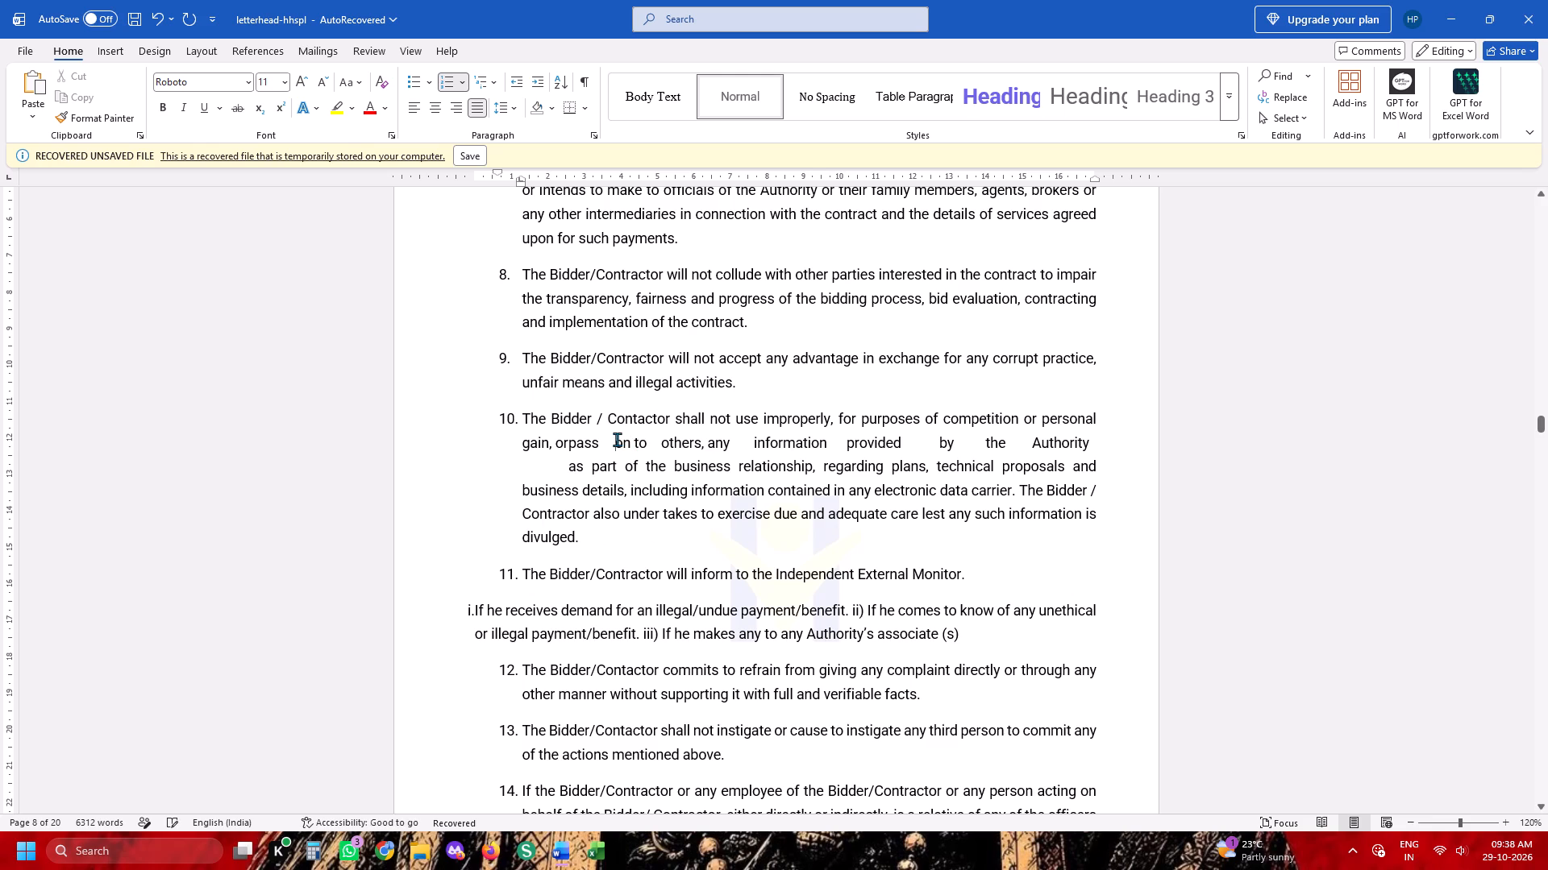
key("BackSpace")
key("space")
left_click(661, 434)
key("BackSpace")
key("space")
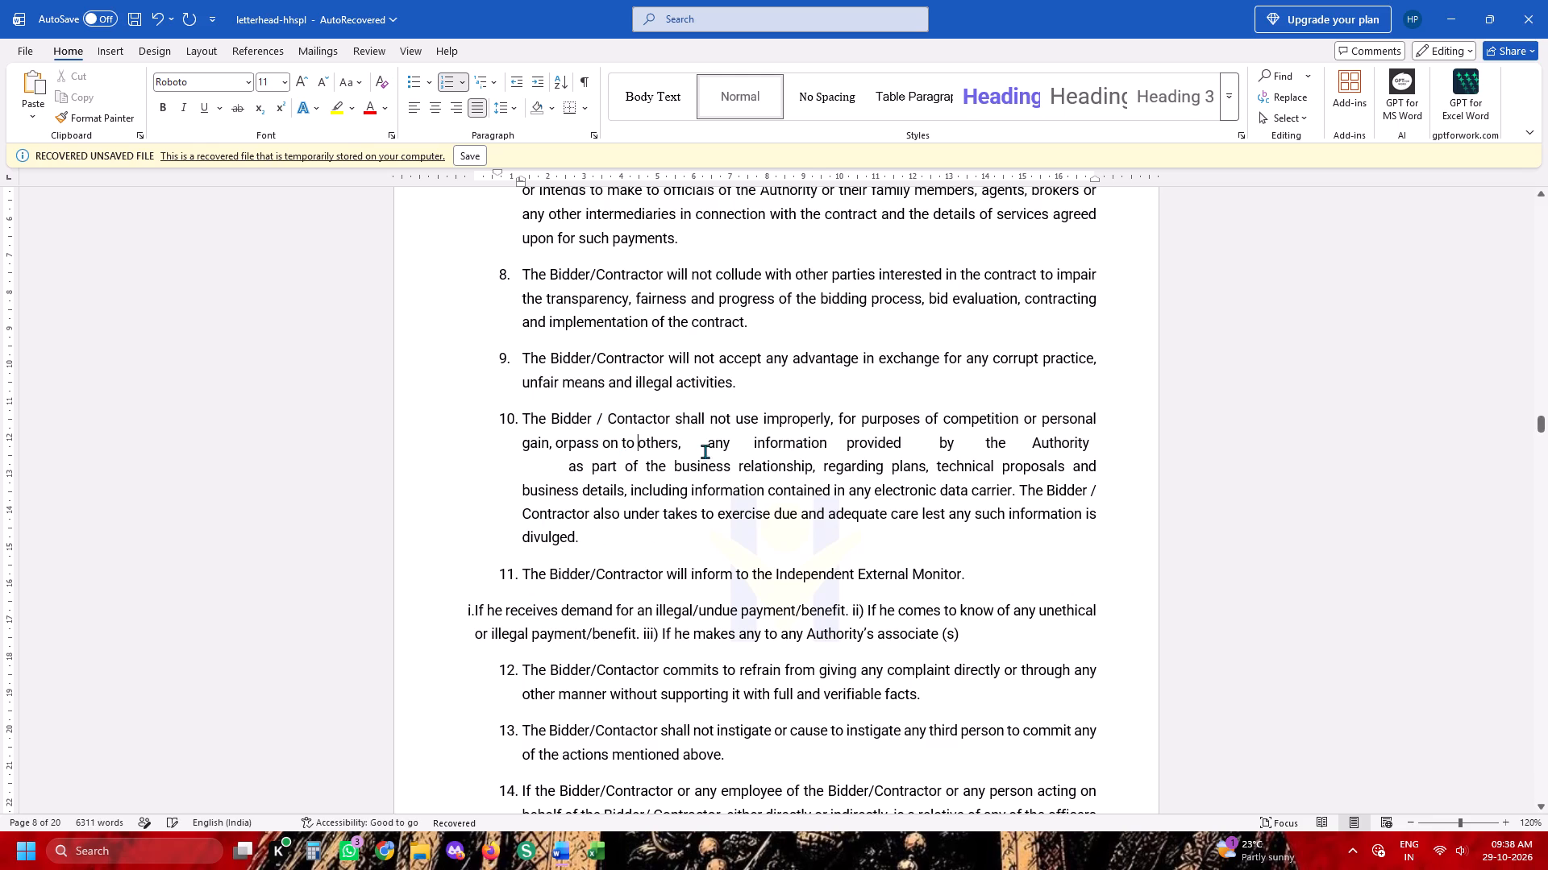
left_click(705, 445)
key("BackSpace")
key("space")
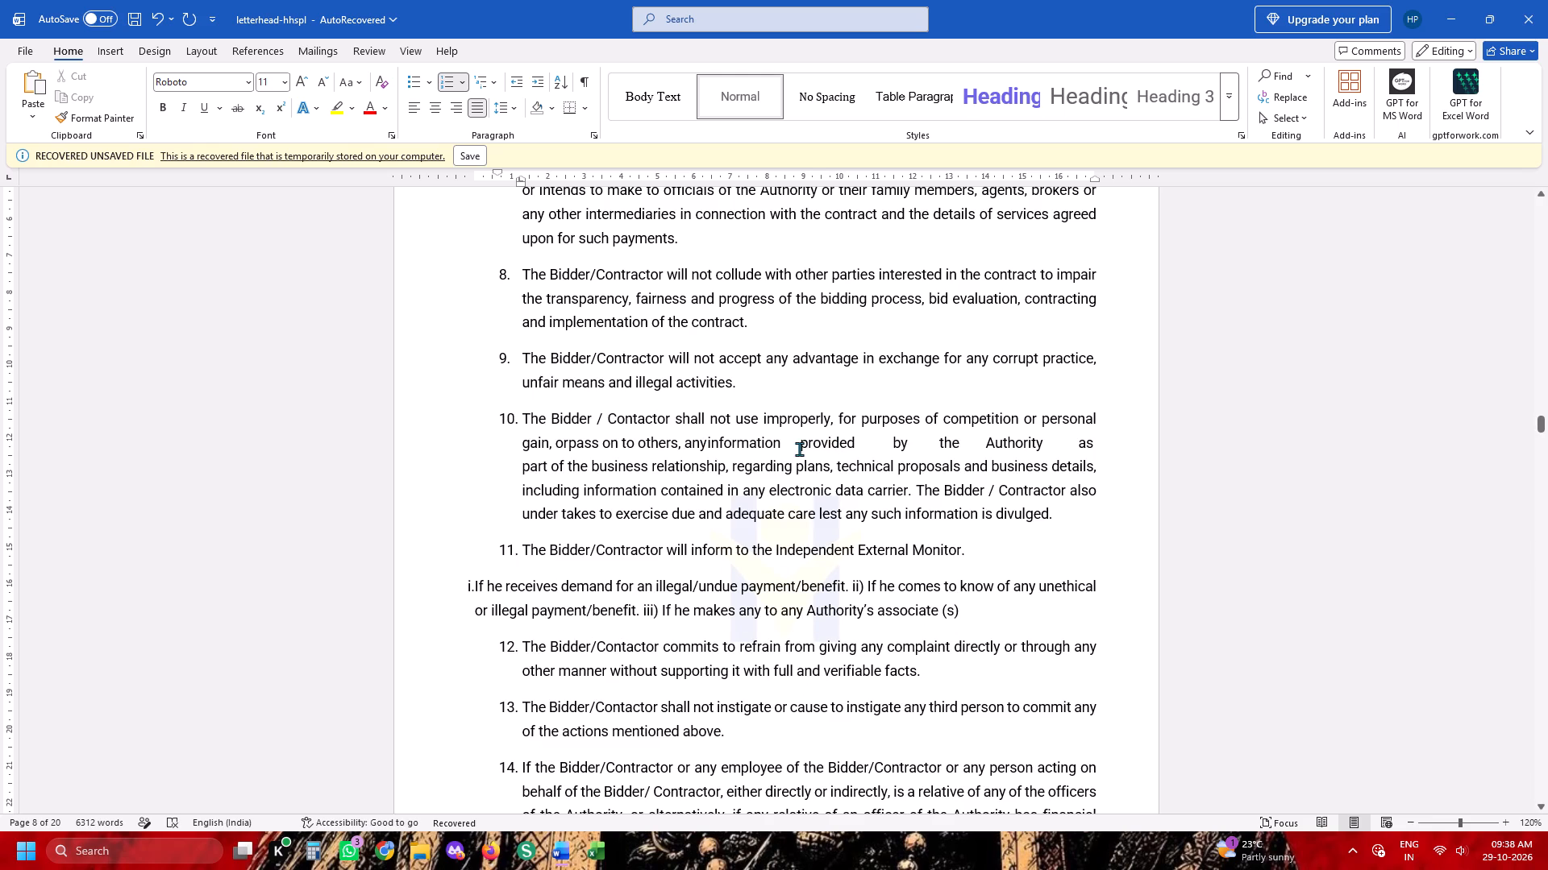
Close up the remaining wide gaps in clause 10 within "information provided by the Authority as" using single spaces.
left_click(799, 449)
key("BackSpace")
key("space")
left_click(884, 440)
key("BackSpace")
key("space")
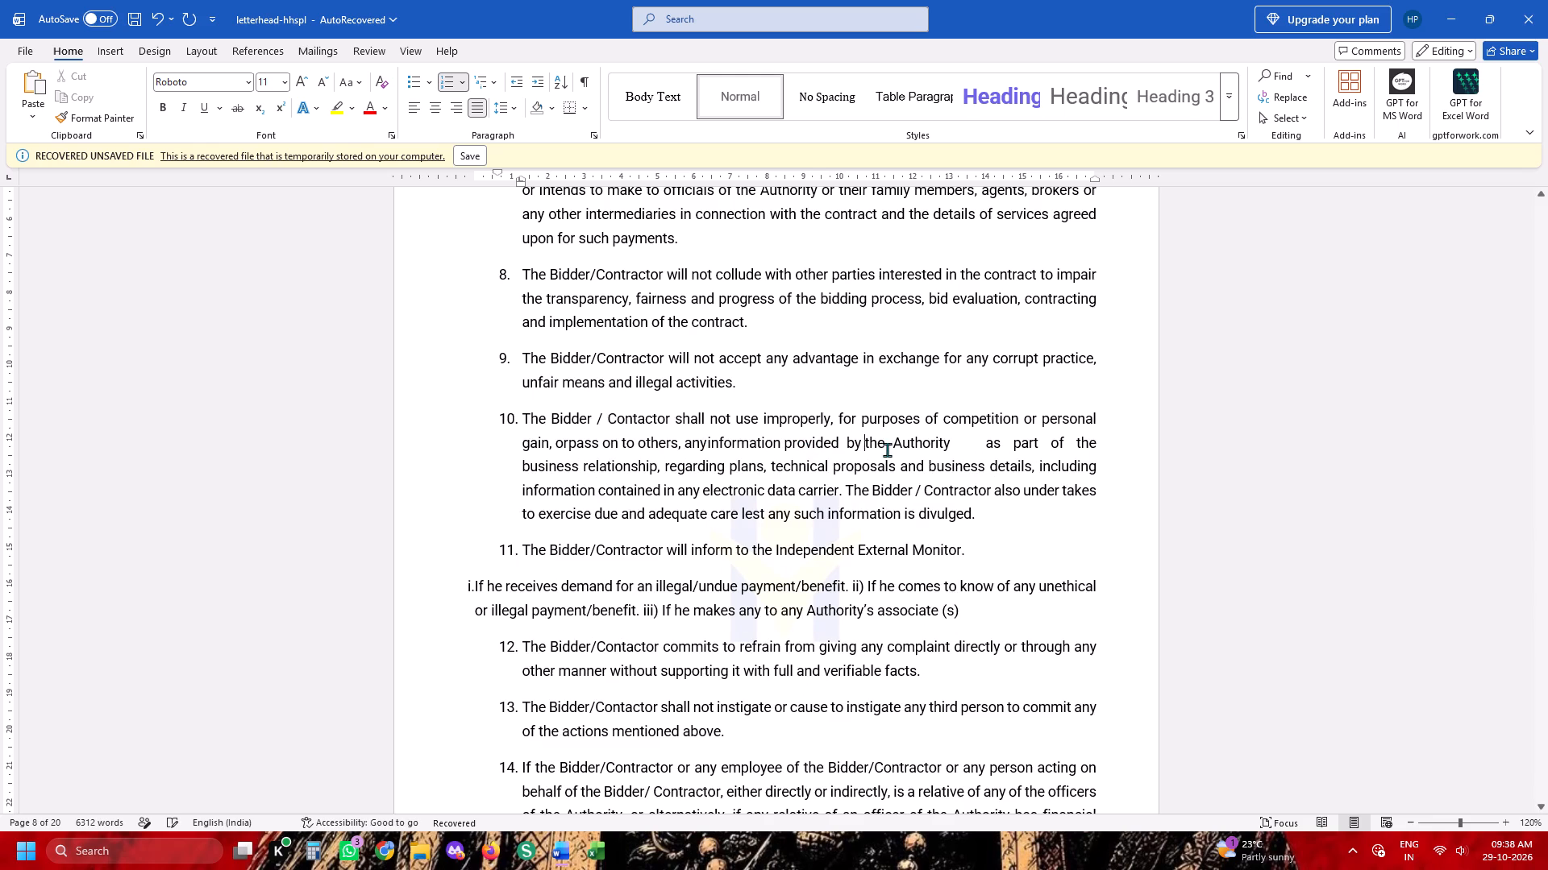
left_click(985, 443)
key("BackSpace")
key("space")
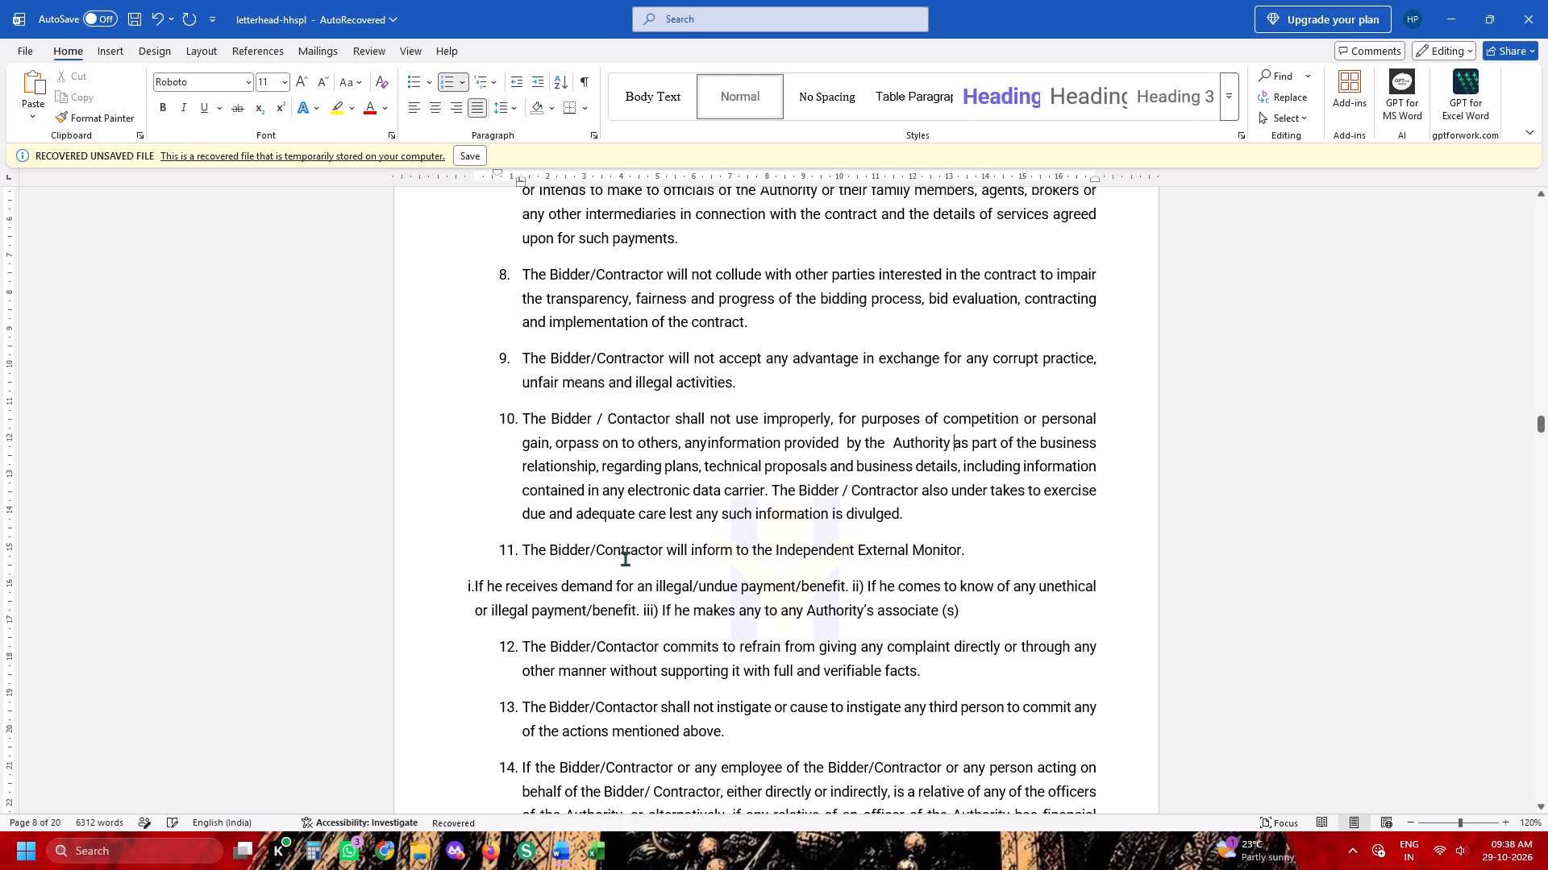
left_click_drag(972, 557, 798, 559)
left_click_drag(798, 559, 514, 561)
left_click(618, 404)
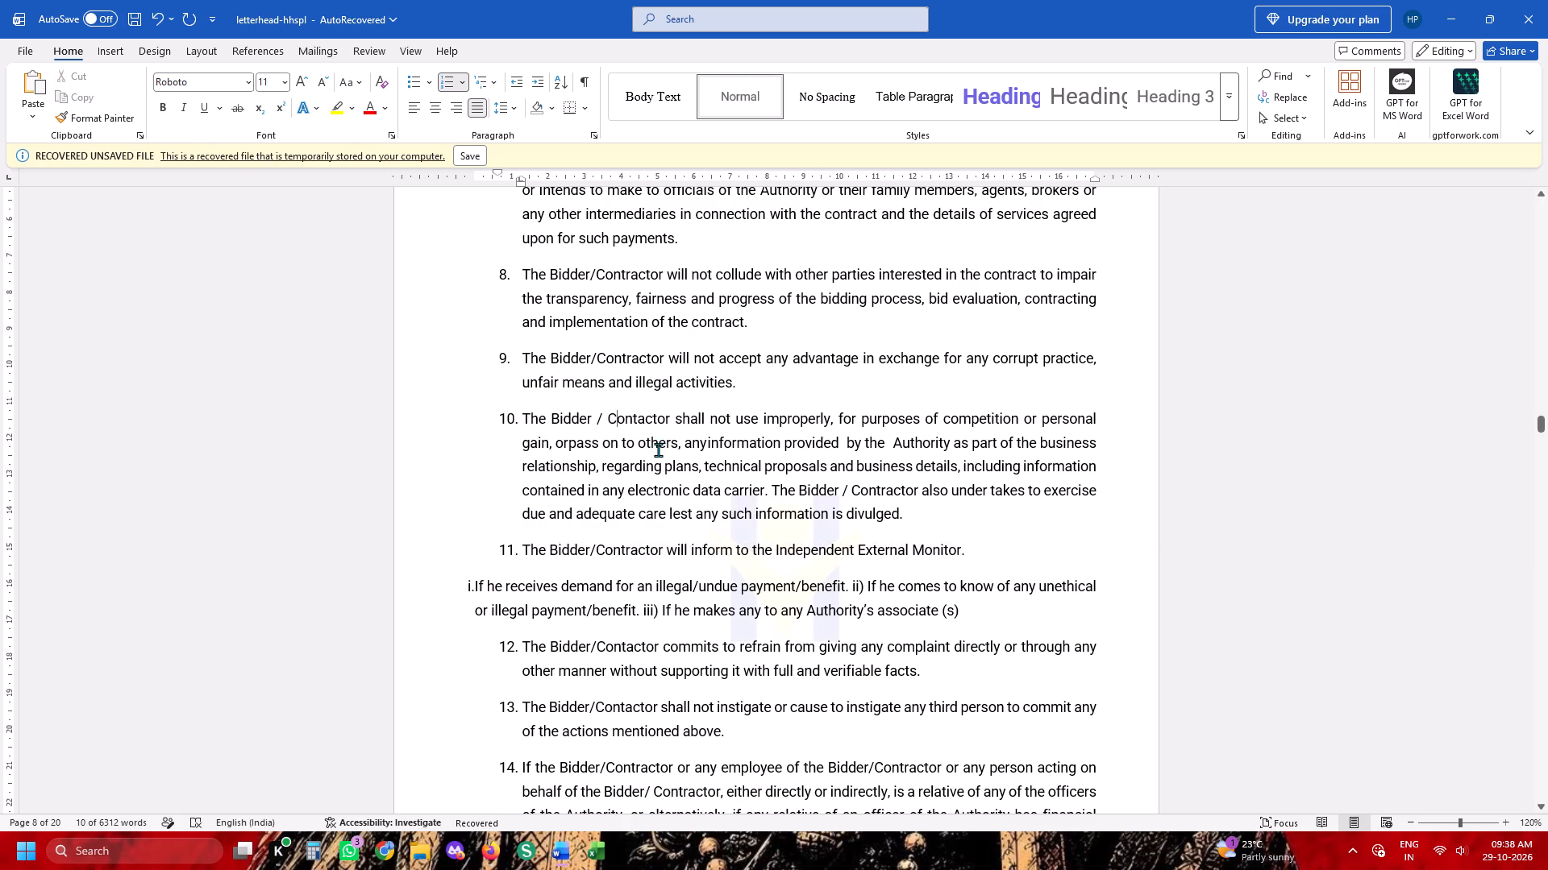
Make the section 3 heading "Previous Transgression" bold.
scroll(658, 449, "down", 4)
scroll(551, 547, "down", 2)
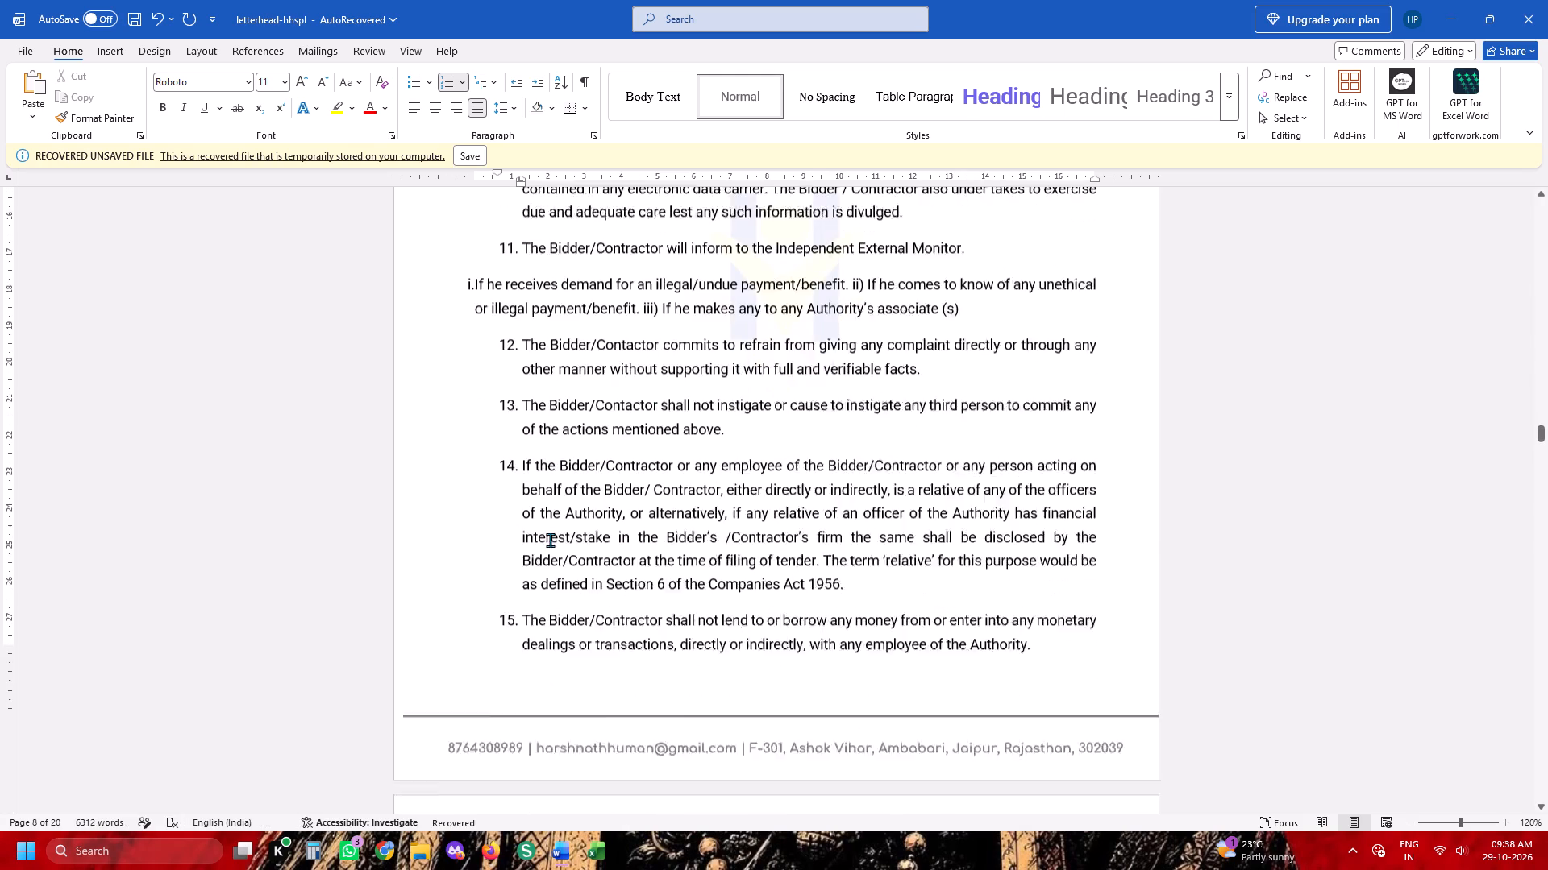
scroll(550, 539, "down", 9)
left_click_drag(668, 483, 658, 483)
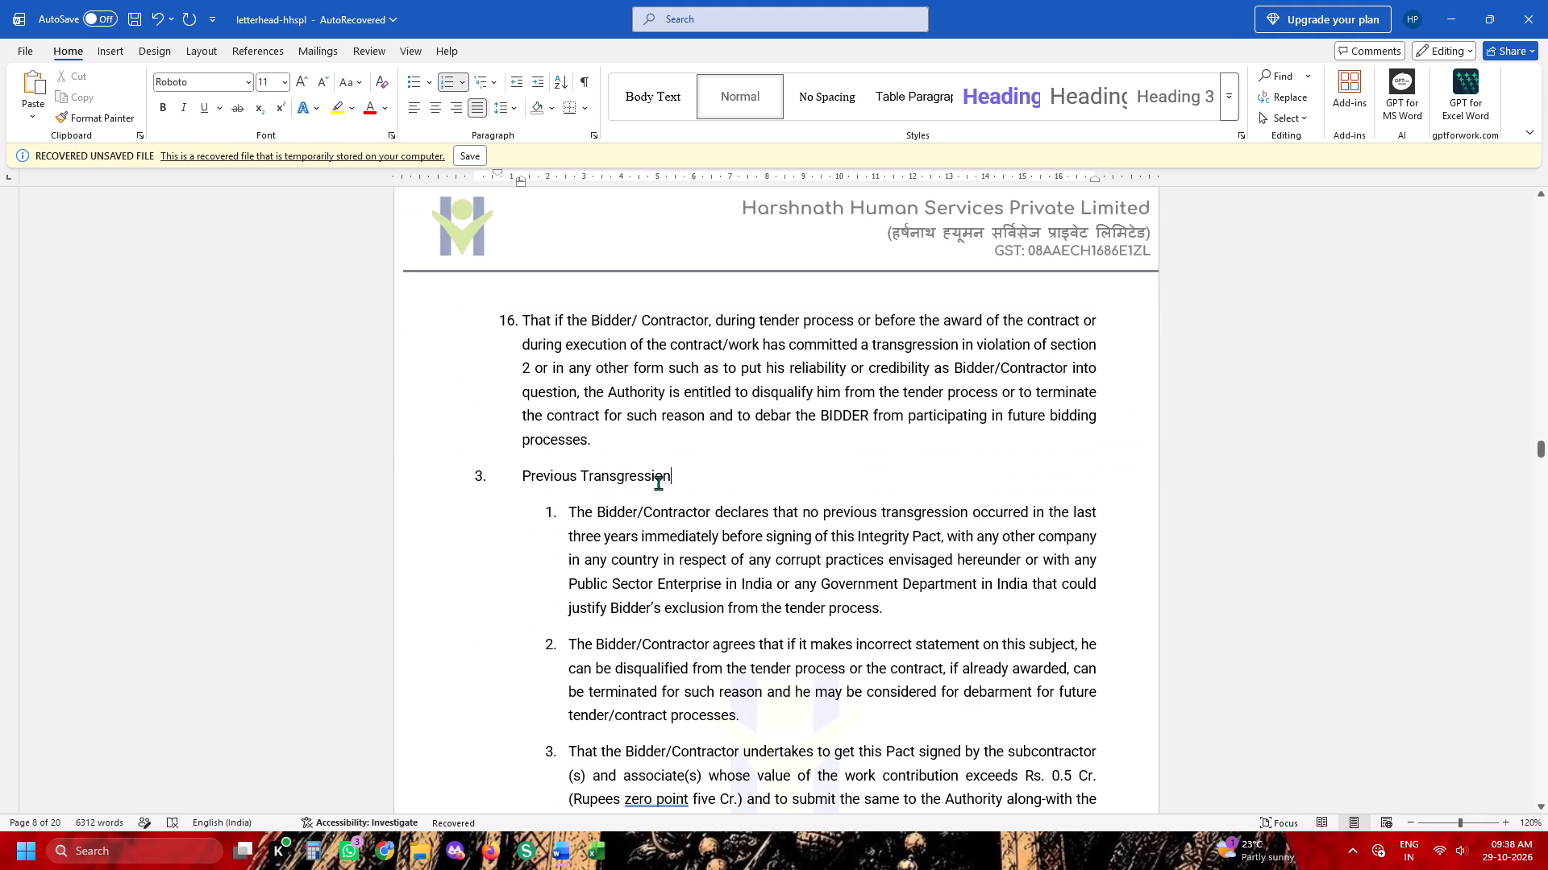
left_click_drag(658, 483, 360, 485)
key("ctrl+b")
In the sanctions section, join the stray line "Bidder/Contractor for first time default." to the end of point 4 with a space.
scroll(675, 565, "down", 10)
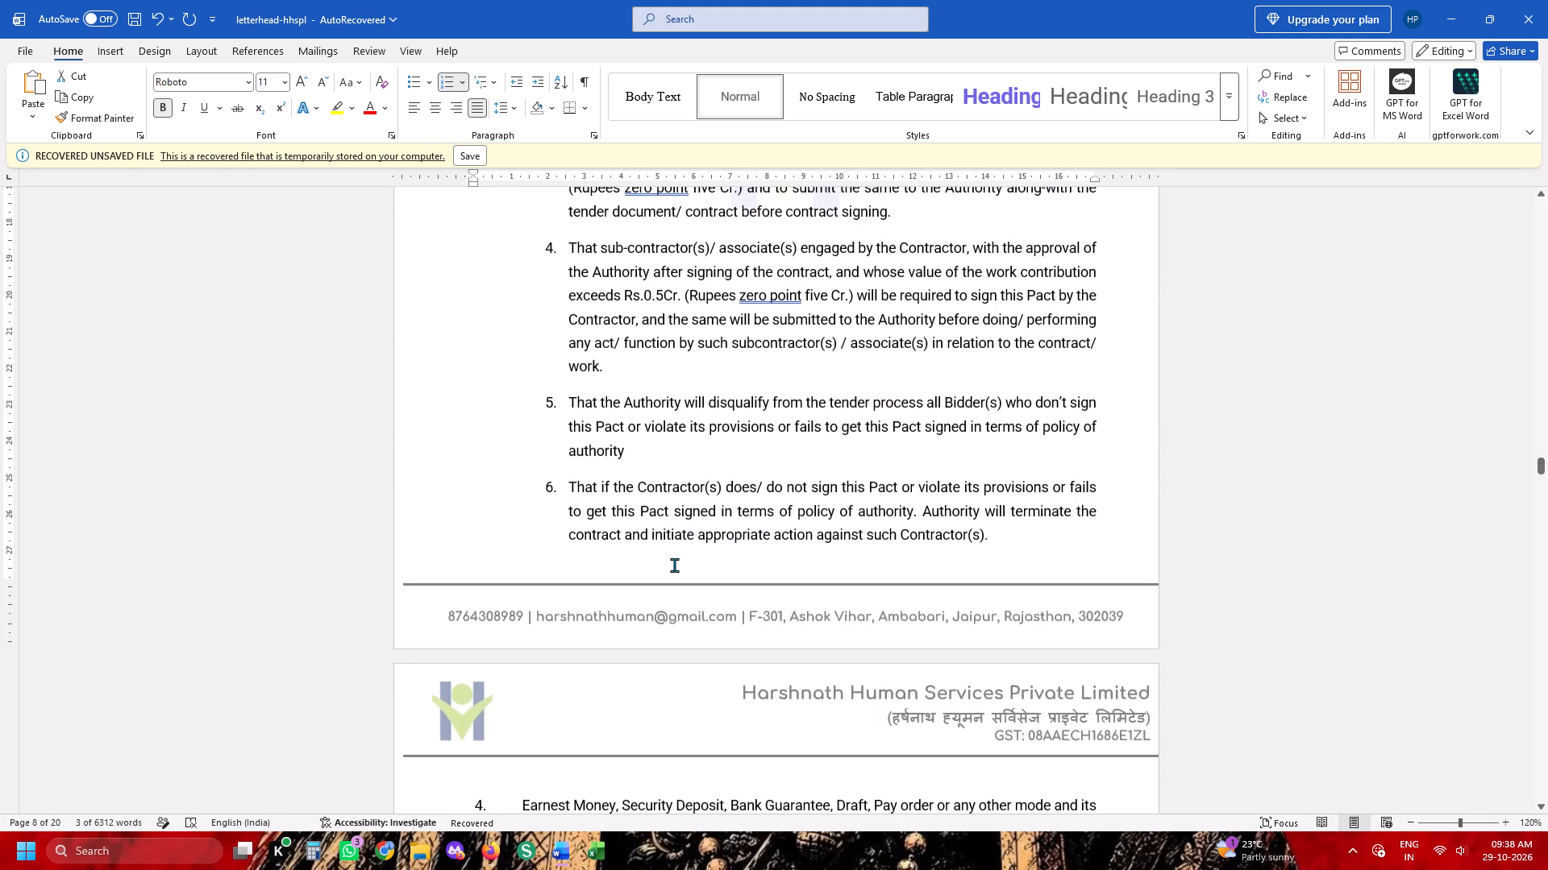
scroll(674, 565, "down", 9)
scroll(674, 565, "up", 13)
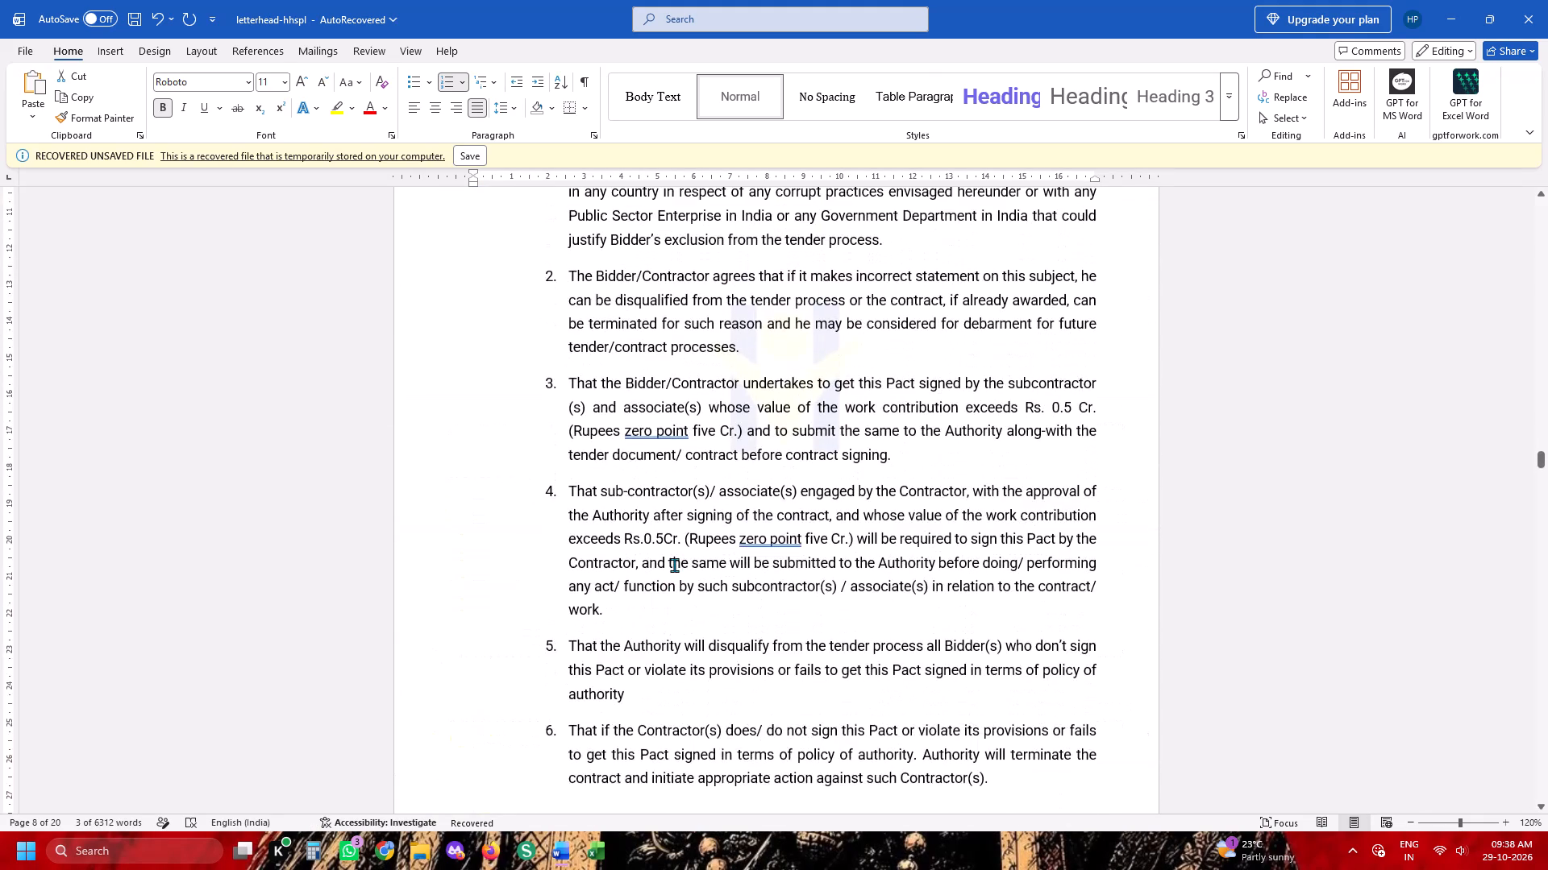
scroll(674, 565, "down", 6)
scroll(674, 565, "up", 9)
scroll(581, 362, "down", 4)
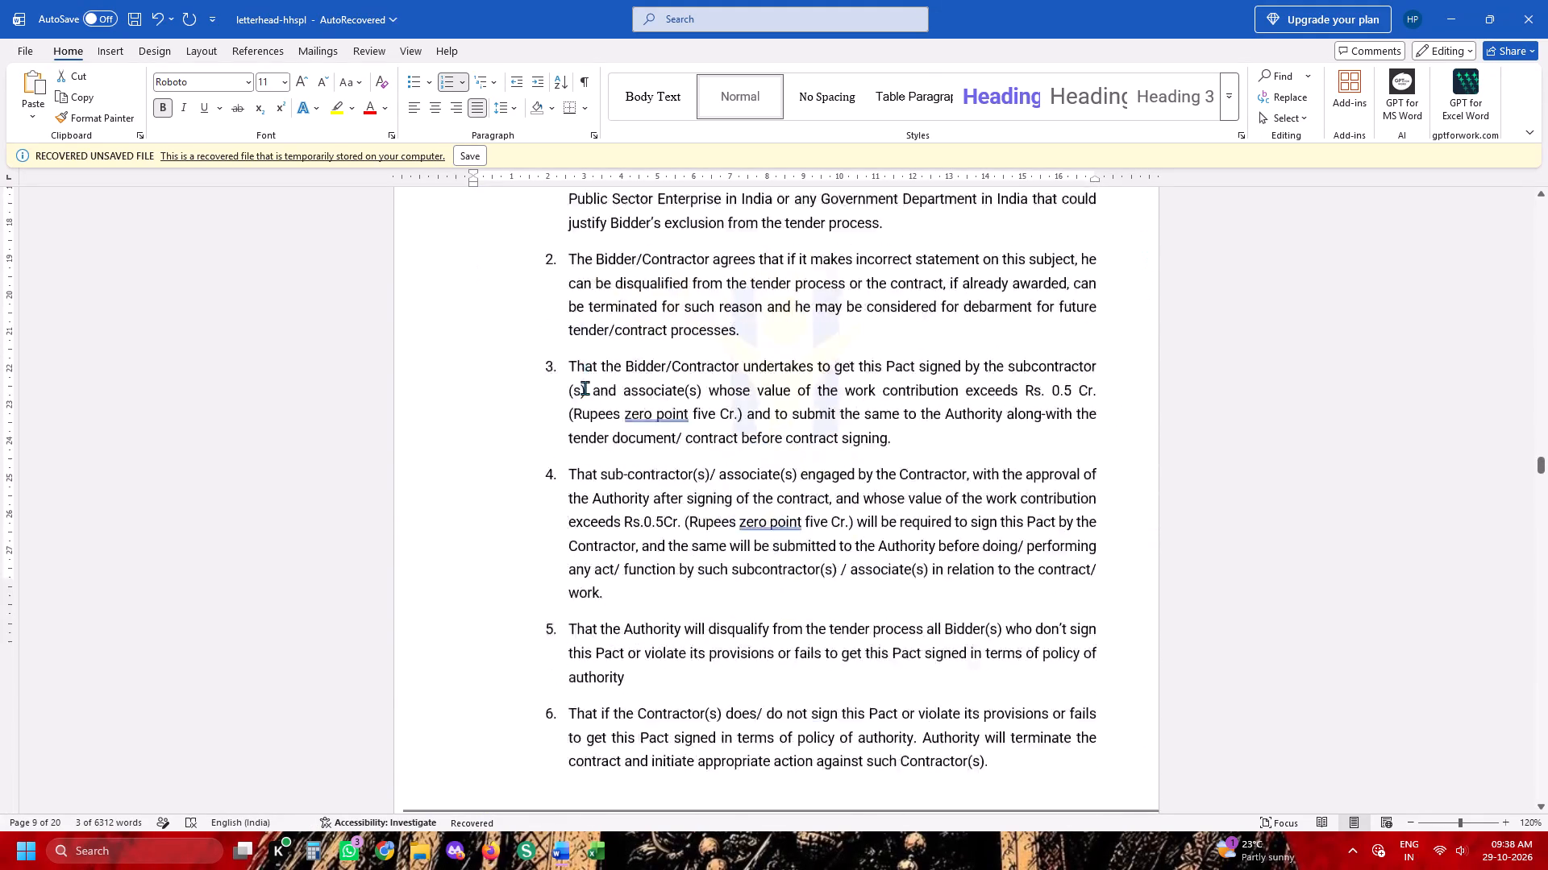
scroll(585, 387, "down", 16)
scroll(565, 350, "up", 3)
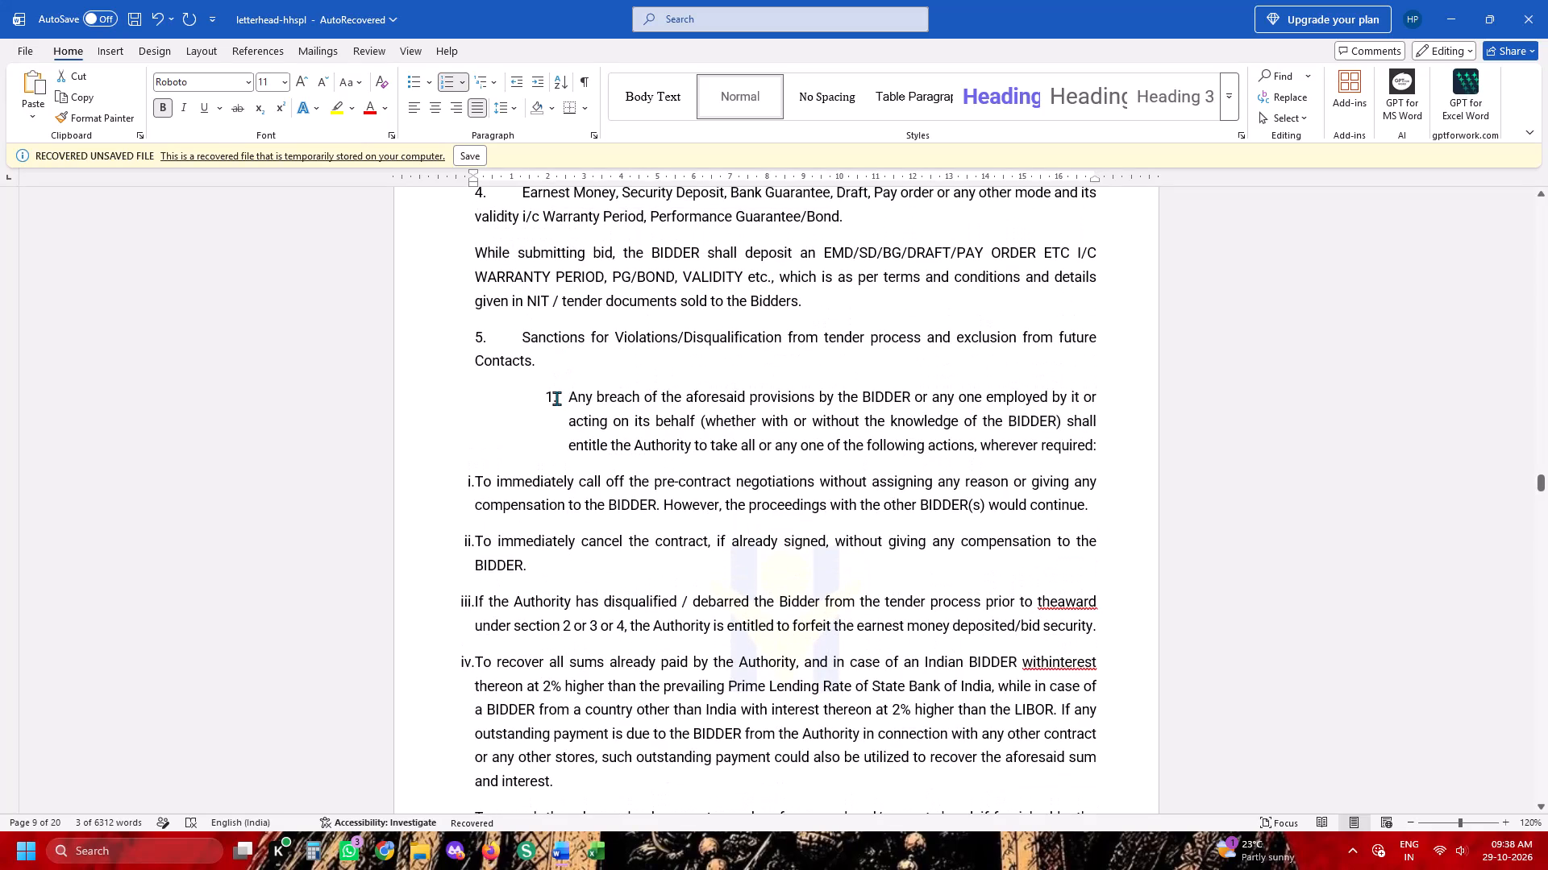
scroll(530, 489, "down", 4)
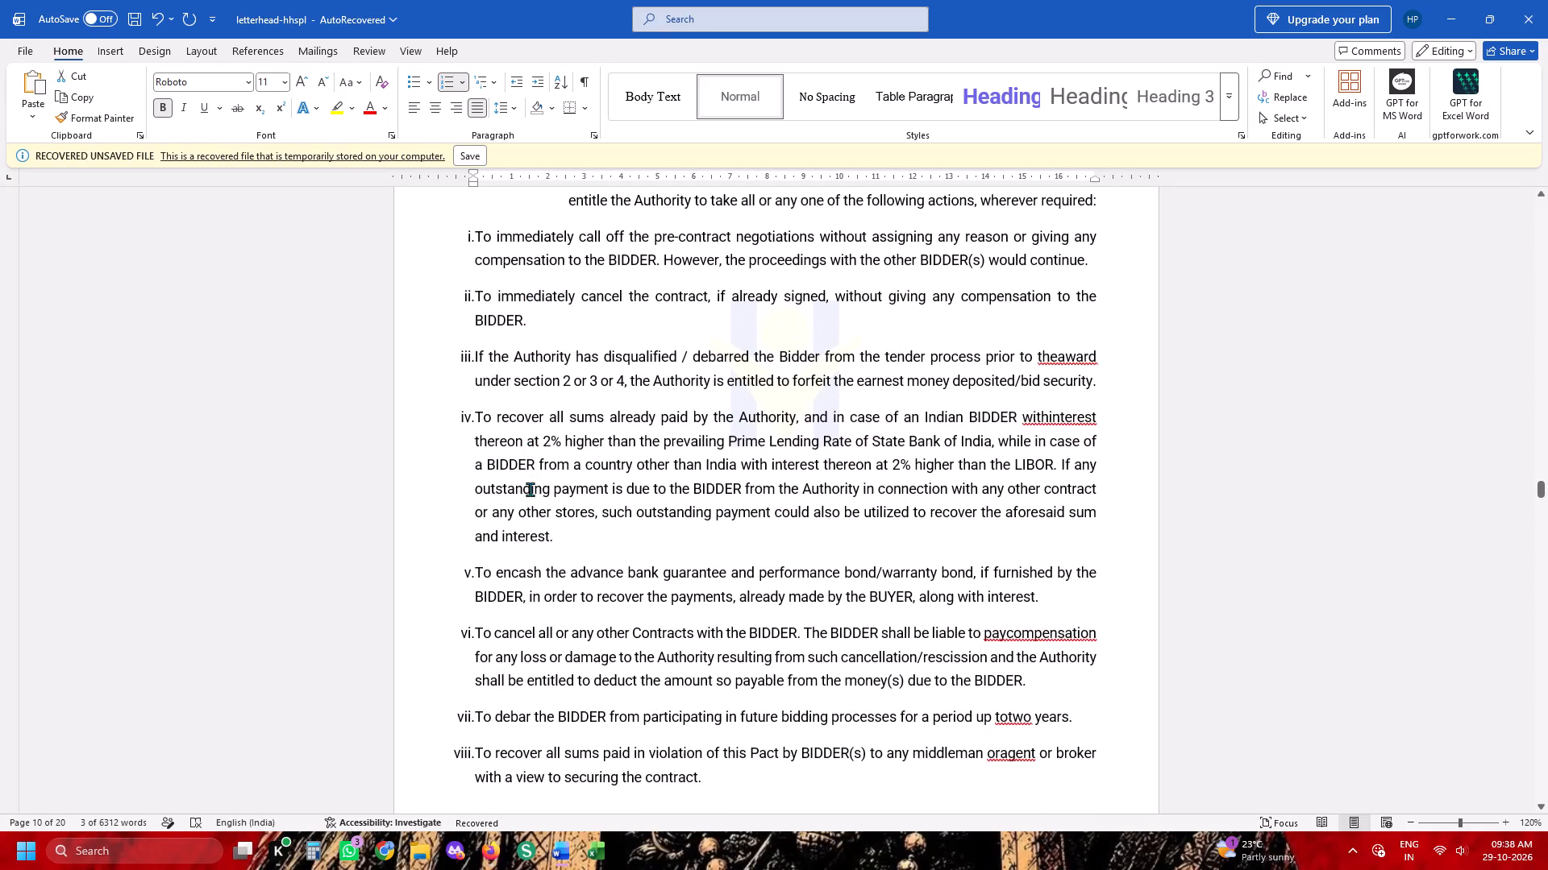
scroll(530, 489, "up", 5)
scroll(530, 489, "down", 17)
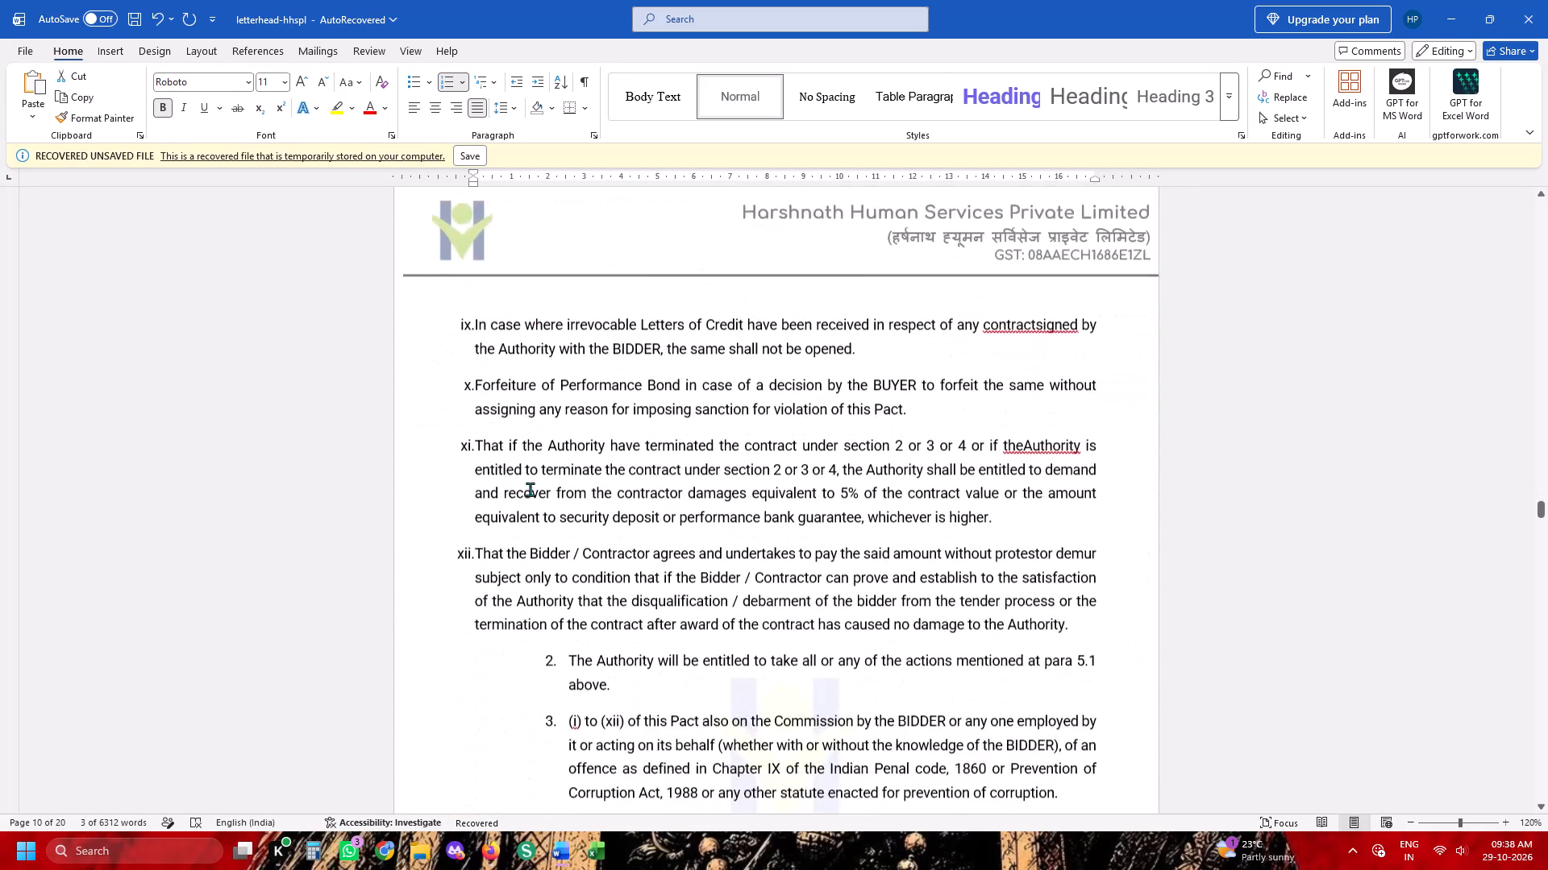
scroll(530, 489, "down", 4)
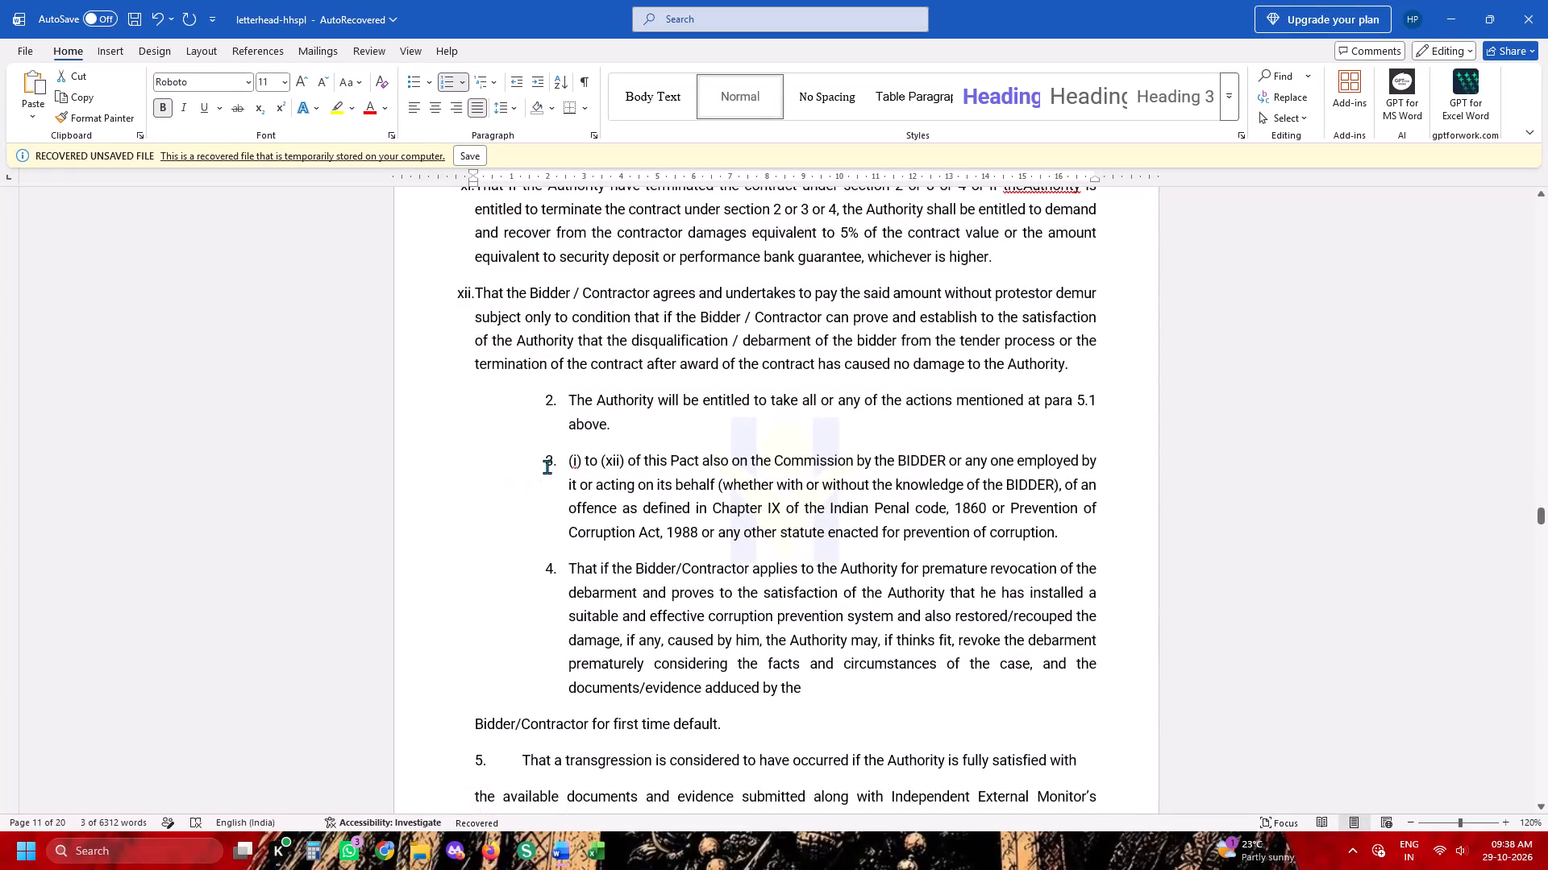
scroll(547, 466, "down", 7)
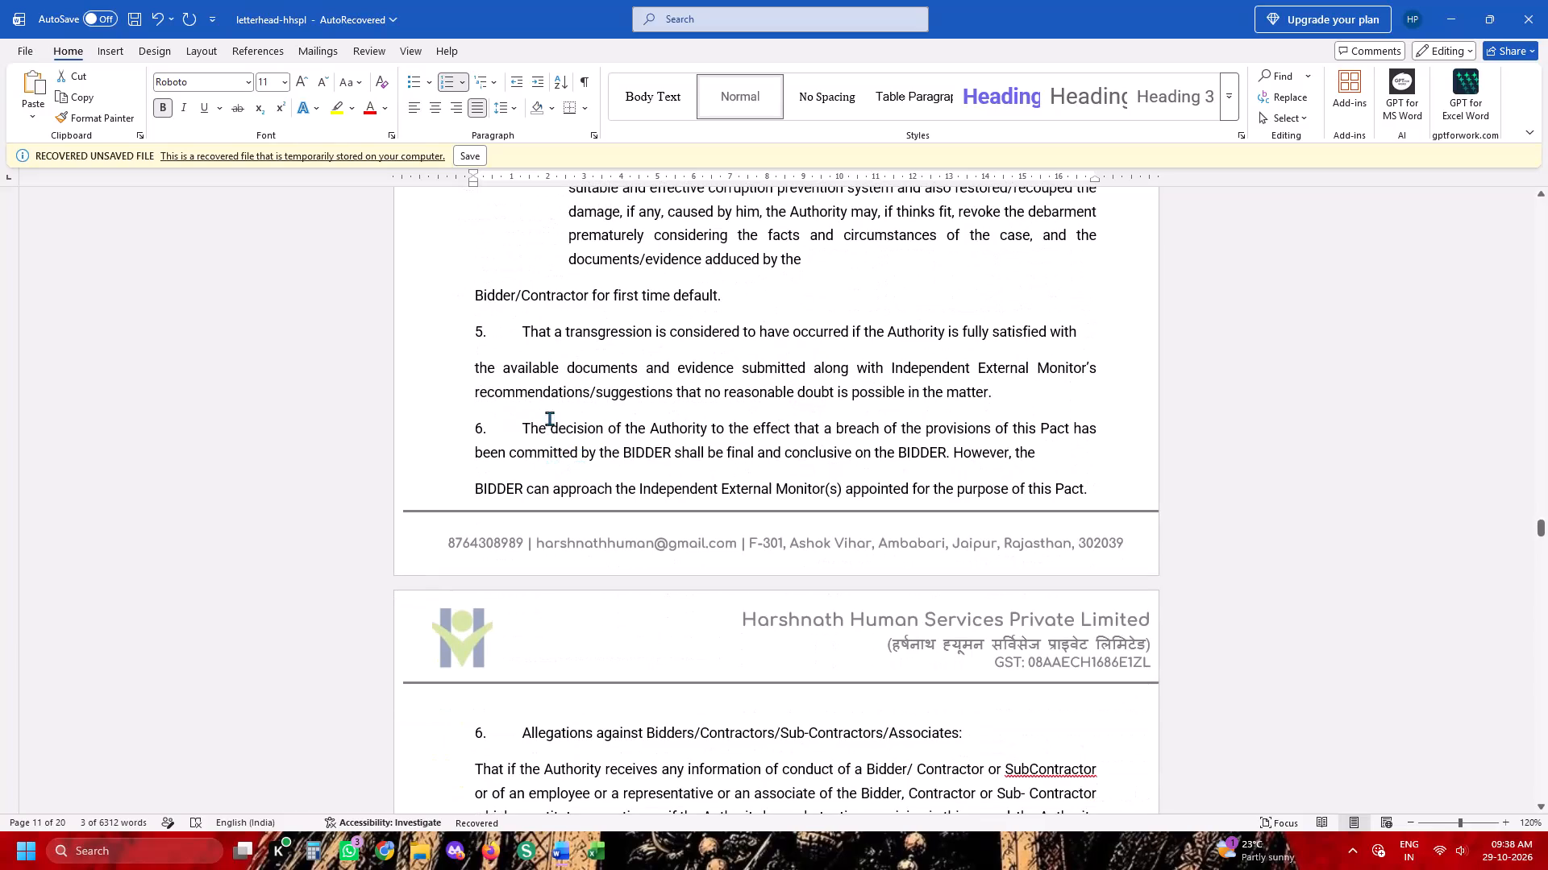
double_click(852, 268)
key("Delete")
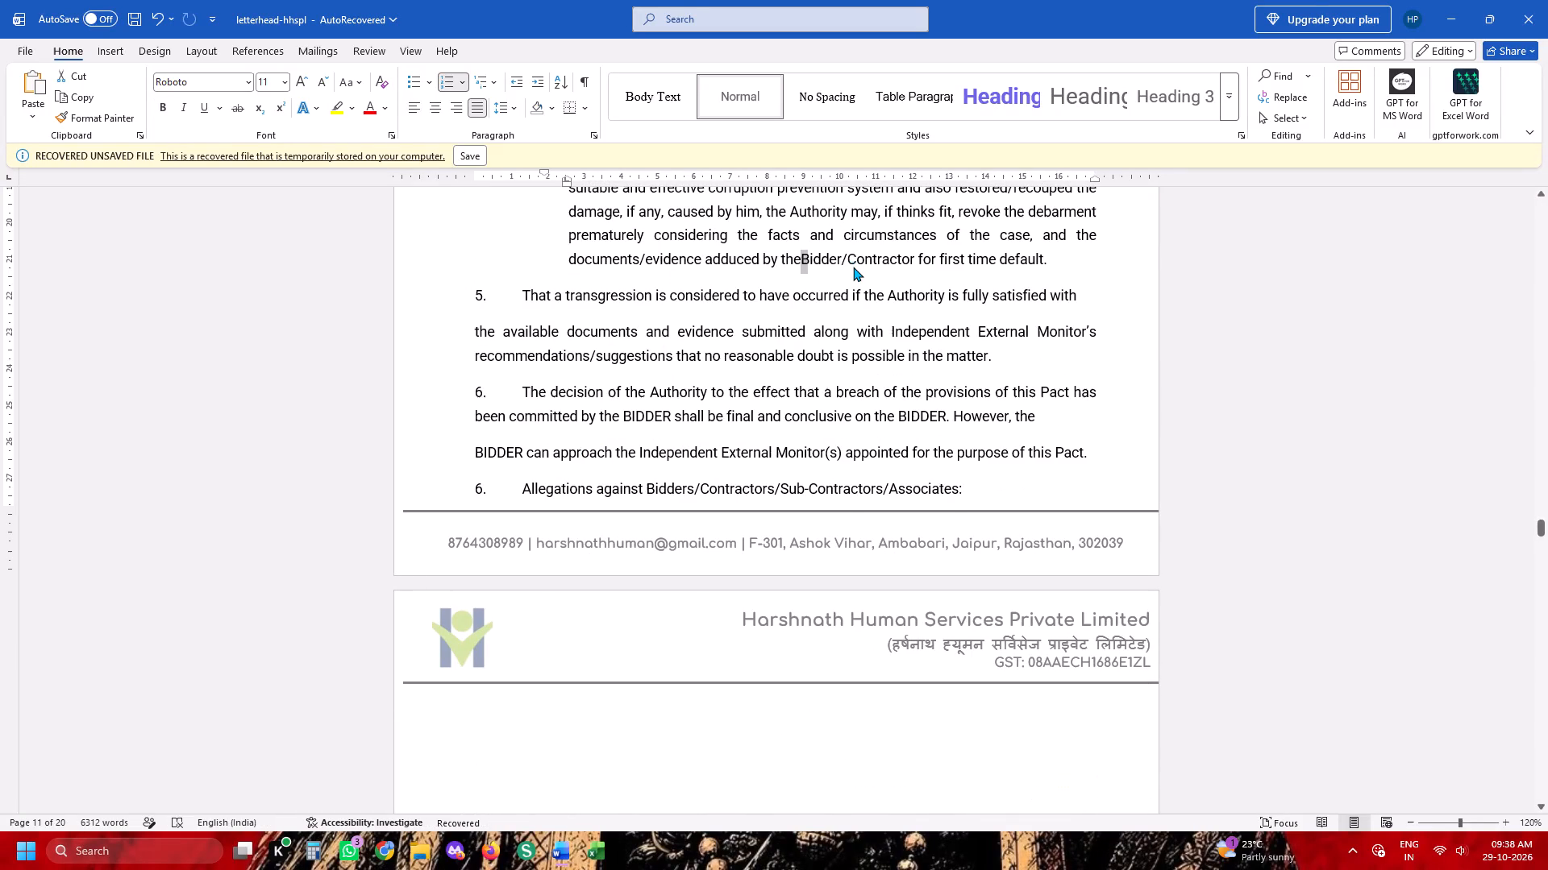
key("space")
Join the paragraph starting "the available documents" onto point 5 after "fully satisfied with", separated by a space.
left_click(475, 333)
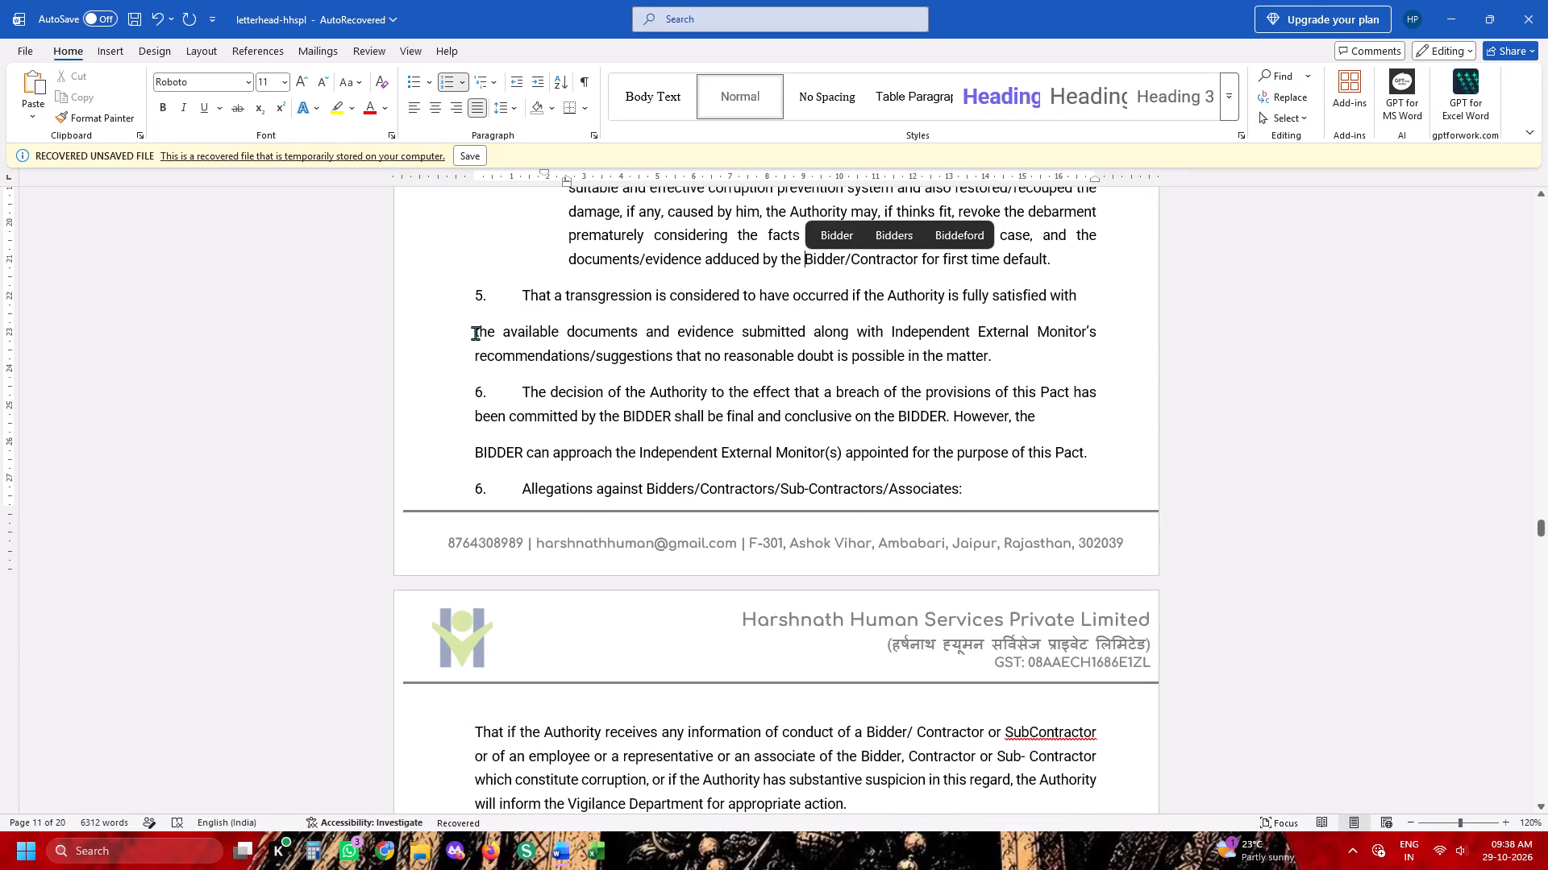
key("BackSpace")
key("BackSpace")
double_click(1098, 293)
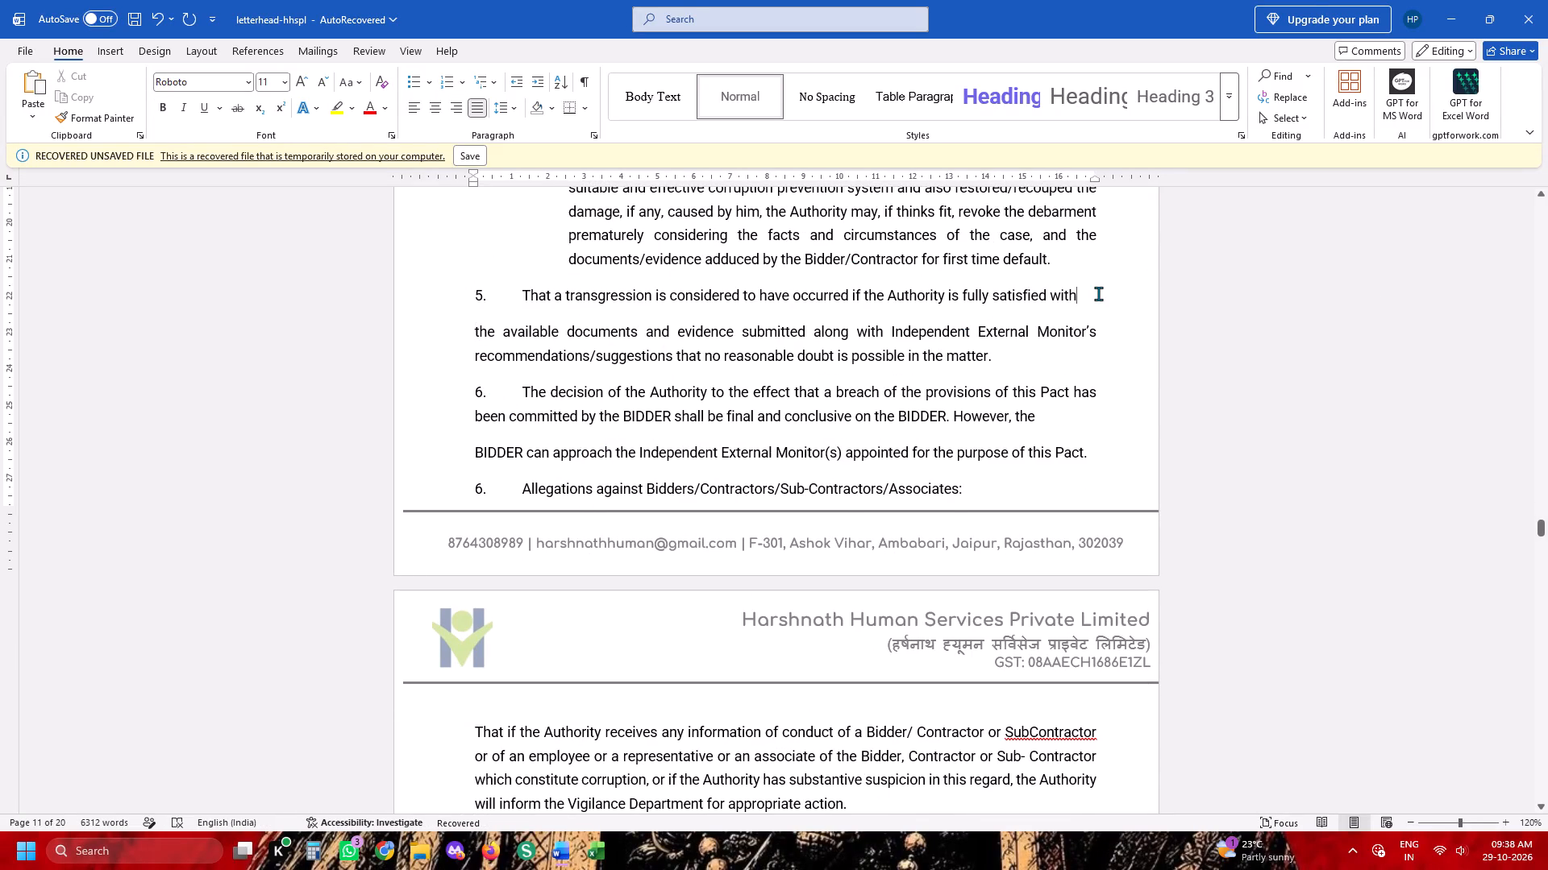
key("Delete")
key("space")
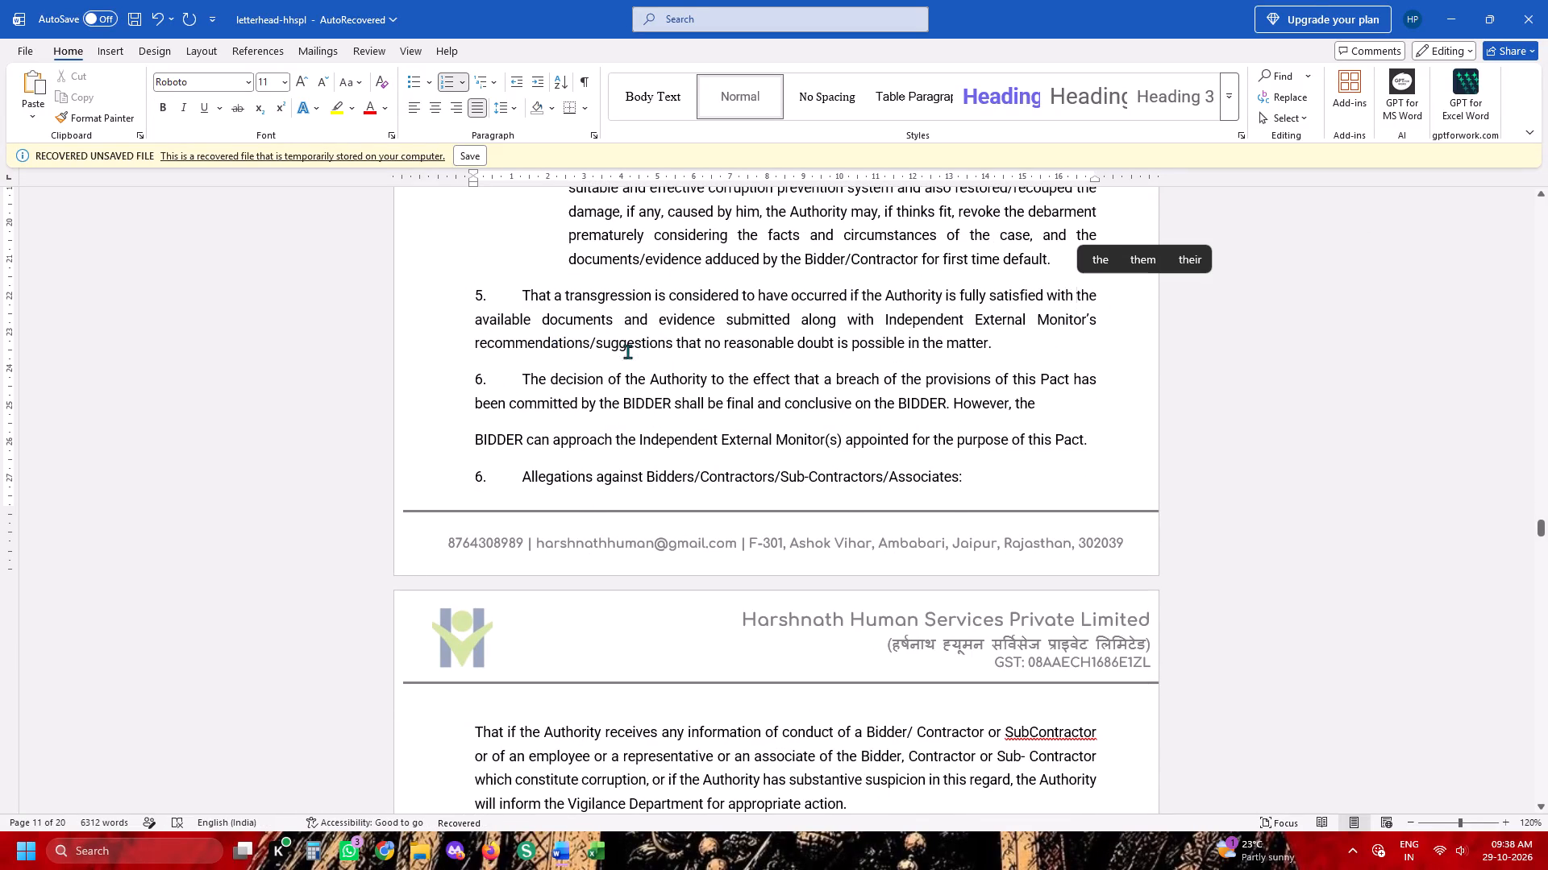
In point 5, insert a space between "recommendations" and "/suggestions" and replace the gap before "documents" with a single space.
left_click(592, 342)
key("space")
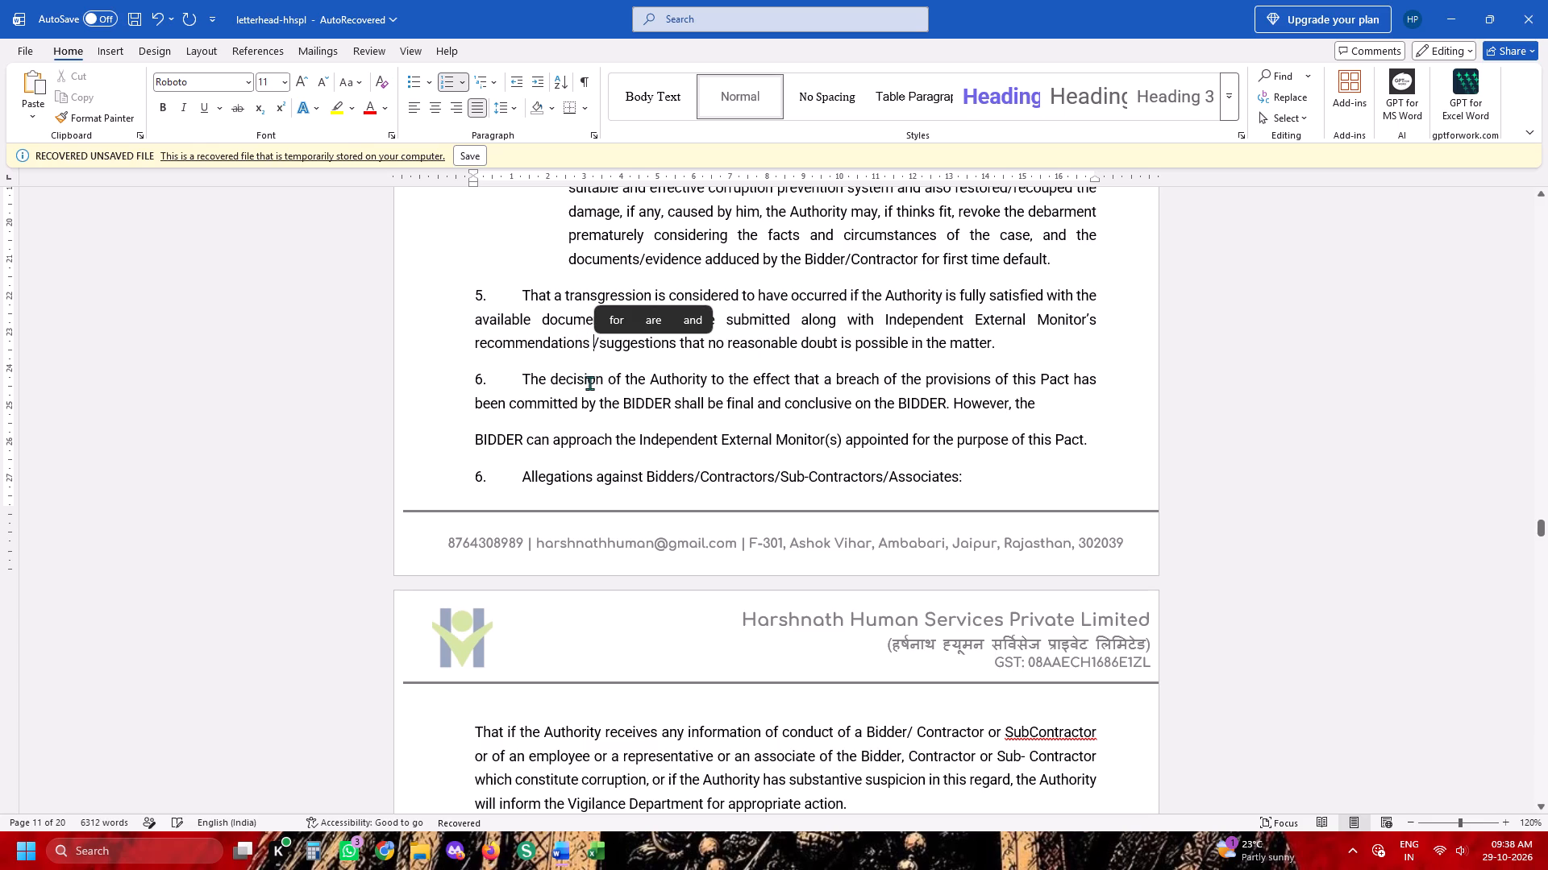
left_click(539, 328)
key("BackSpace")
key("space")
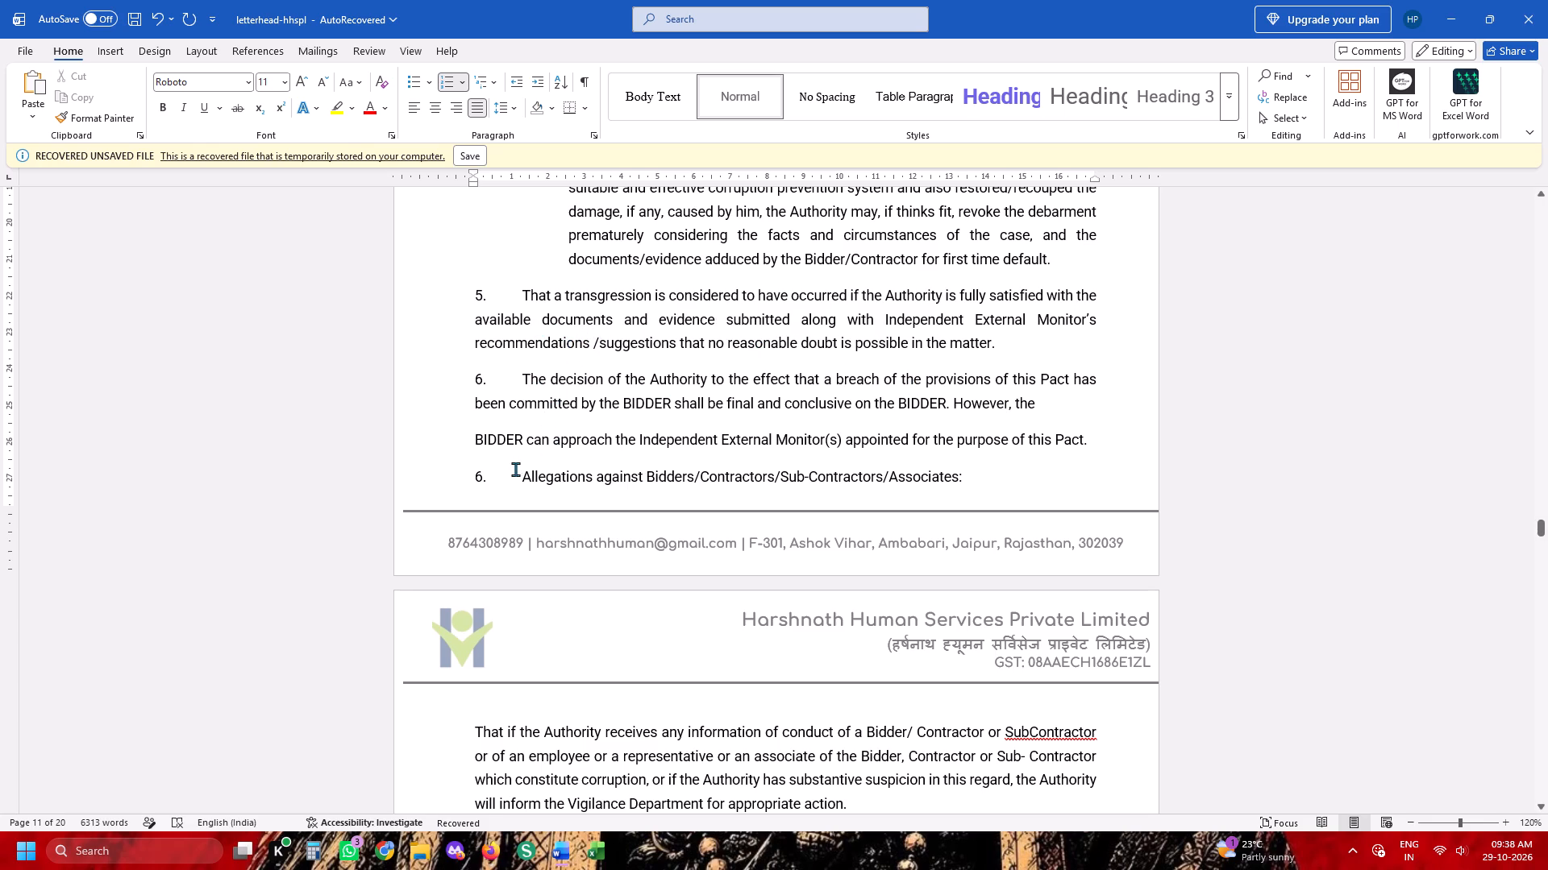
Join the line starting "BIDDER can approach" onto point 6 after "However, the", separated by a space.
double_click(1056, 412)
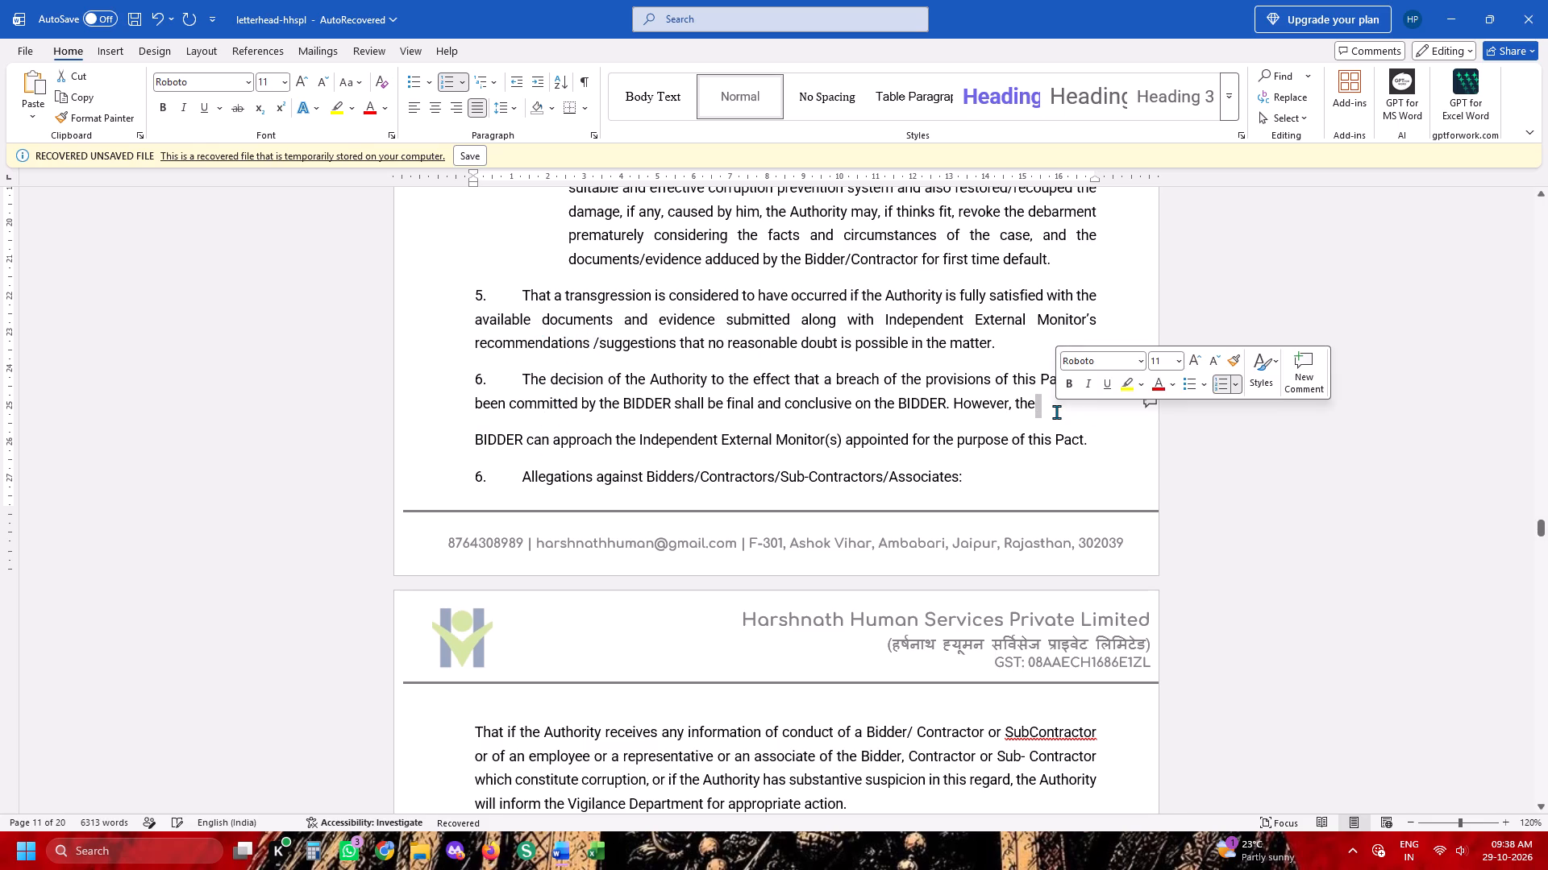
key("Delete")
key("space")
scroll(749, 463, "down", 3)
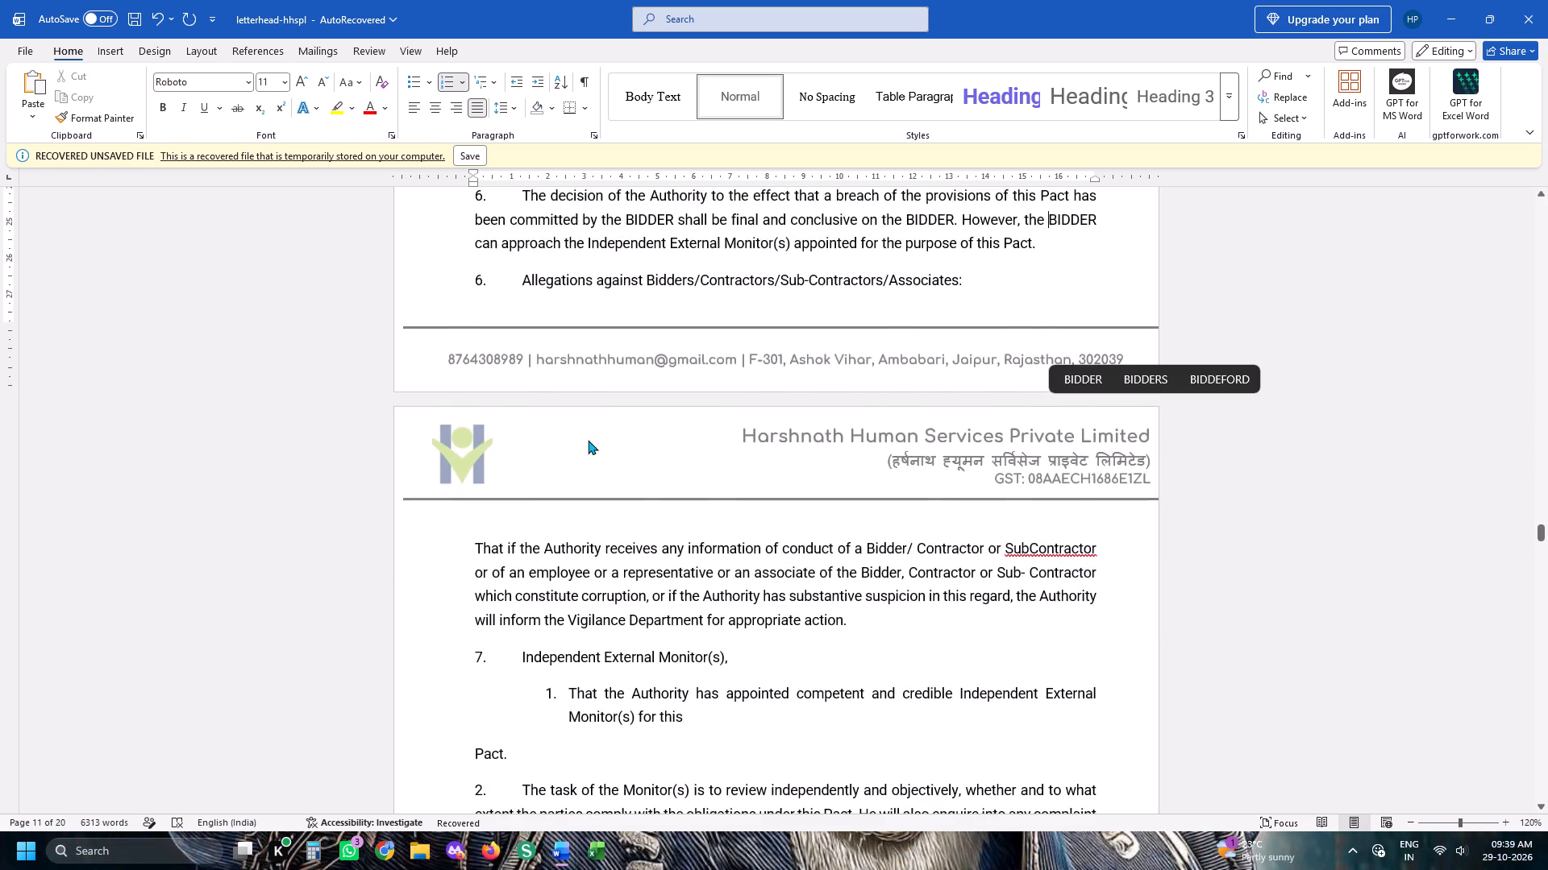
In section 7, join the stray line "Pact." onto the end of point 1 after "for this", separated by a space.
scroll(588, 440, "down", 3)
double_click(770, 540)
key("Delete")
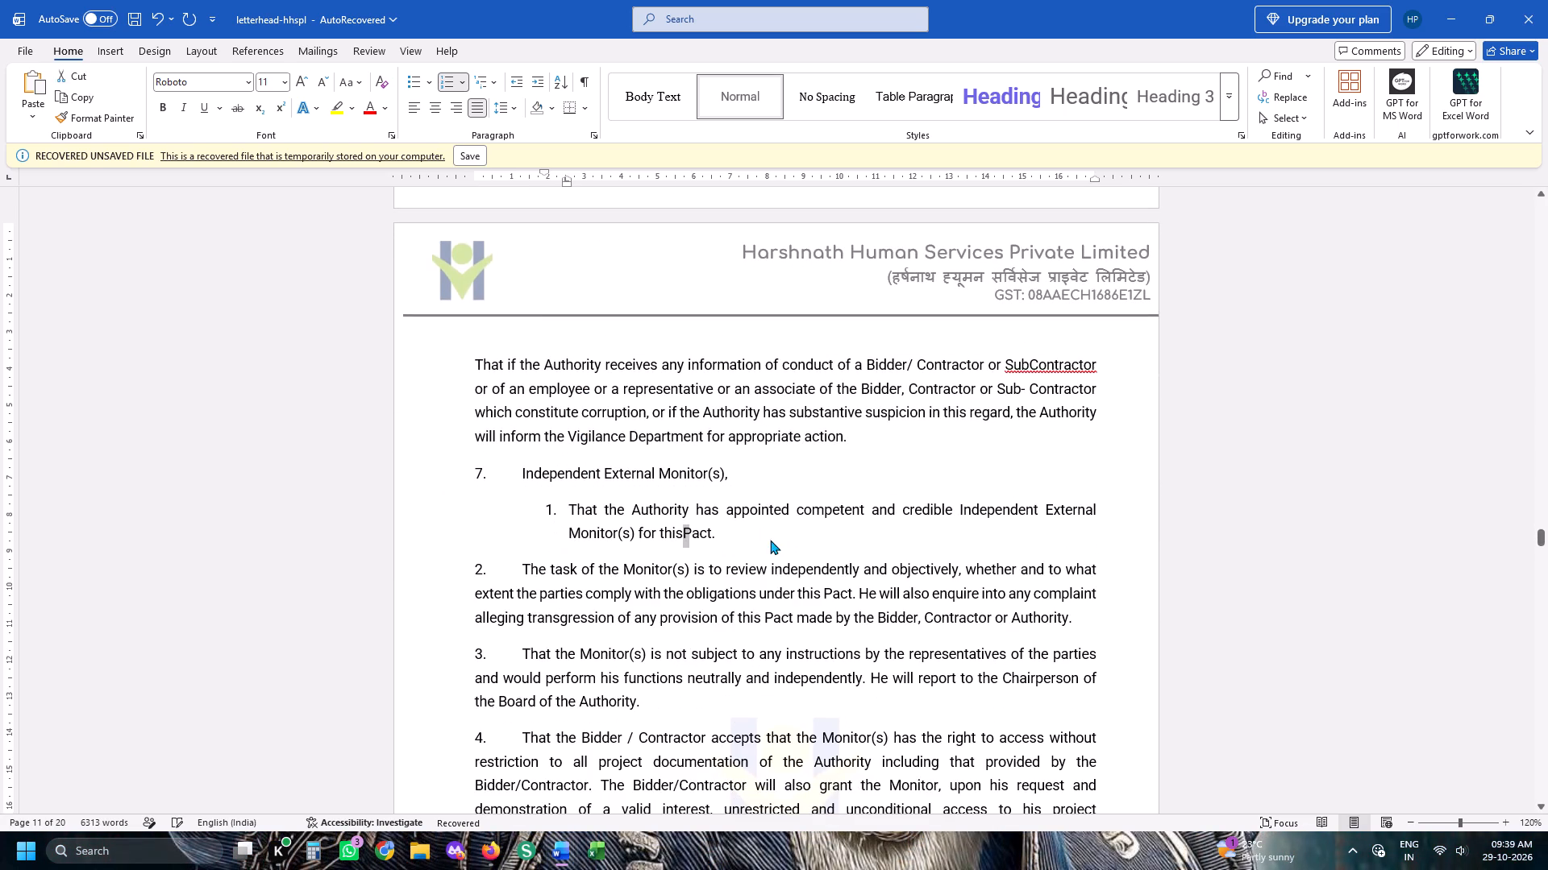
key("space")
Make the section 7 heading "Independent External Monitor(s)," bold.
left_click_drag(745, 471, 686, 474)
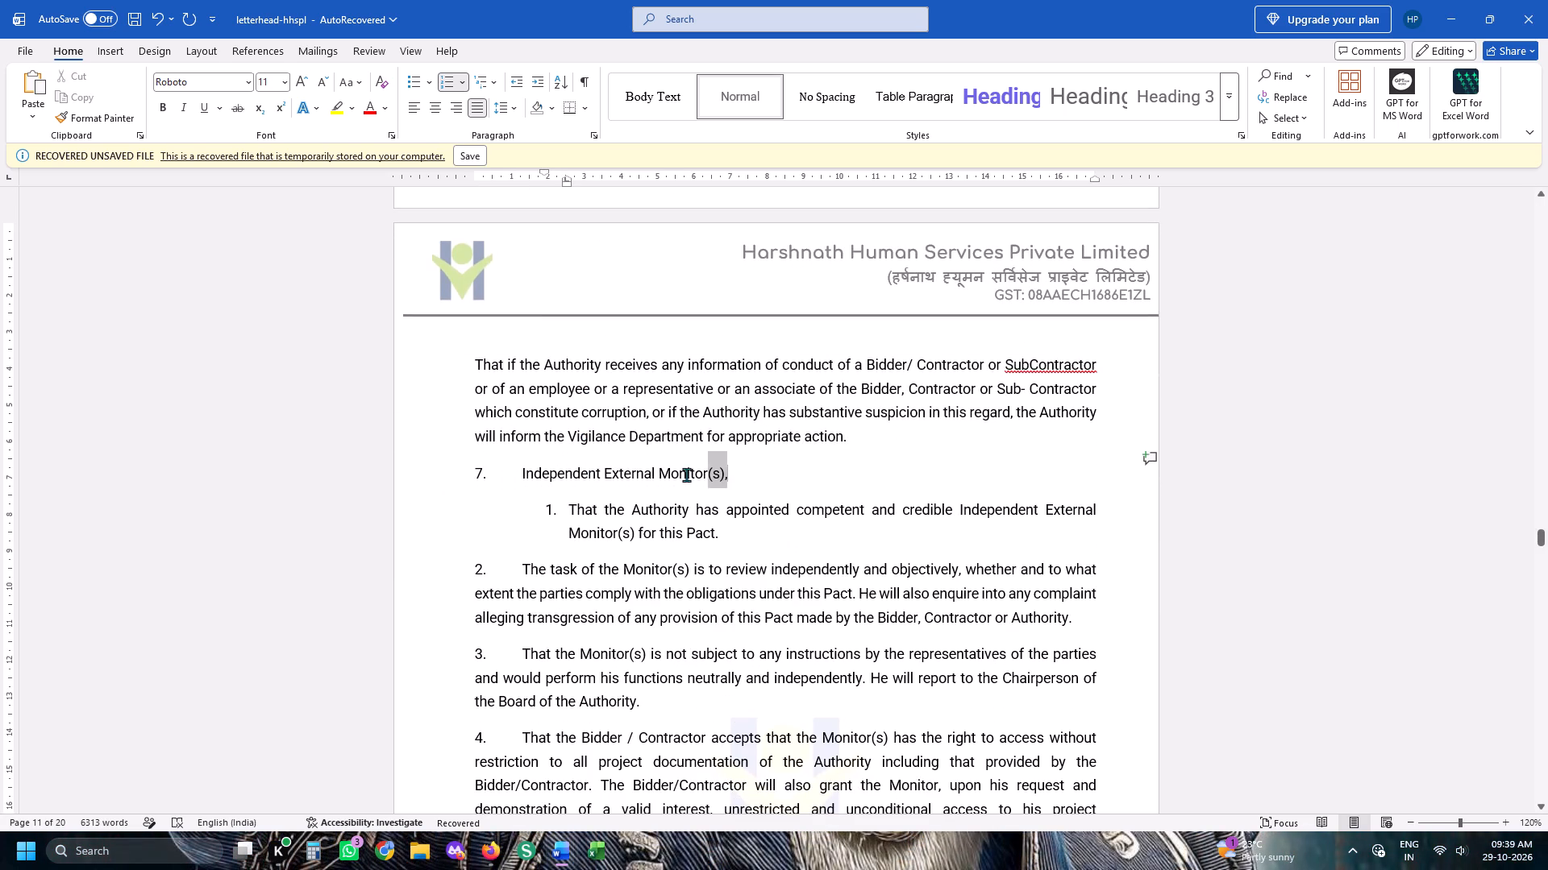
left_click_drag(686, 474, 497, 478)
key("ctrl+b")
In point 4 of the Independent External Monitor section, insert a space between "Sub" and "Contractors" in "SubContractors".
scroll(769, 487, "down", 3)
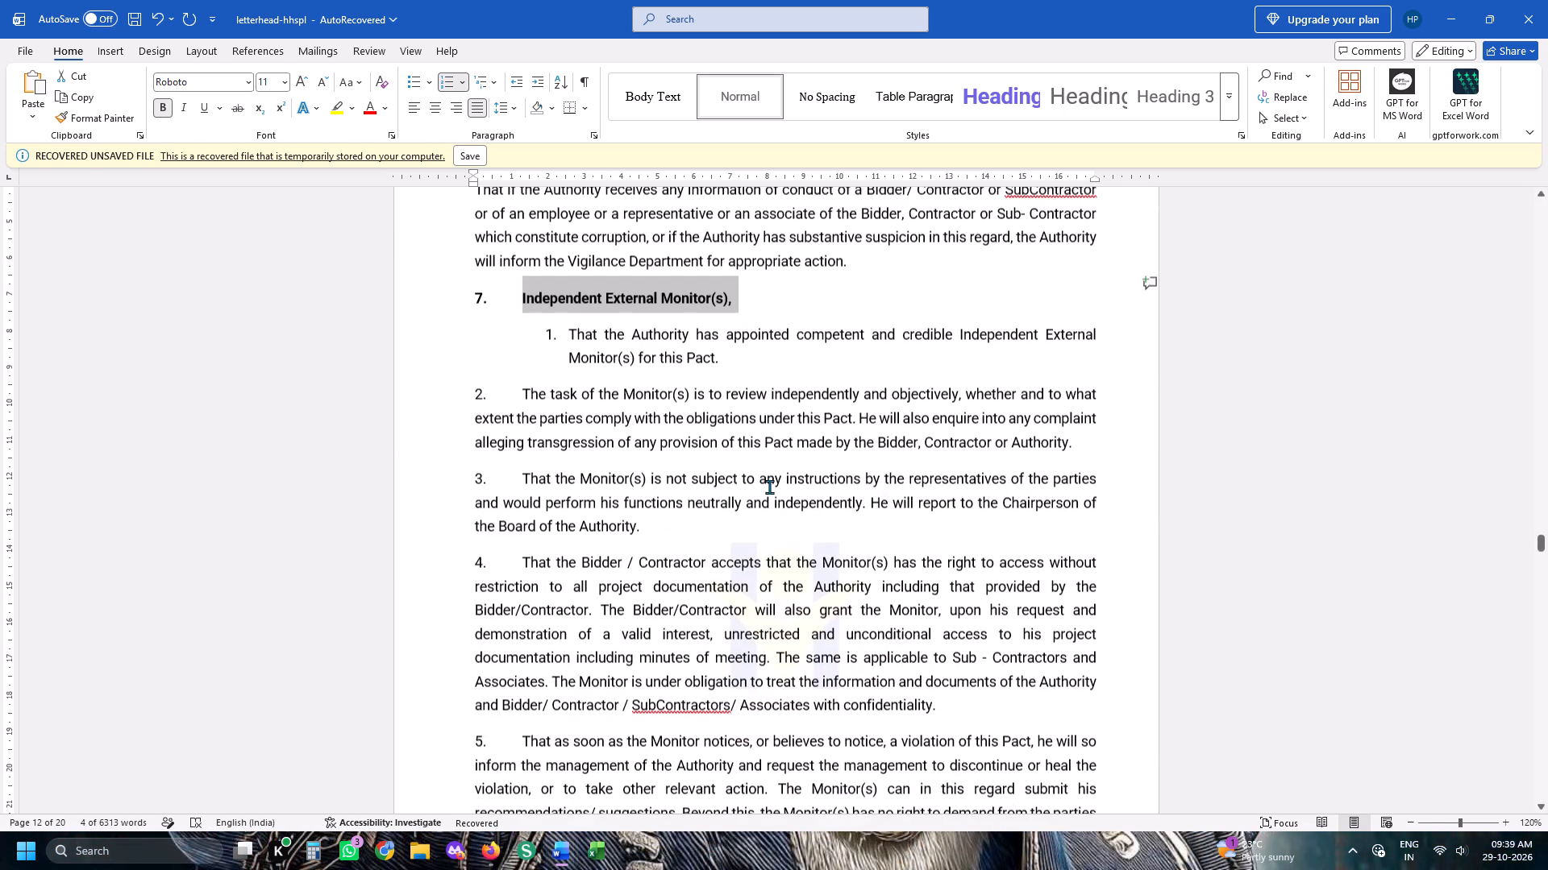
scroll(610, 433, "down", 6)
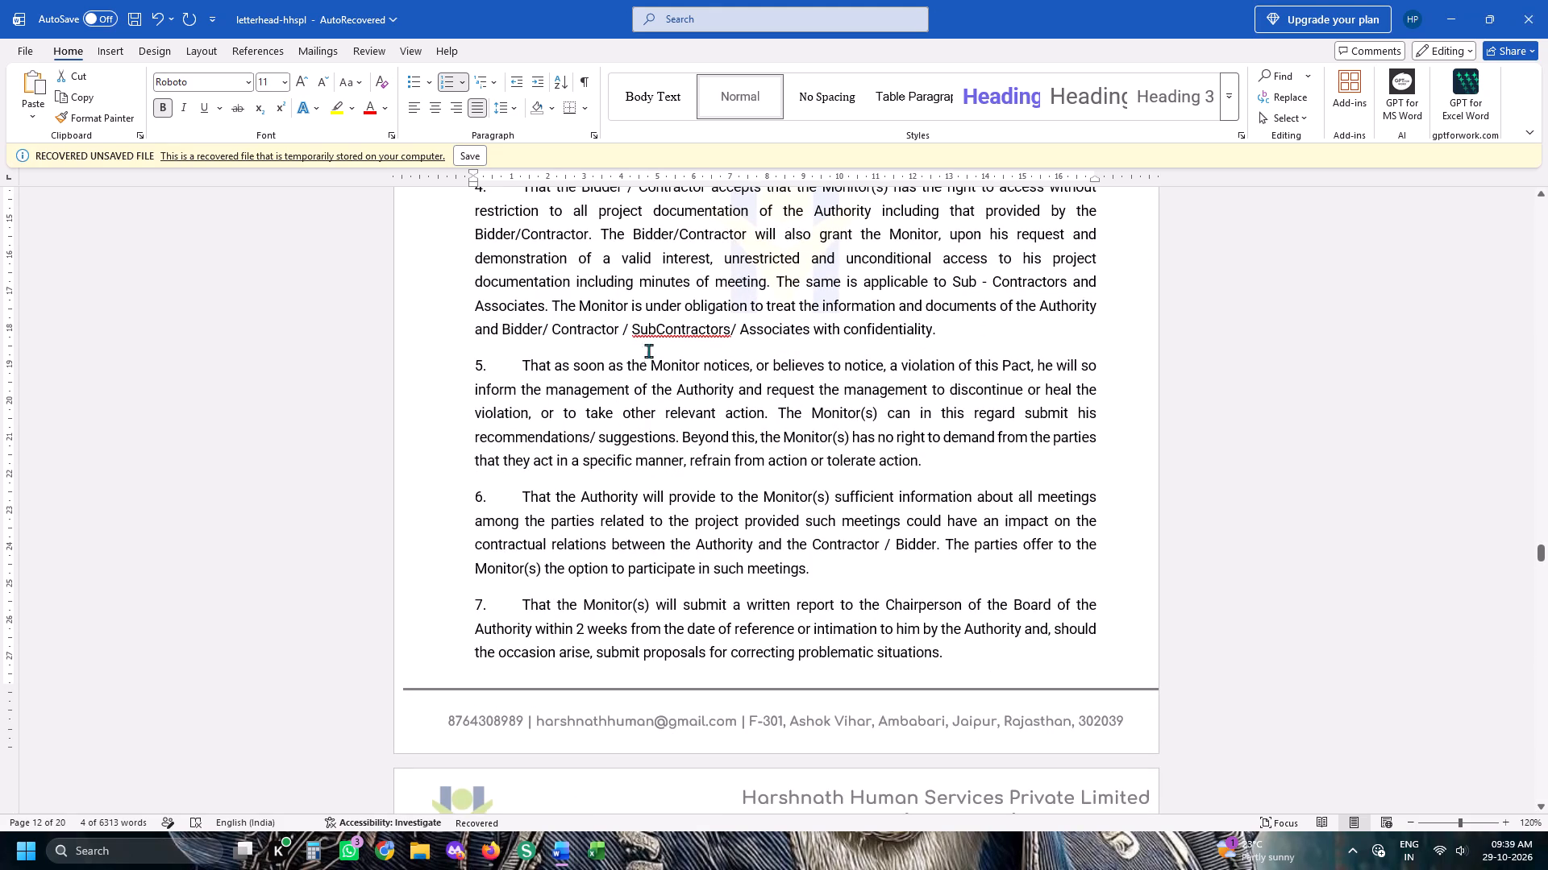
left_click_drag(653, 330, 657, 346)
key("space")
Bold the section headings "Other Legal Actions", "Law and Place of Jurisdiction." and "Facilitation of Investigation.".
scroll(660, 383, "down", 12)
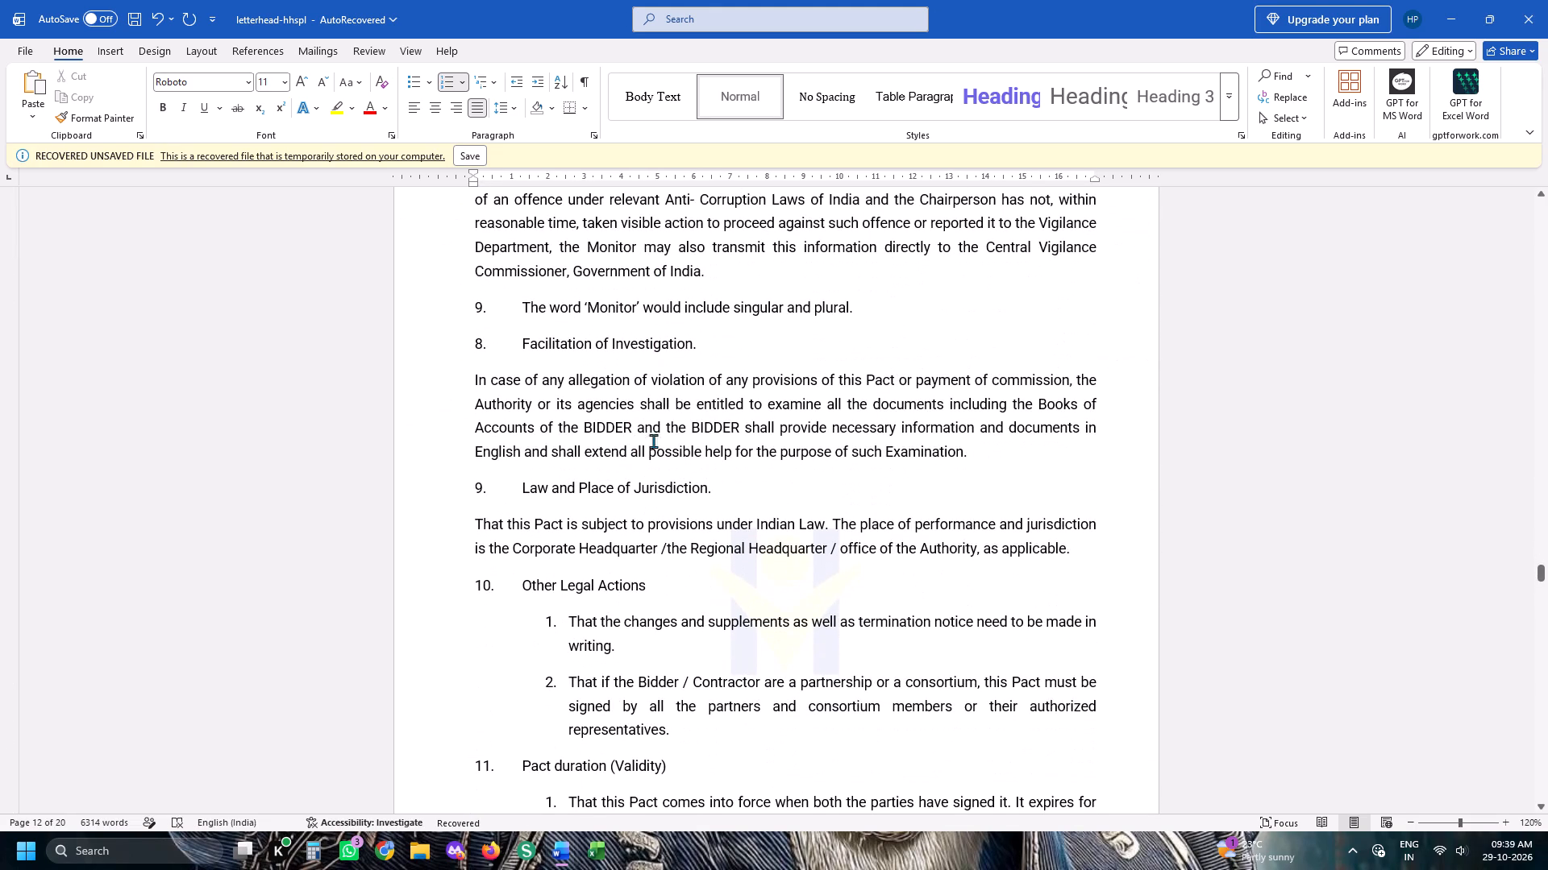
scroll(718, 407, "down", 3)
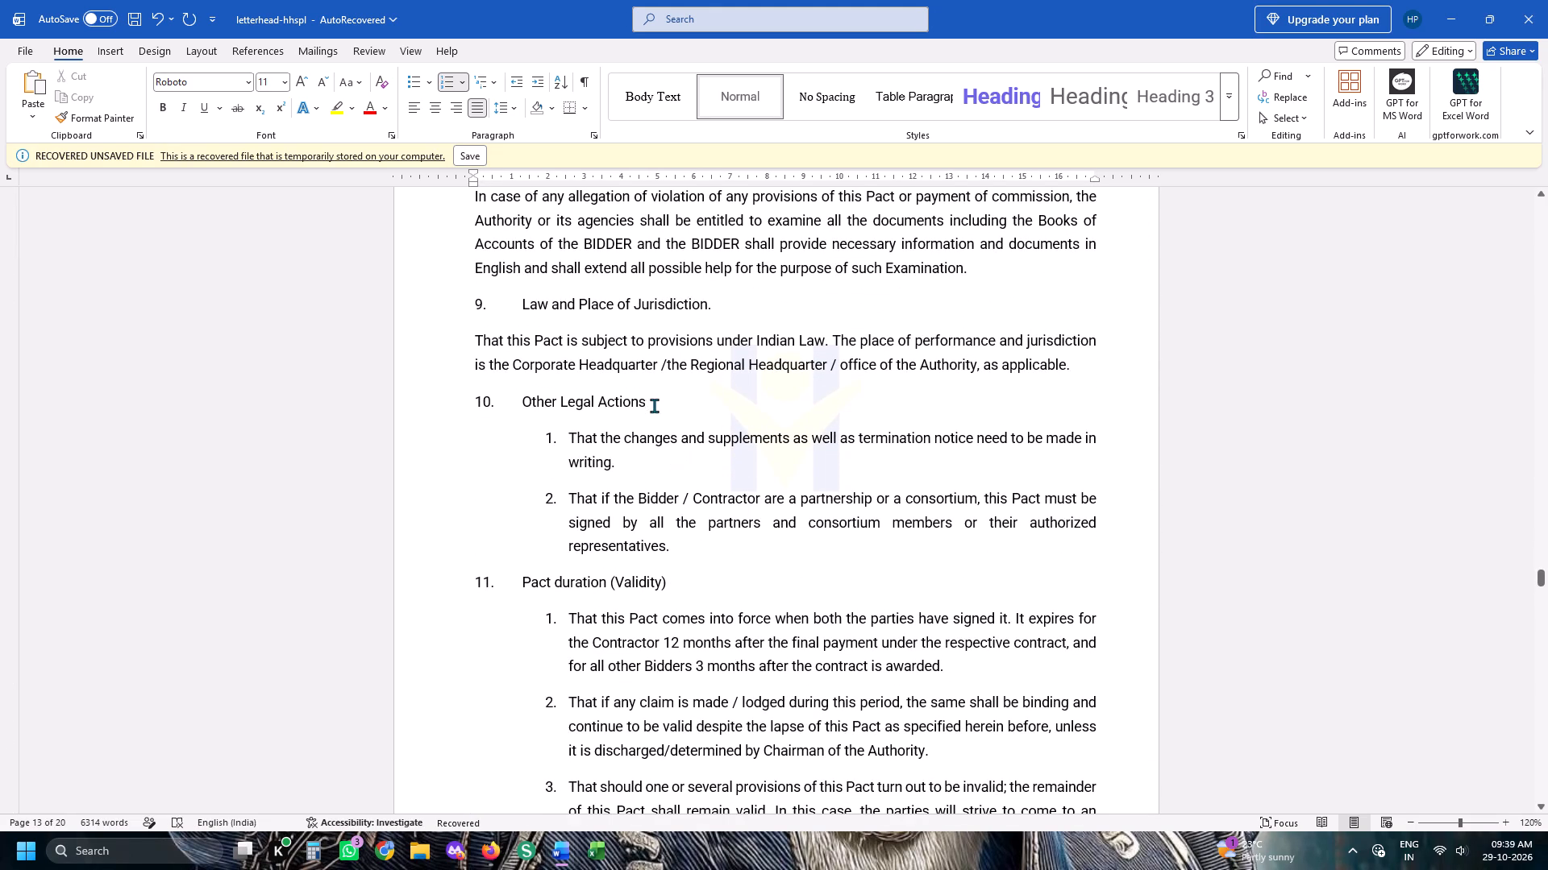
left_click_drag(654, 397, 491, 399)
key("ctrl+b")
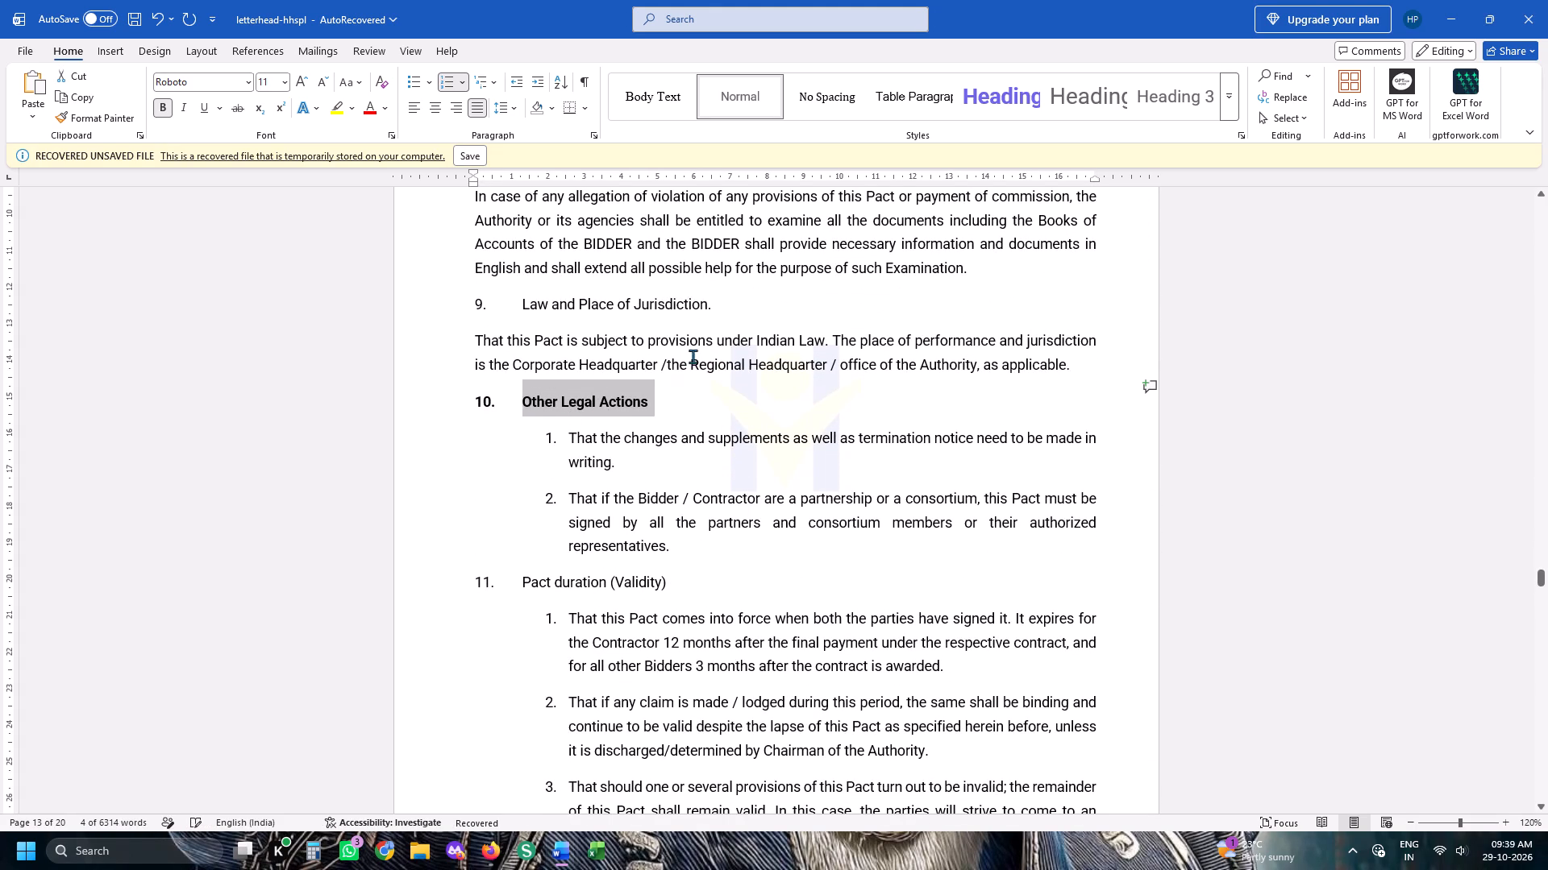
left_click_drag(722, 318, 462, 313)
key("ctrl+b")
scroll(668, 431, "up", 4)
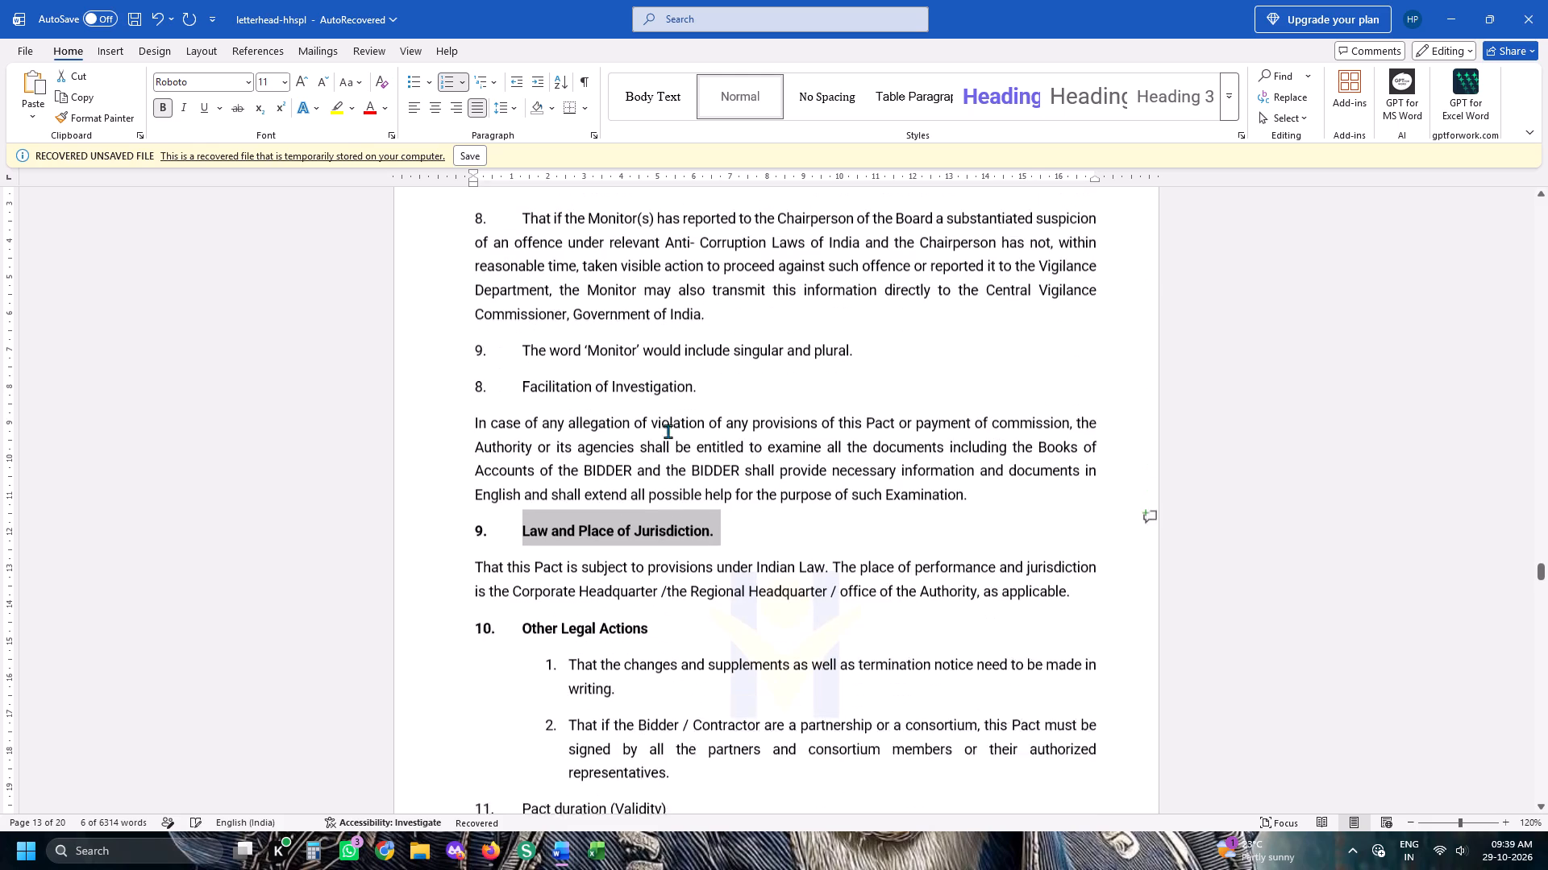
left_click_drag(729, 402, 532, 404)
key("ctrl+b")
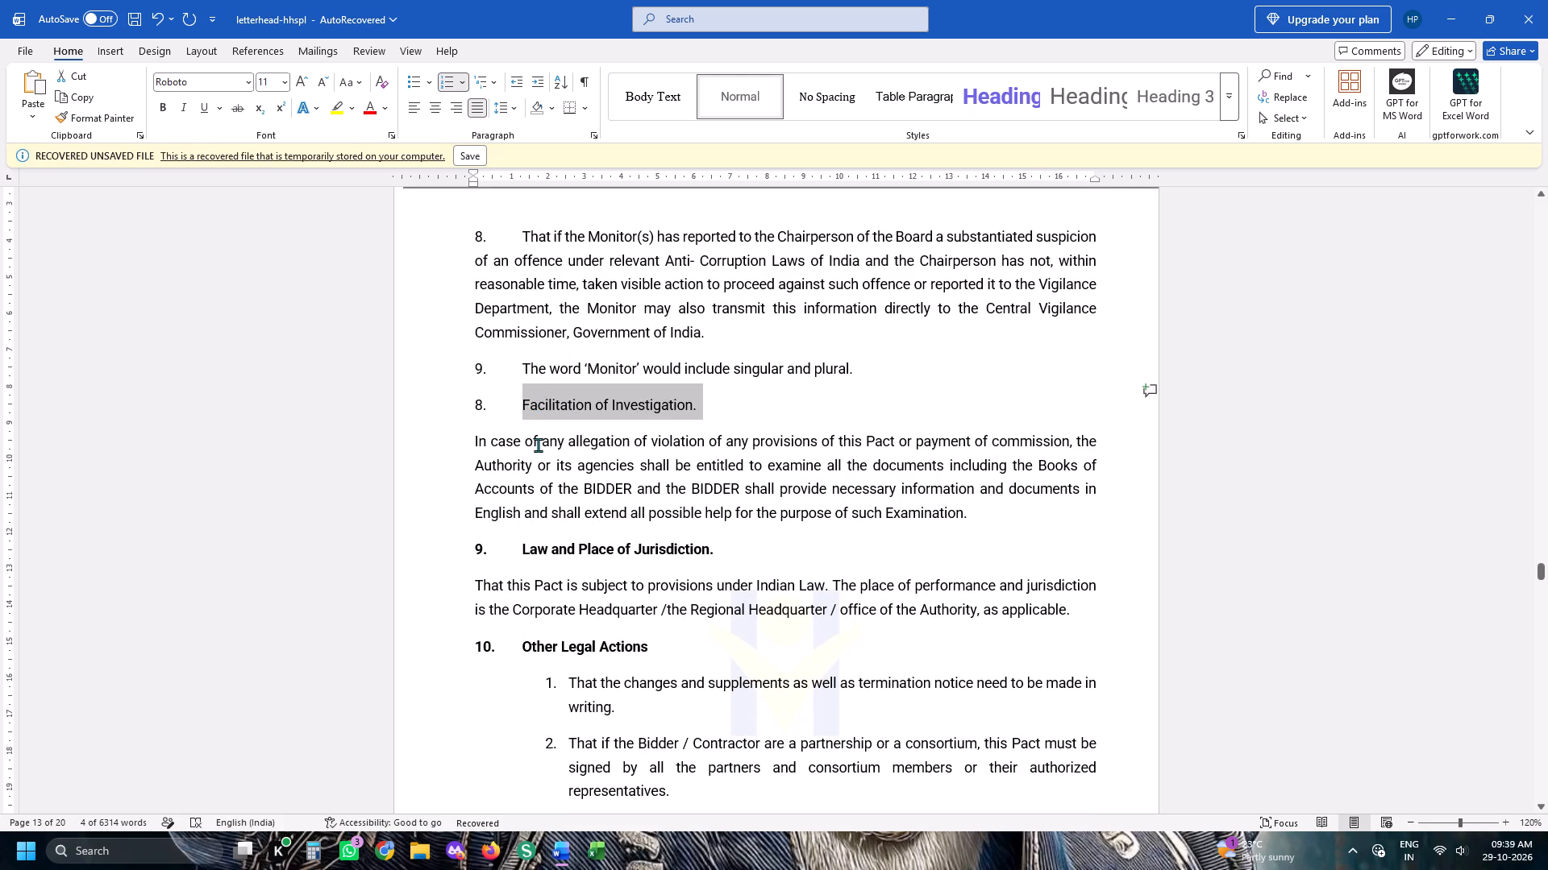
Bold the section 11 heading "Pact duration (Validity)" and the section 12 heading "Company Code of Conduct".
scroll(545, 456, "down", 6)
left_click_drag(689, 453, 530, 440)
key("ctrl+b")
scroll(560, 492, "down", 7)
left_click_drag(685, 541, 685, 541)
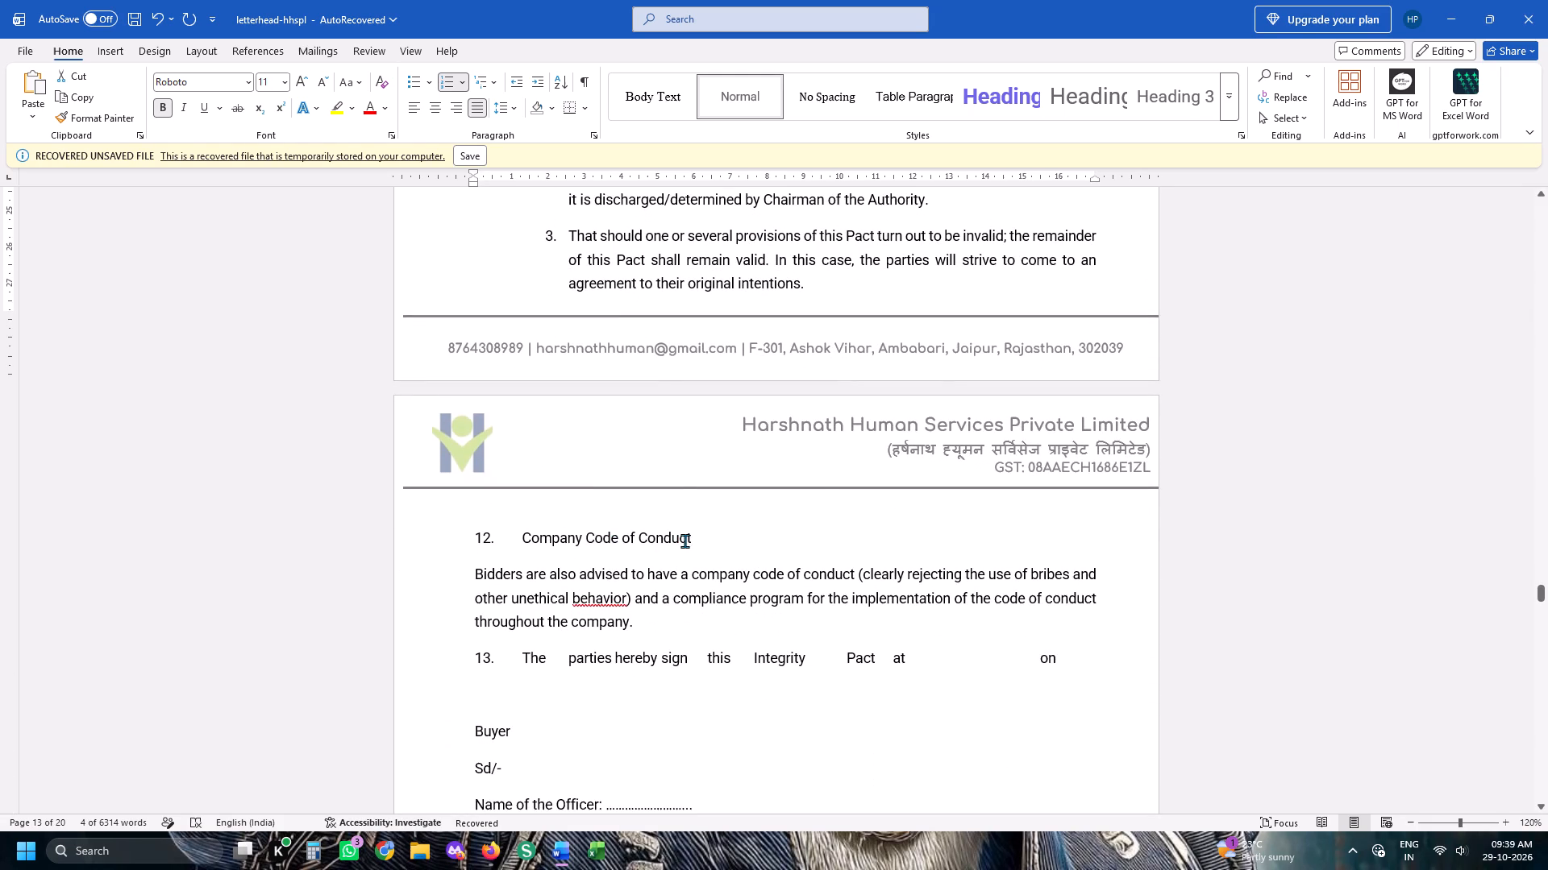
left_click_drag(685, 541, 402, 537)
key("ctrl+b")
In point 13, replace the wide gap between "at" and "on" with a single space.
scroll(682, 551, "down", 6)
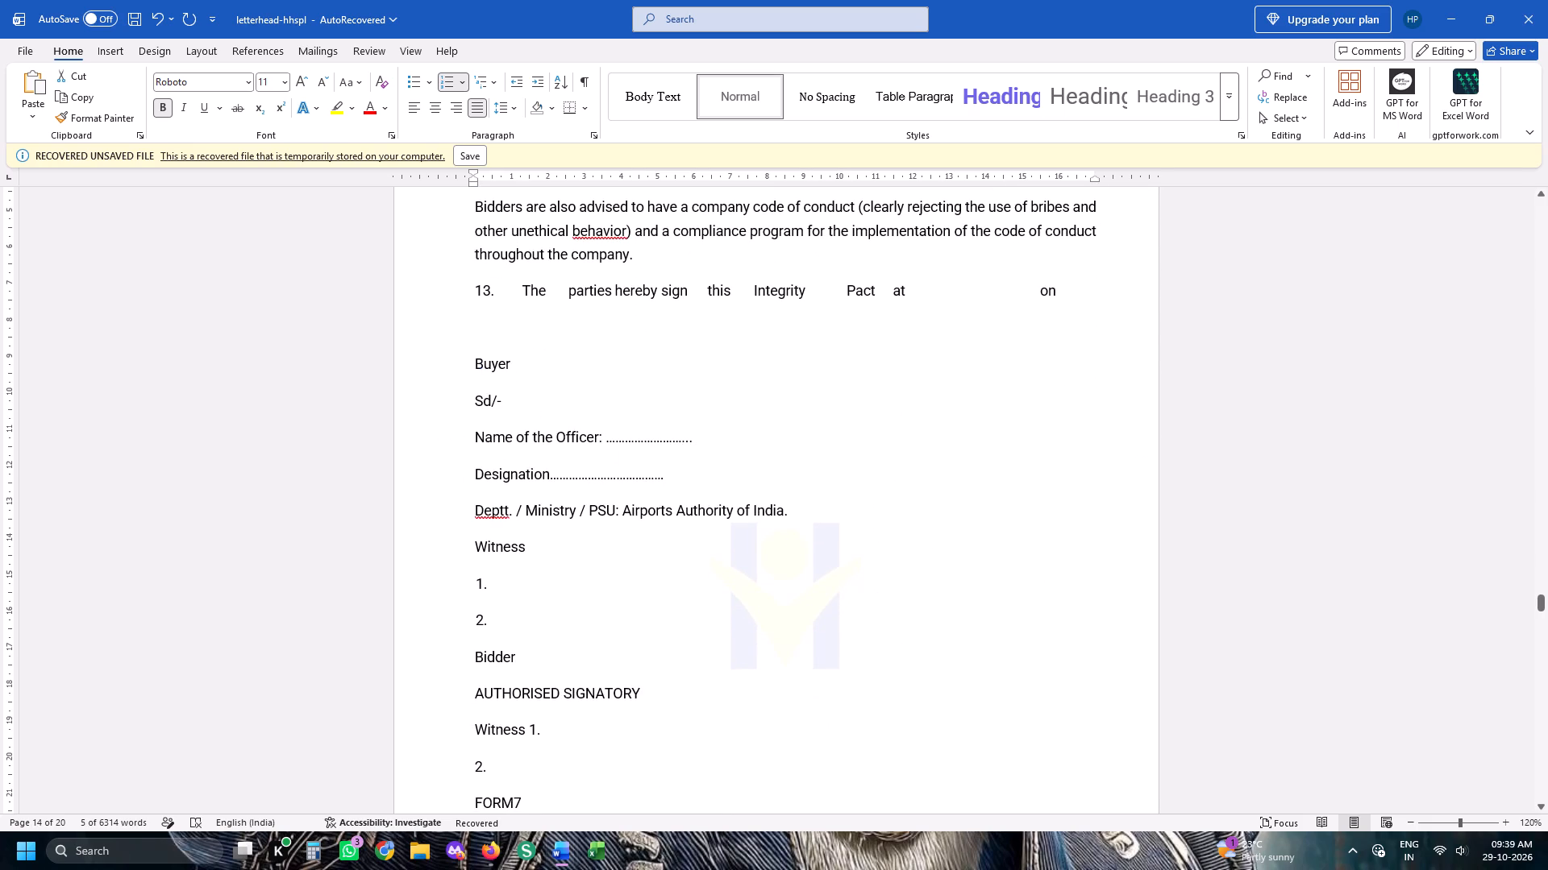
left_click(1004, 294)
key("BackSpace")
key("Delete")
key("BackSpace")
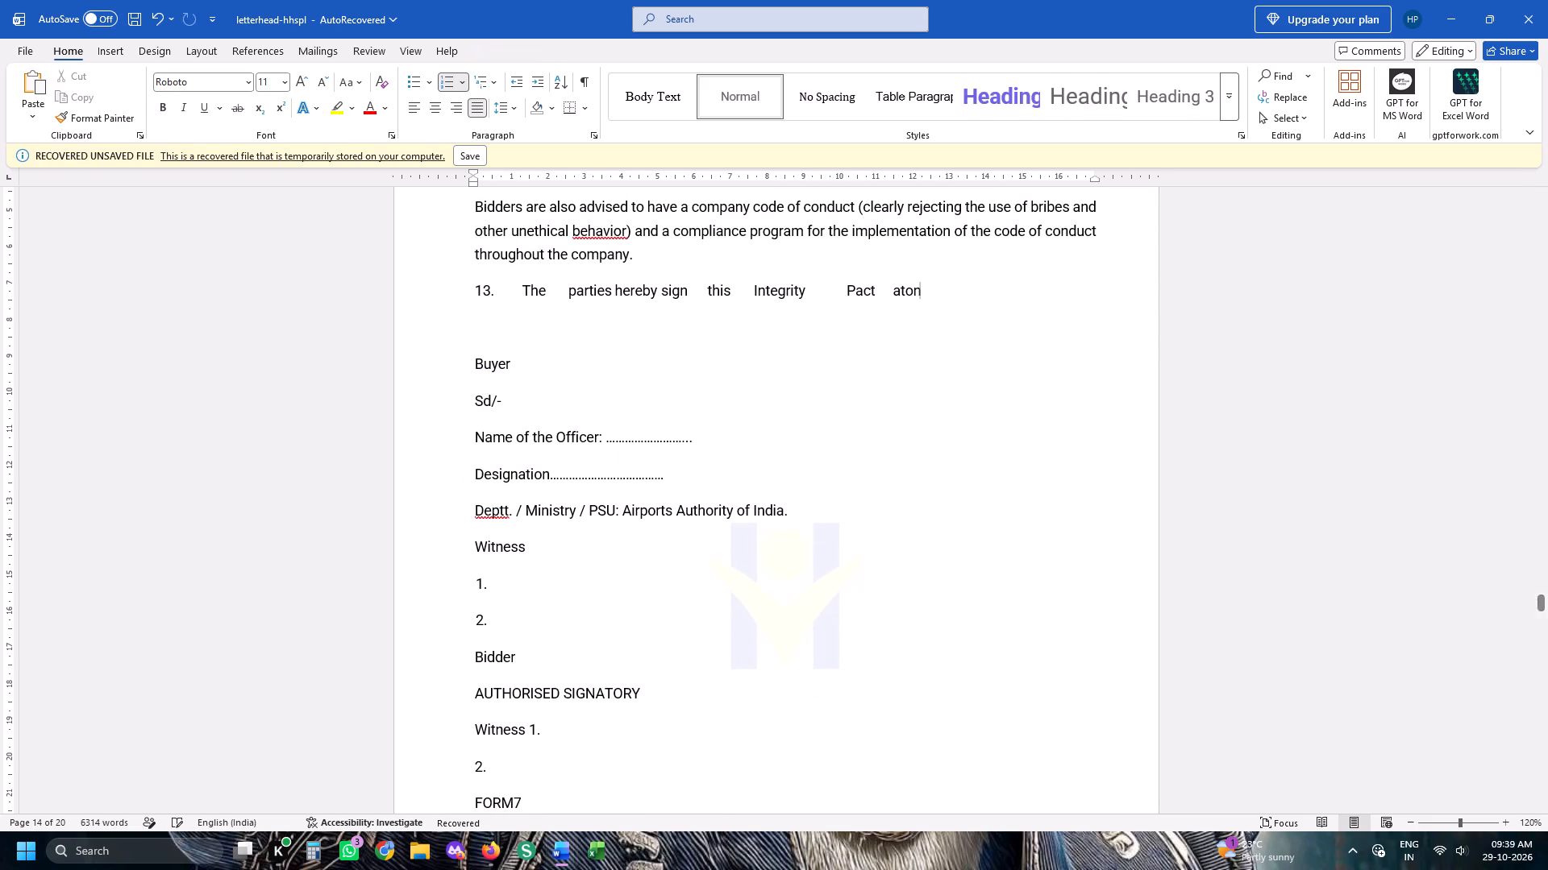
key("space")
Reduce the wide gaps in point 13 to single spaces so the wording reads "sign this Integrity Pact at on".
left_click(826, 296)
key("BackSpace")
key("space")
left_click(753, 287)
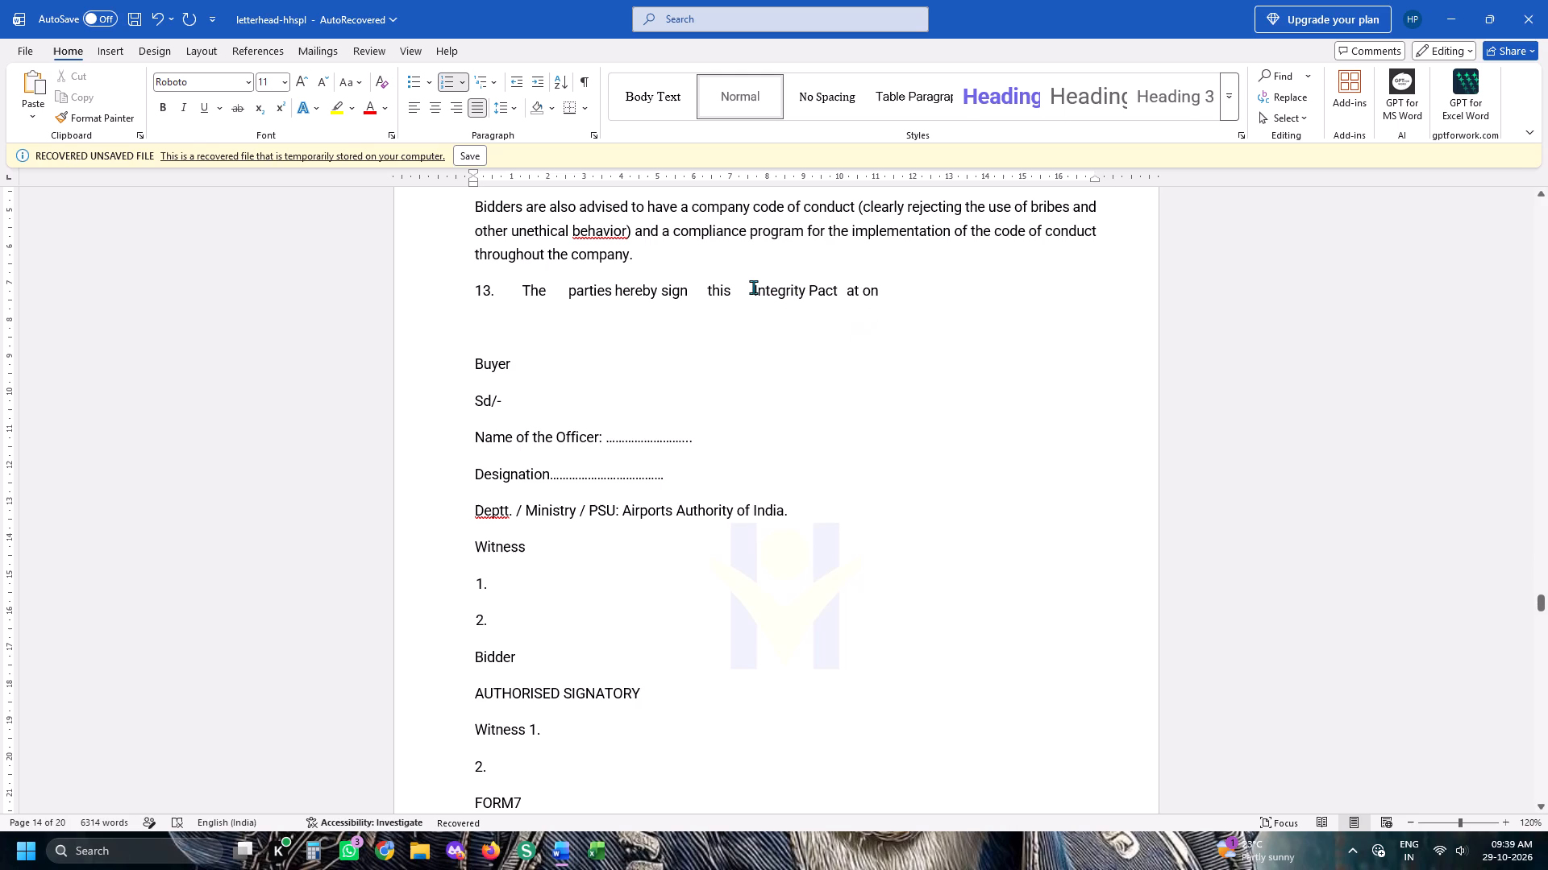
key("equal")
key("BackSpace")
key("BackSpace")
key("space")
left_click(701, 287)
key("BackSpace")
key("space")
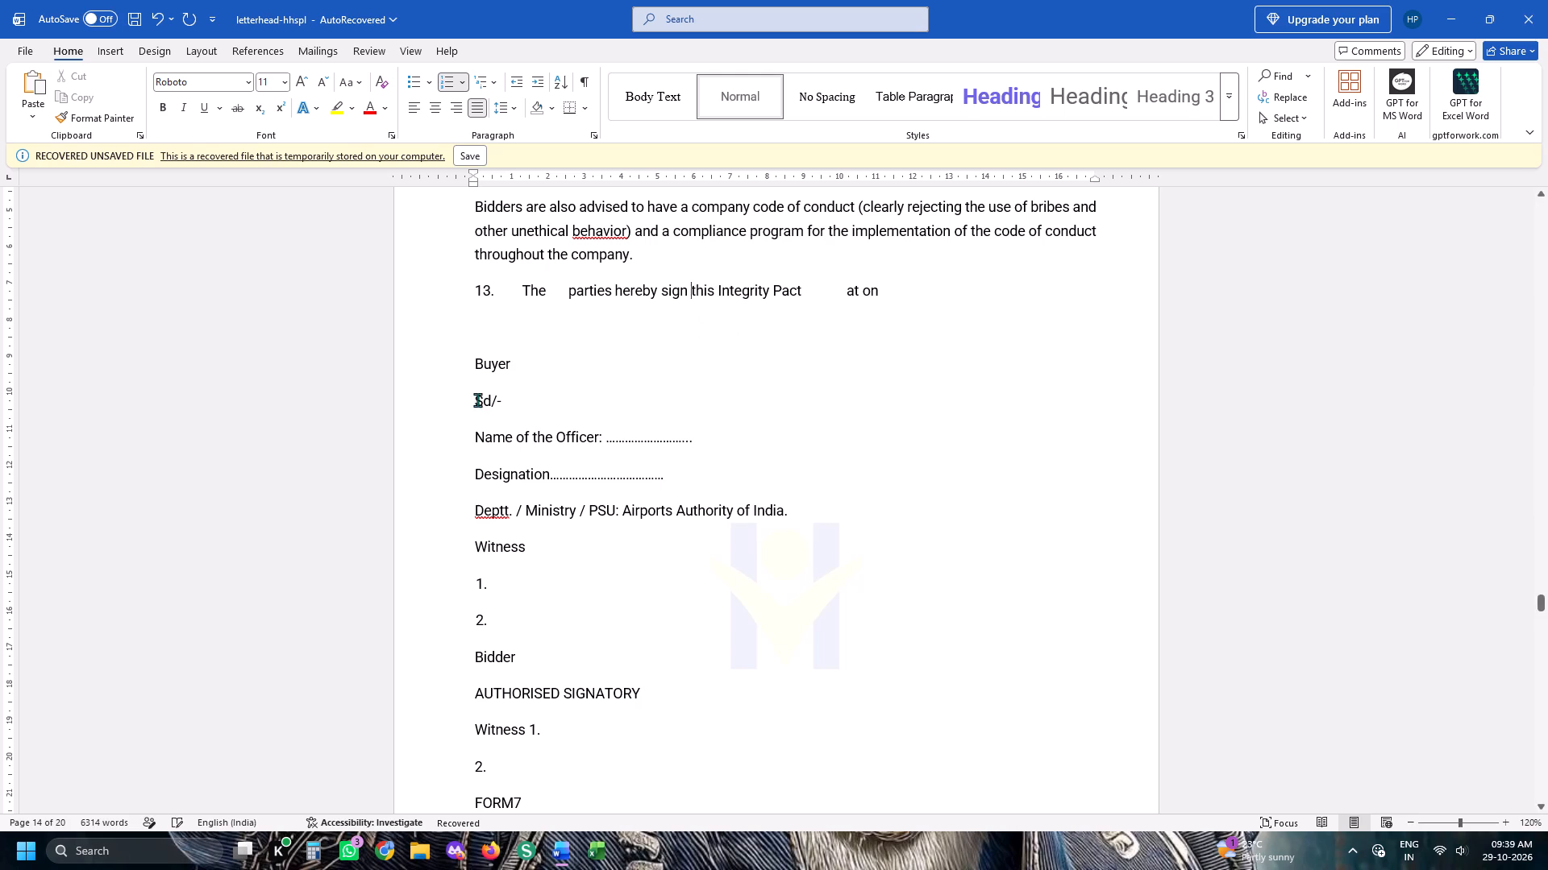
left_click(843, 292)
key("BackSpace")
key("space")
Select the buyer's signature block below point 13, from "Buyer" through the second witness line.
left_click(456, 372)
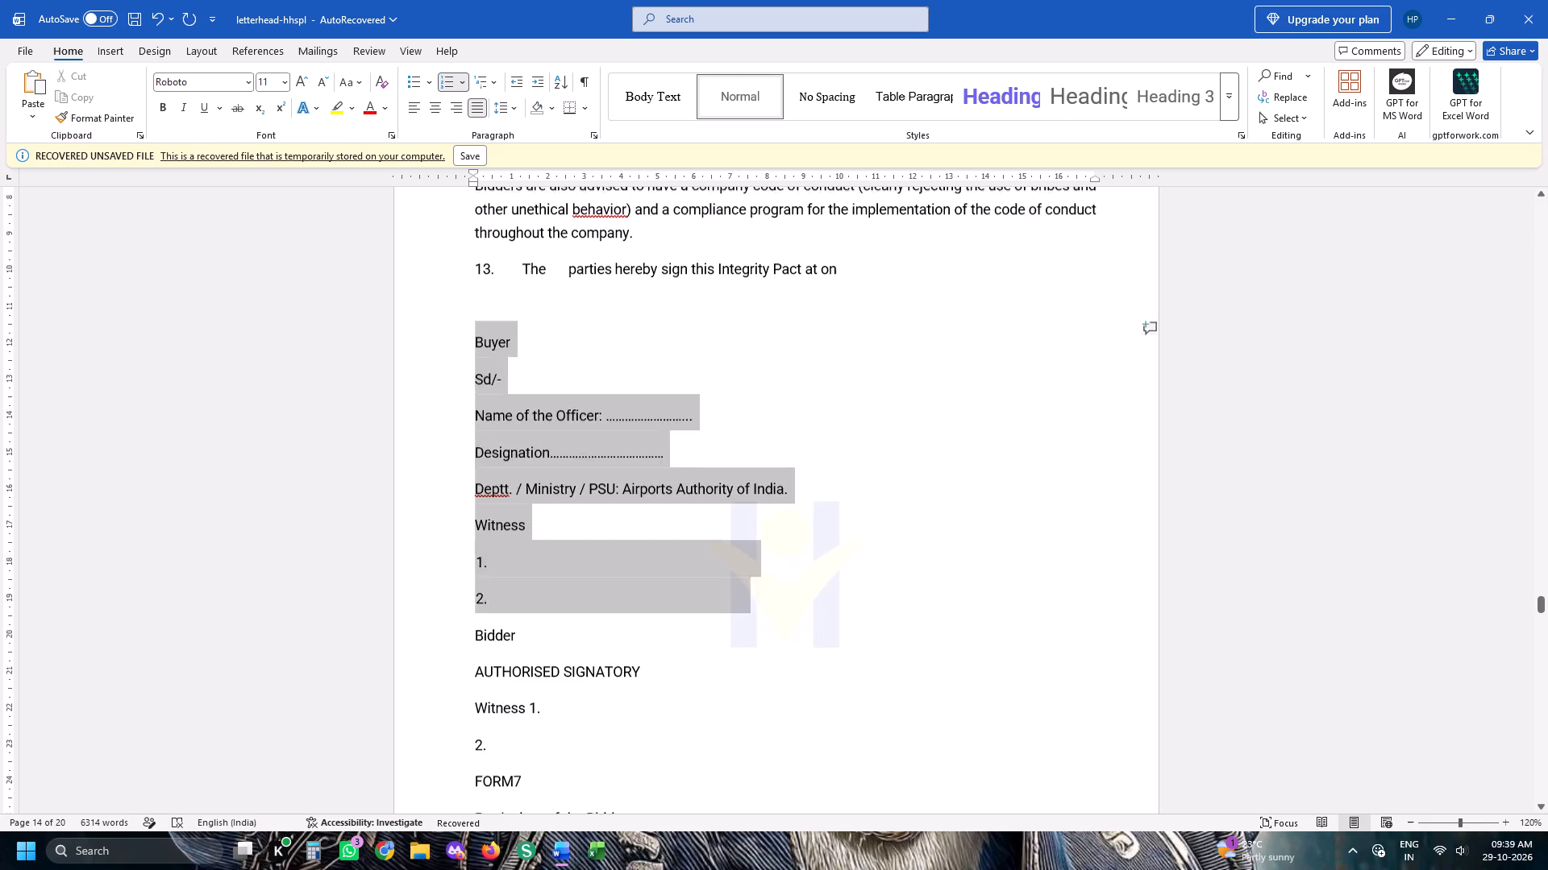